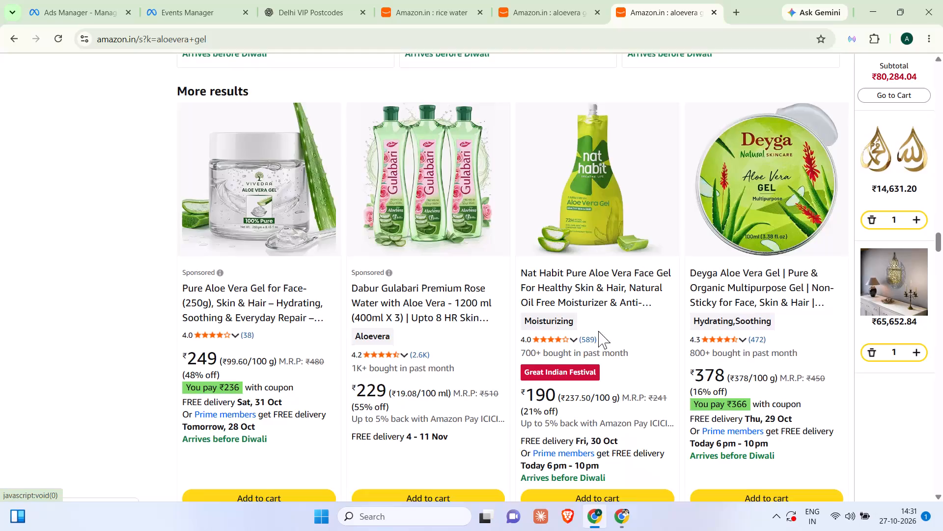
Browse the aloe vera gel search results under More results, comparing brands, pack sizes, ratings and prices.
scroll(666, 331, down, 19)
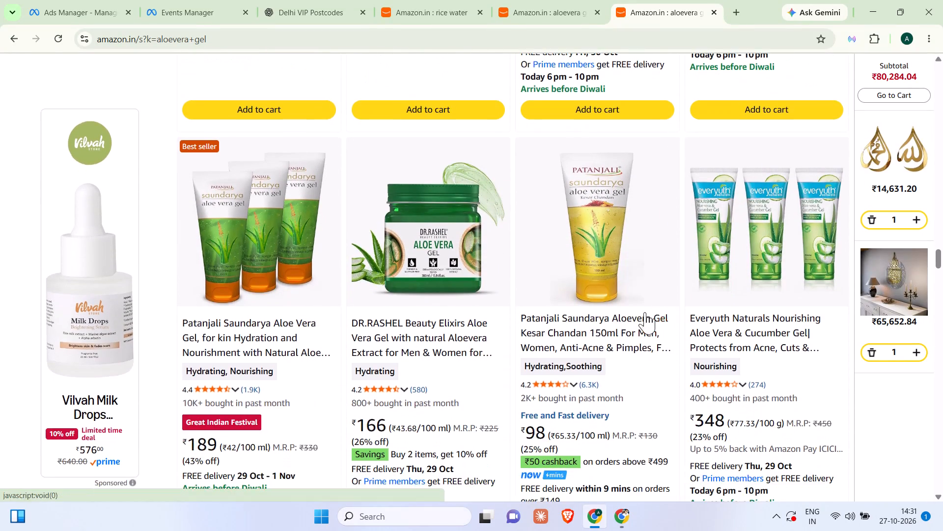
scroll(624, 314, down, 4)
scroll(212, 239, down, 1)
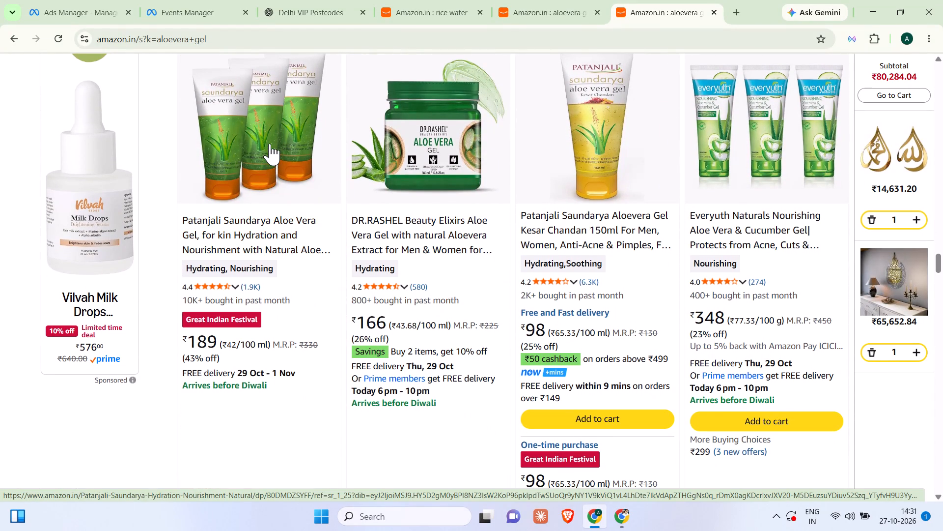
scroll(280, 157, down, 1)
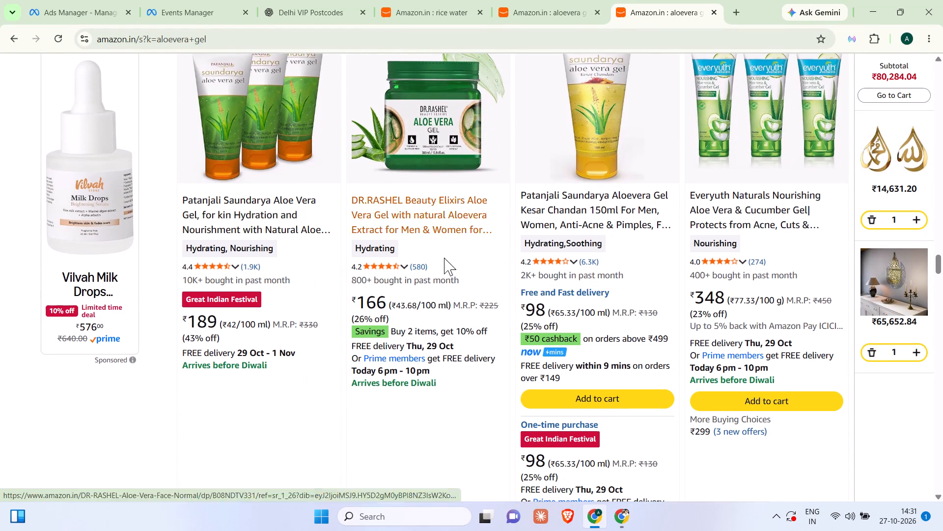
scroll(460, 143, down, 4)
scroll(588, 246, down, 11)
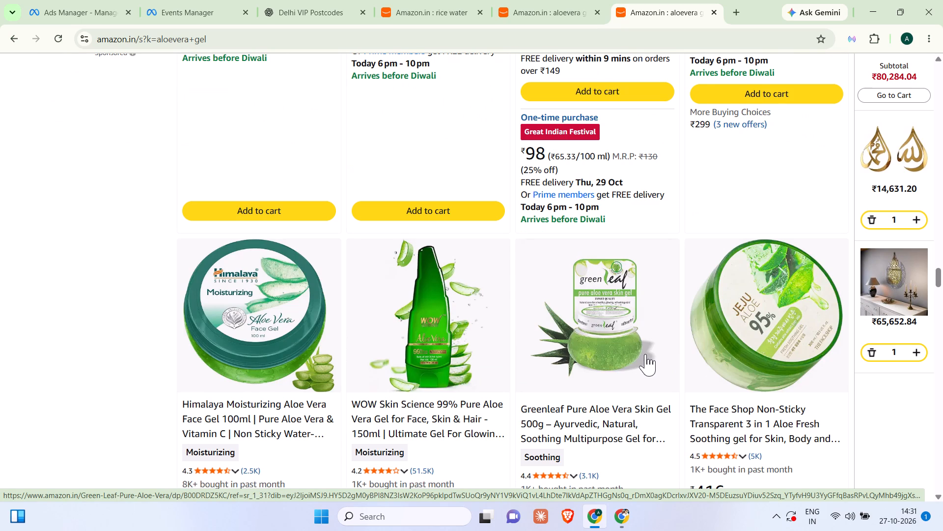
scroll(645, 372, down, 12)
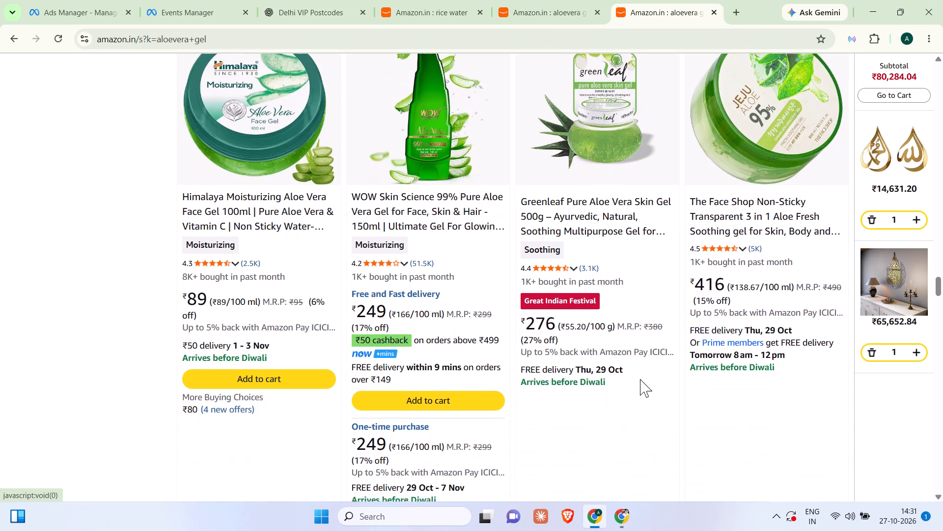
scroll(639, 381, down, 11)
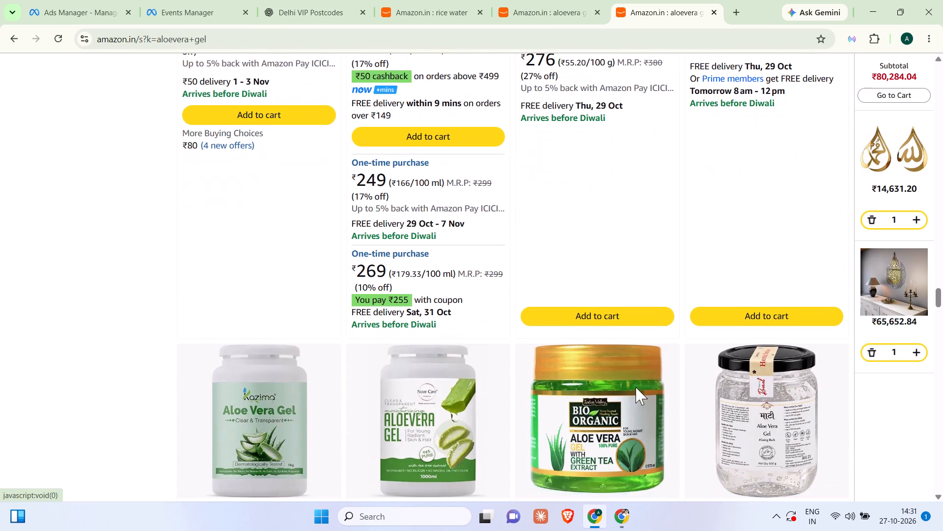
scroll(636, 387, down, 2)
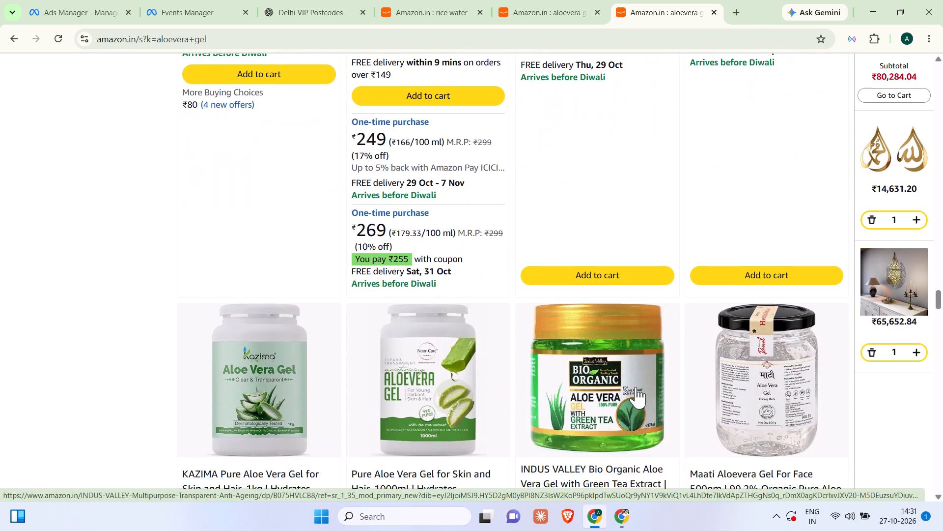
scroll(635, 387, down, 5)
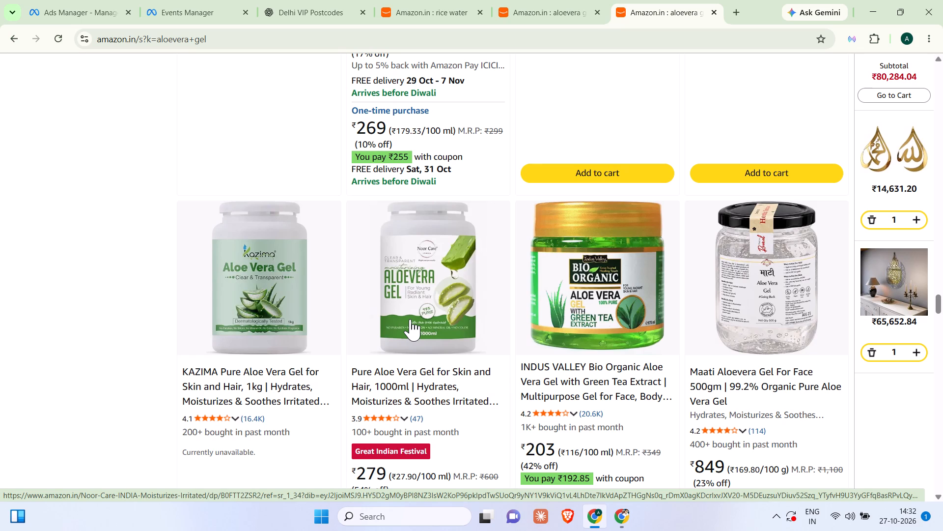
scroll(460, 345, down, 4)
scroll(556, 428, down, 3)
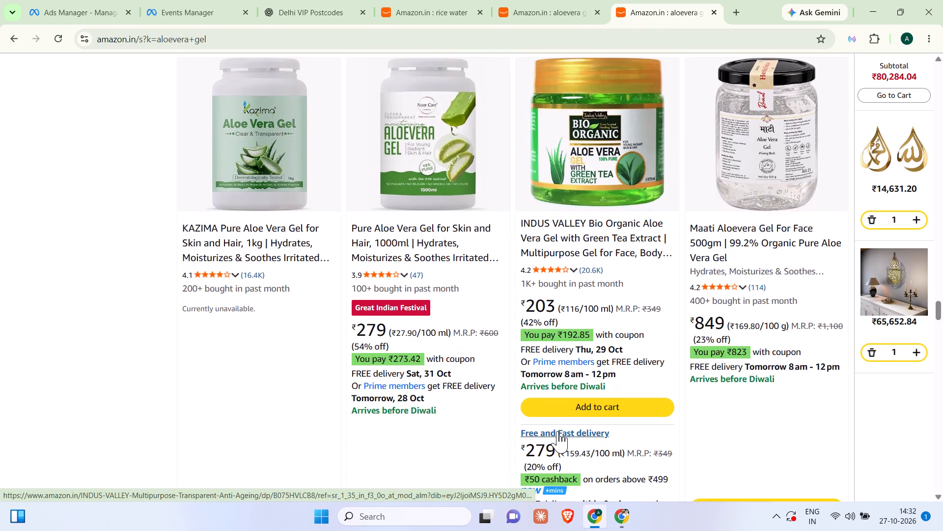
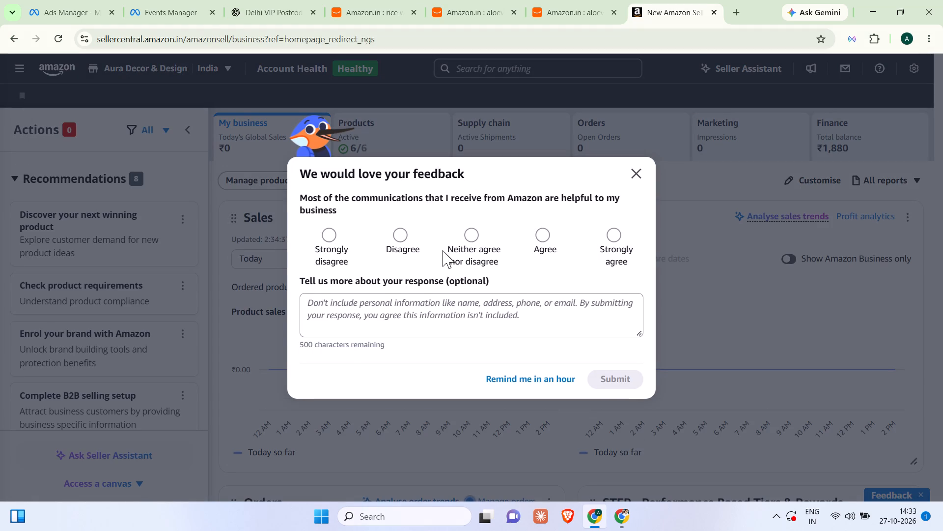
Dismiss the feedback survey and open the product management page in Seller Central.
click(632, 178)
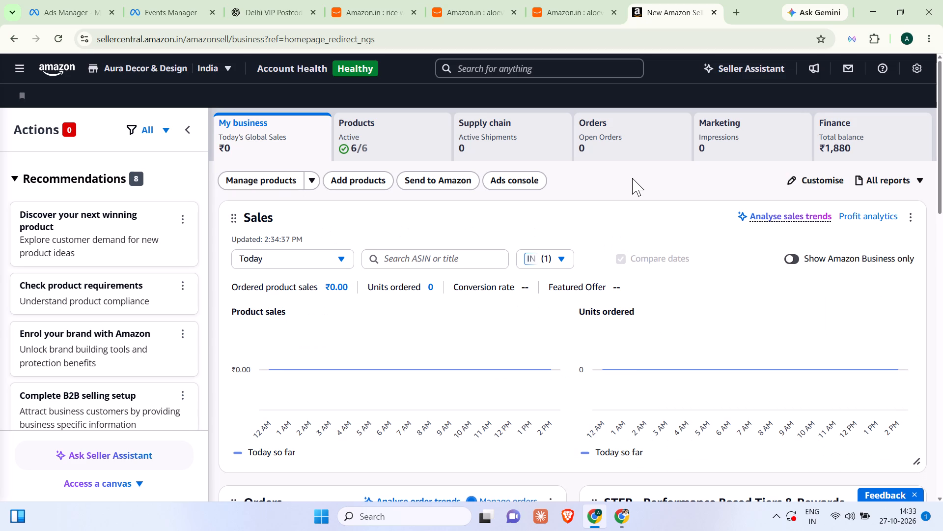
click(10, 64)
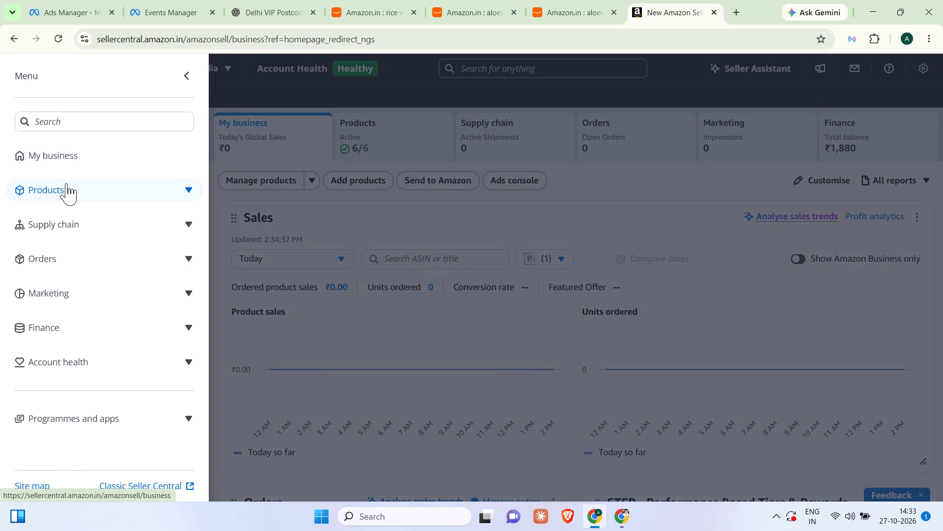
click(65, 184)
click(72, 237)
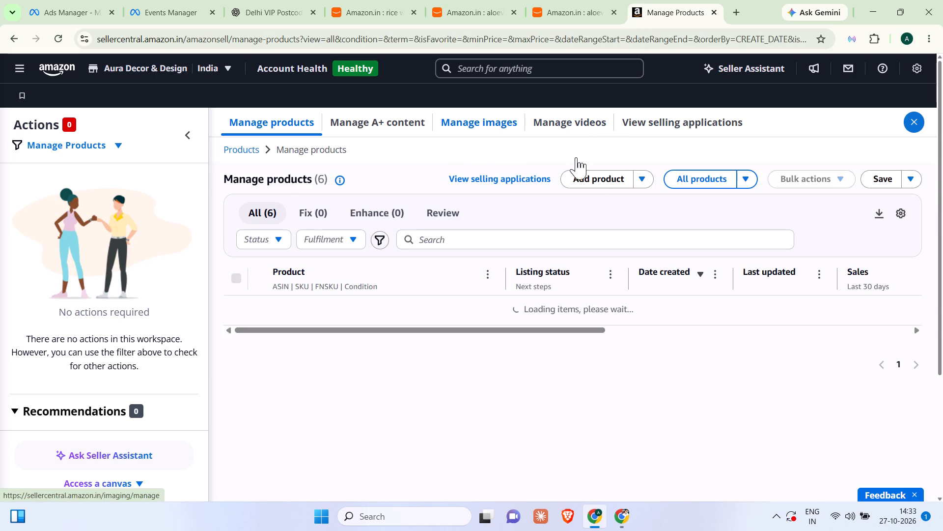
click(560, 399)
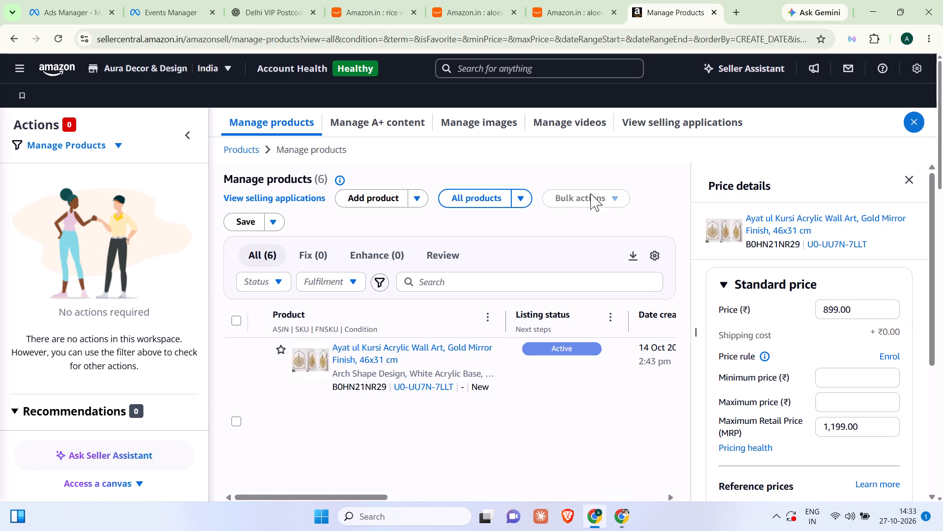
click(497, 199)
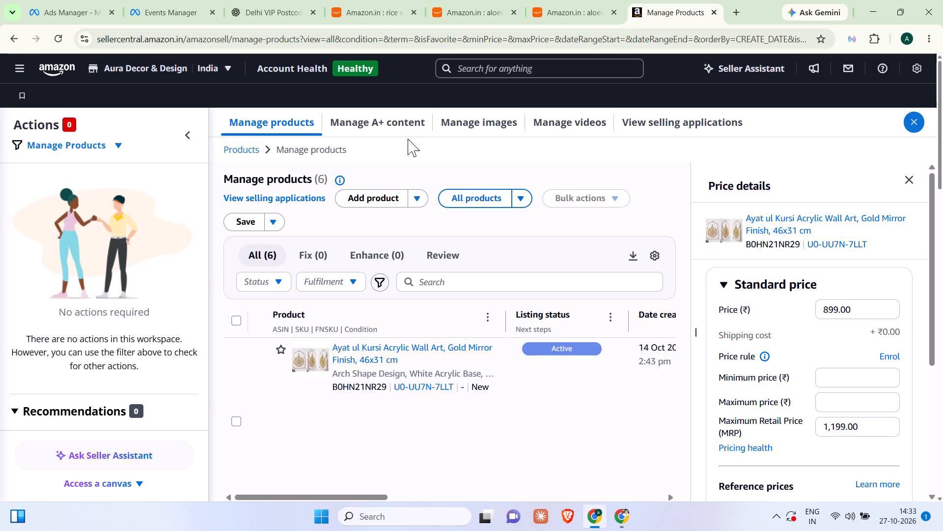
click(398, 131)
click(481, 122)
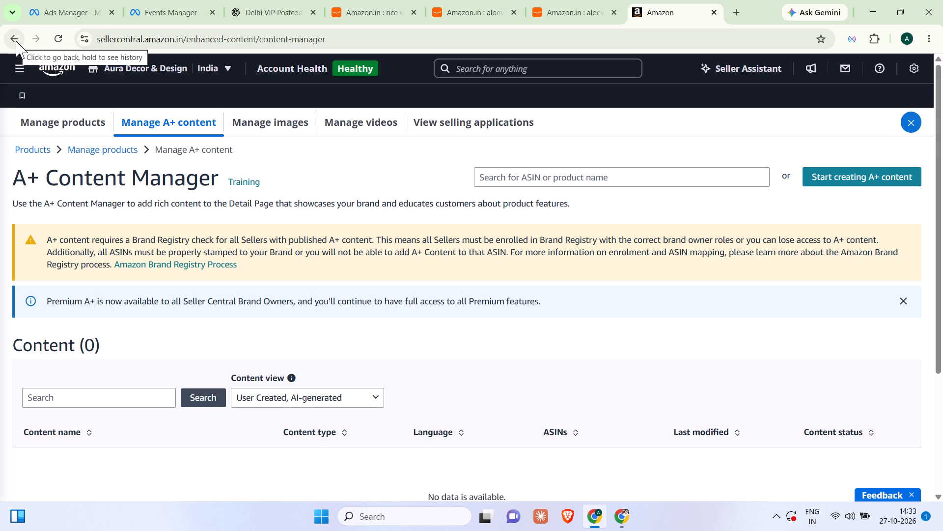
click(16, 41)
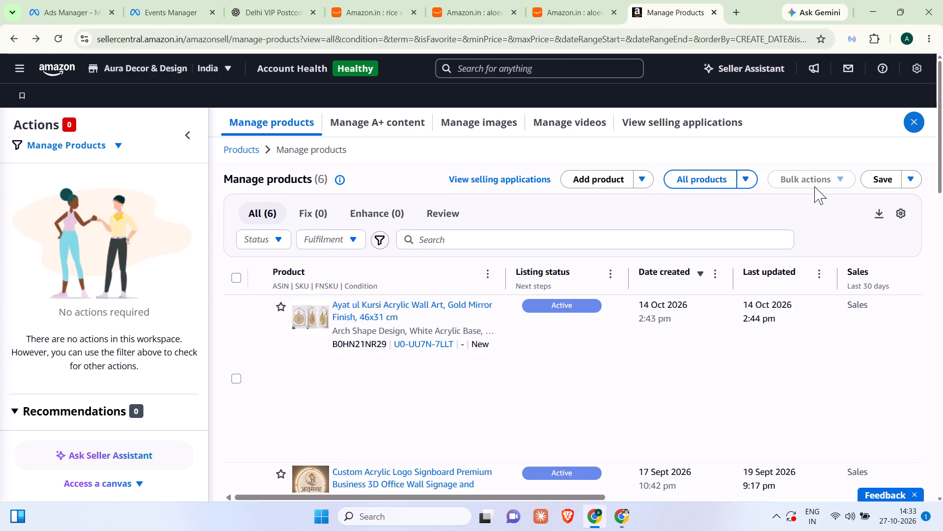
Start adding a new product from scratch using a blank listing form.
click(582, 182)
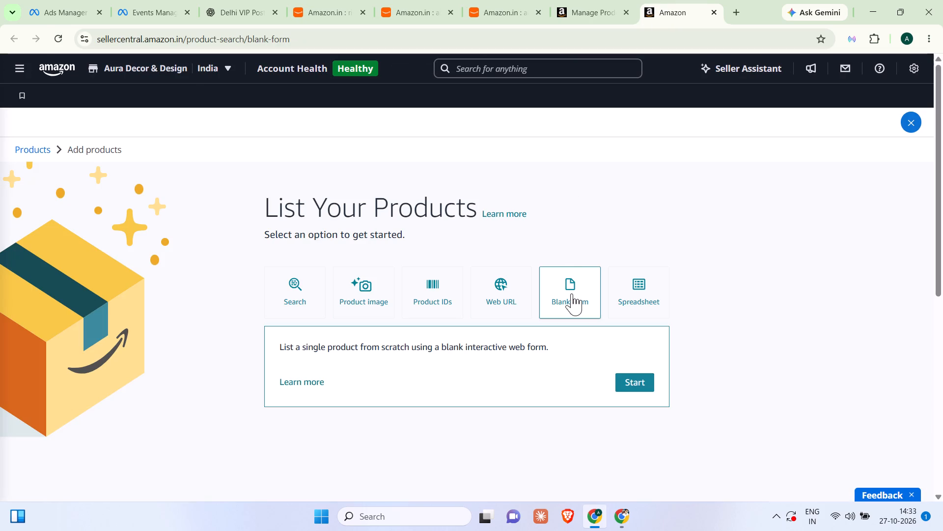
click(572, 294)
click(622, 378)
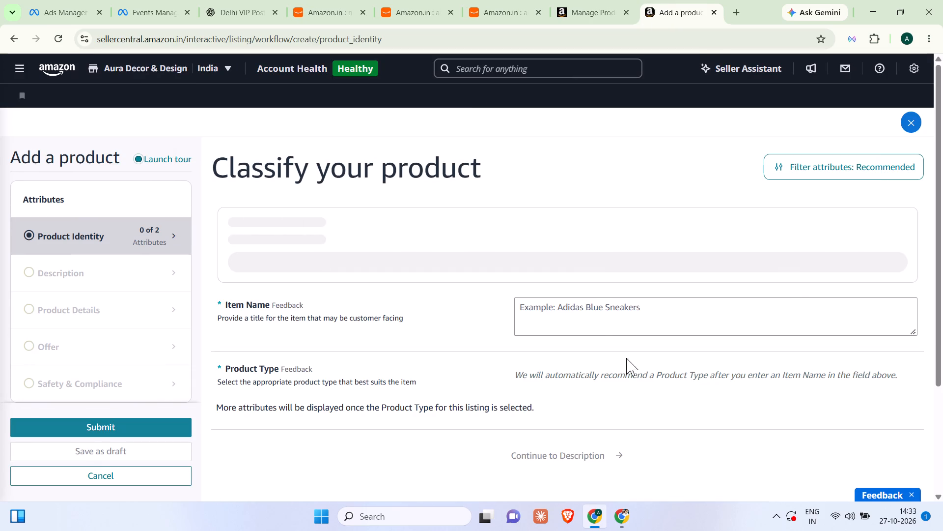
Enter "nasira alovera gel 100% organic" as the item name of the new listing.
click(570, 300)
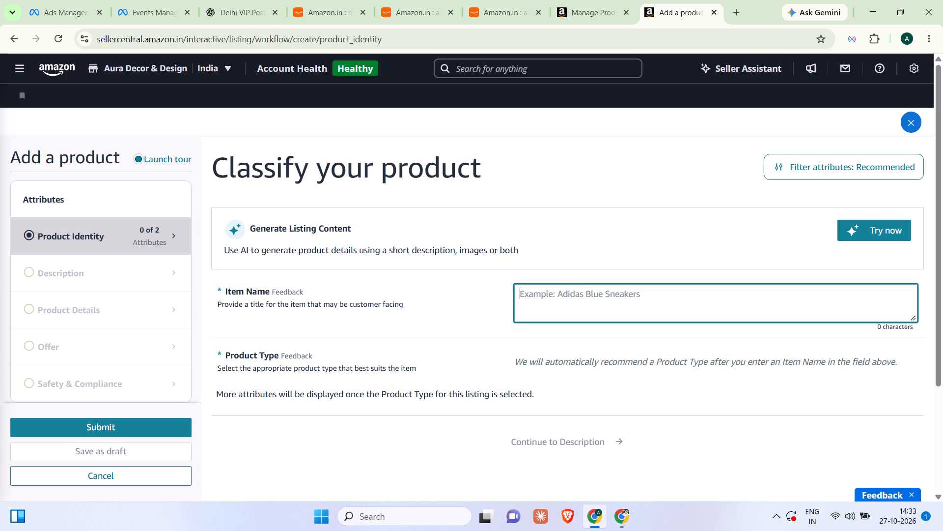
text(na)
text(sira)
key(space)
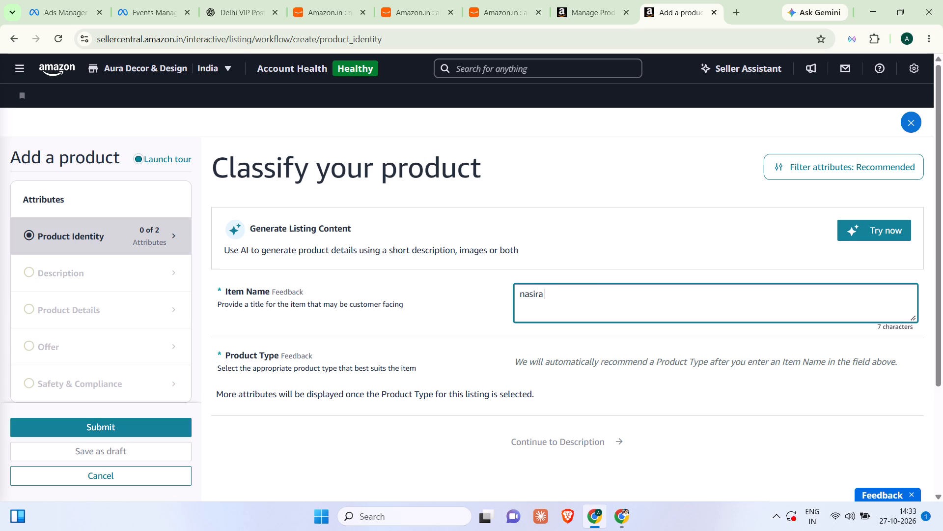
text(alov)
text(era gel 100)
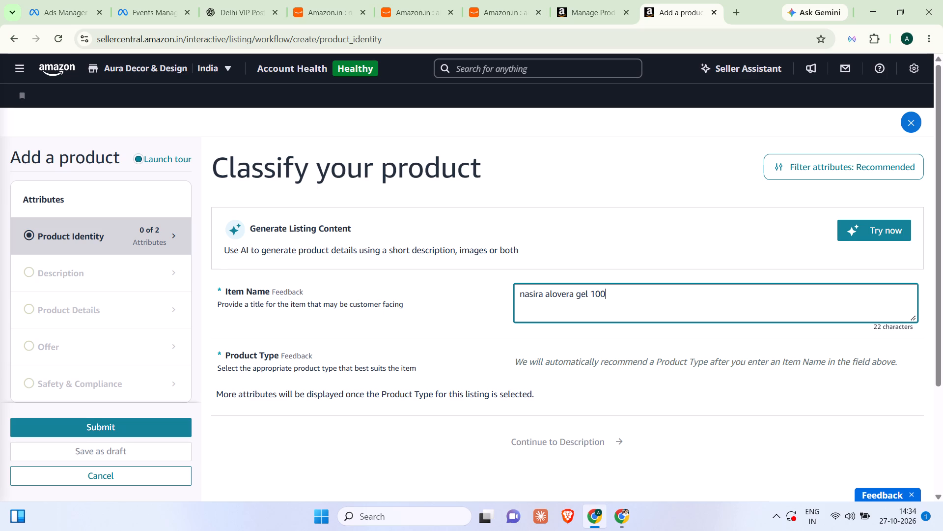
text(% organic)
key(space)
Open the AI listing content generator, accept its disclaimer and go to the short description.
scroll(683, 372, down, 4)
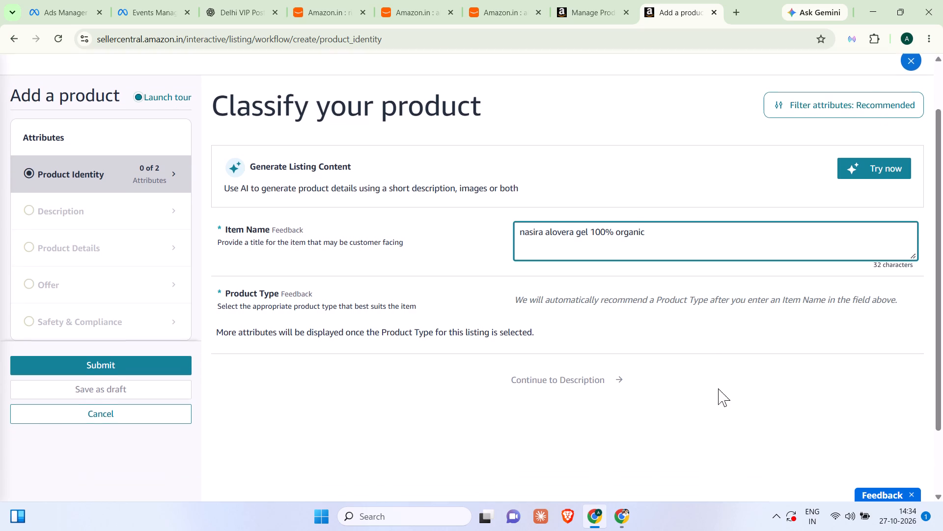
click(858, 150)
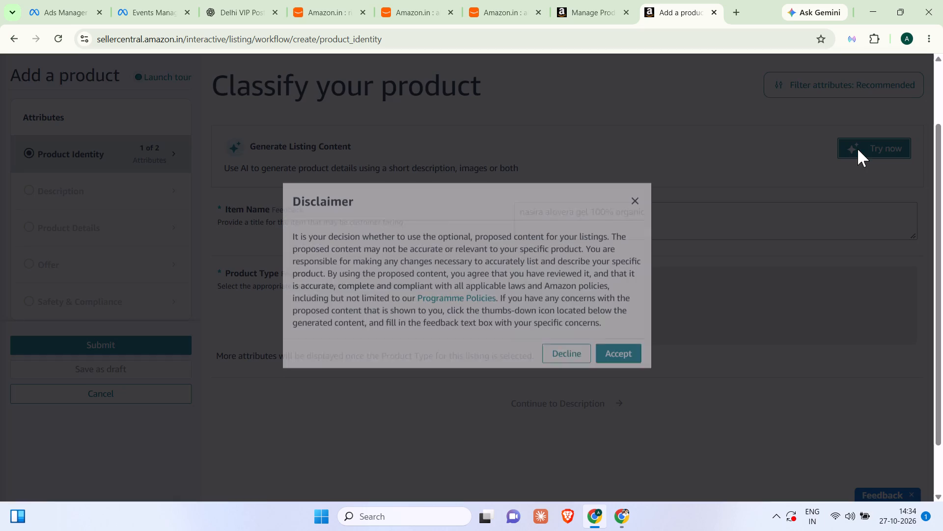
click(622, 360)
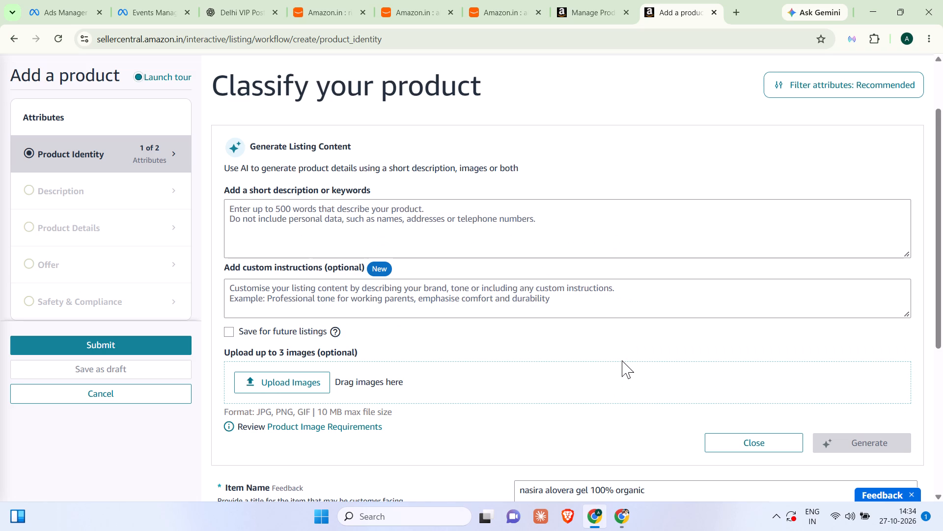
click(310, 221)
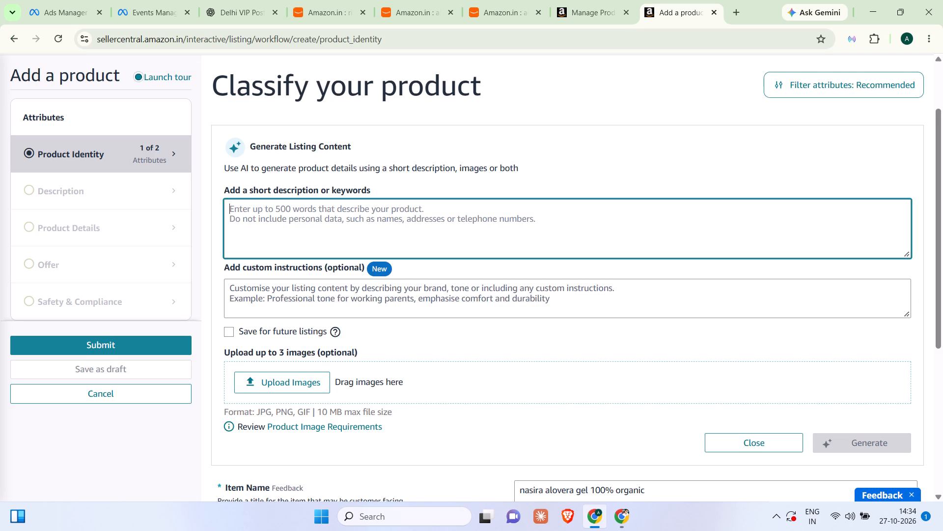
Confirm Skin Moisturiser as the product type for the aloe vera gel listing.
scroll(333, 227, down, 9)
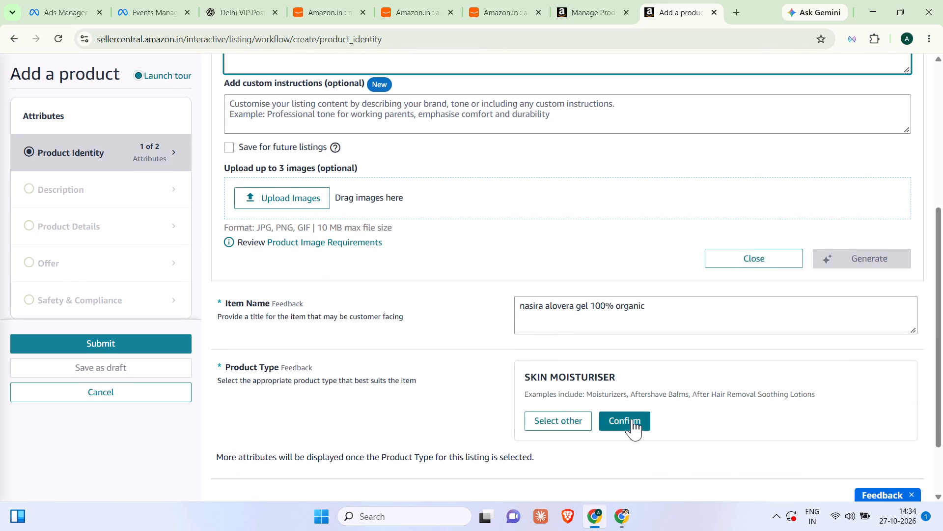
click(632, 419)
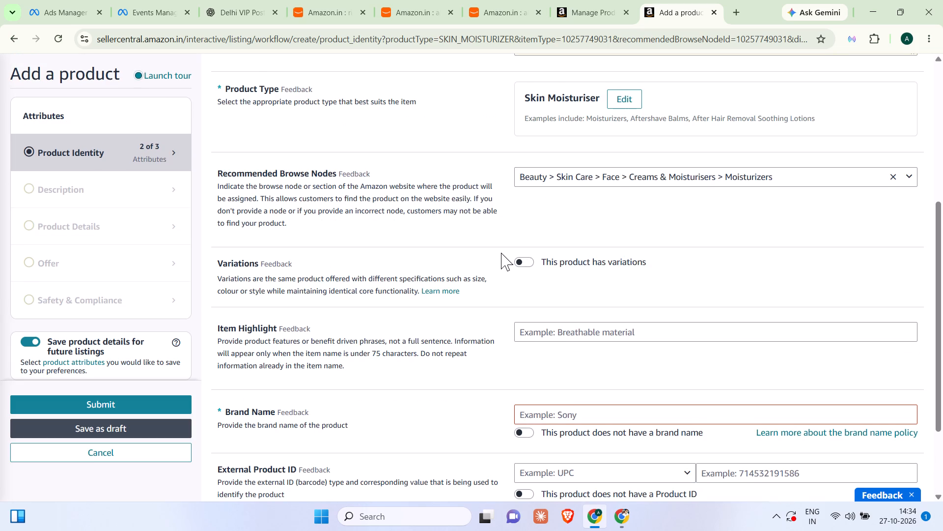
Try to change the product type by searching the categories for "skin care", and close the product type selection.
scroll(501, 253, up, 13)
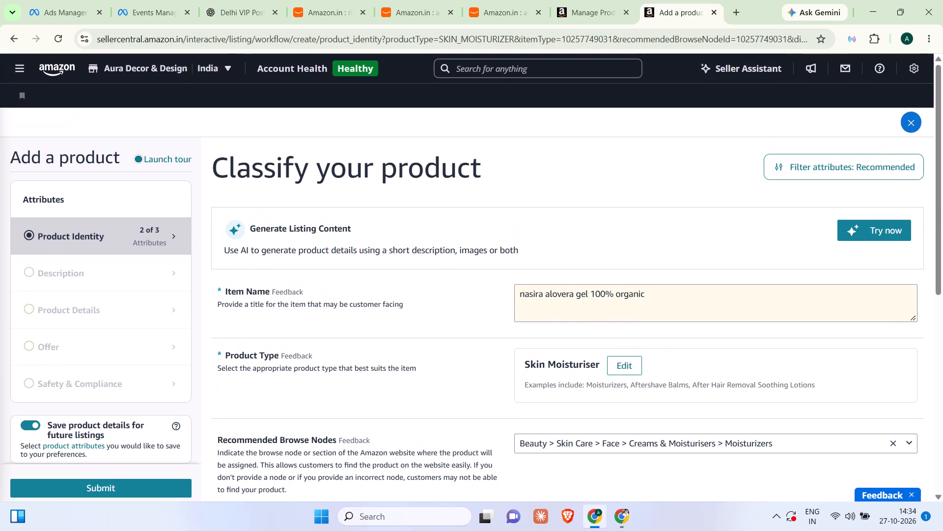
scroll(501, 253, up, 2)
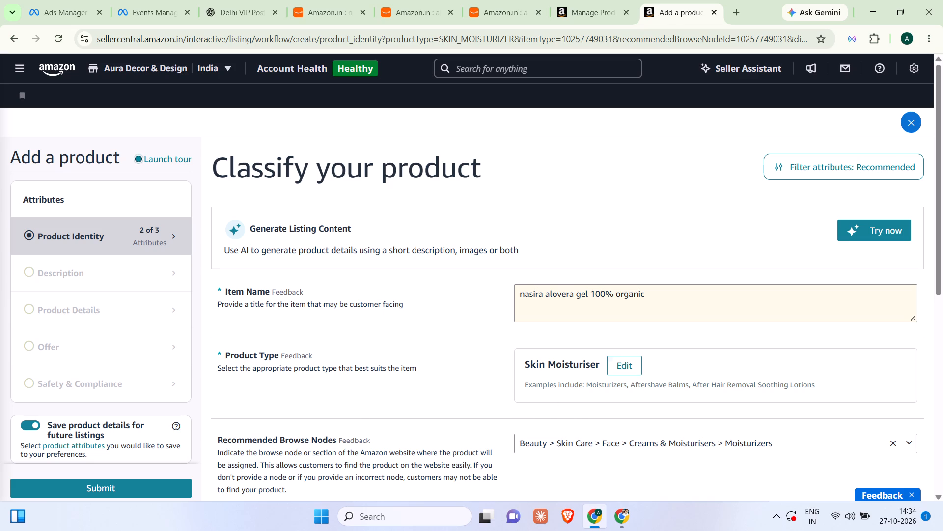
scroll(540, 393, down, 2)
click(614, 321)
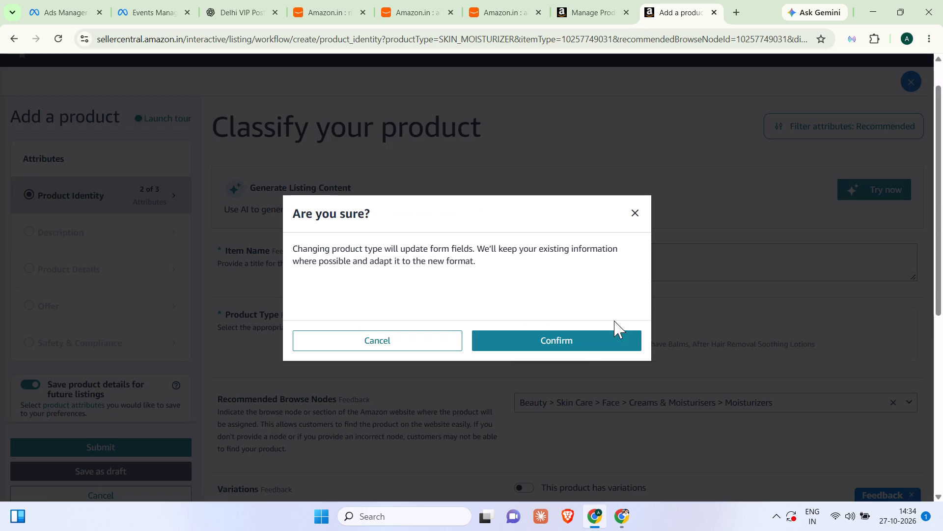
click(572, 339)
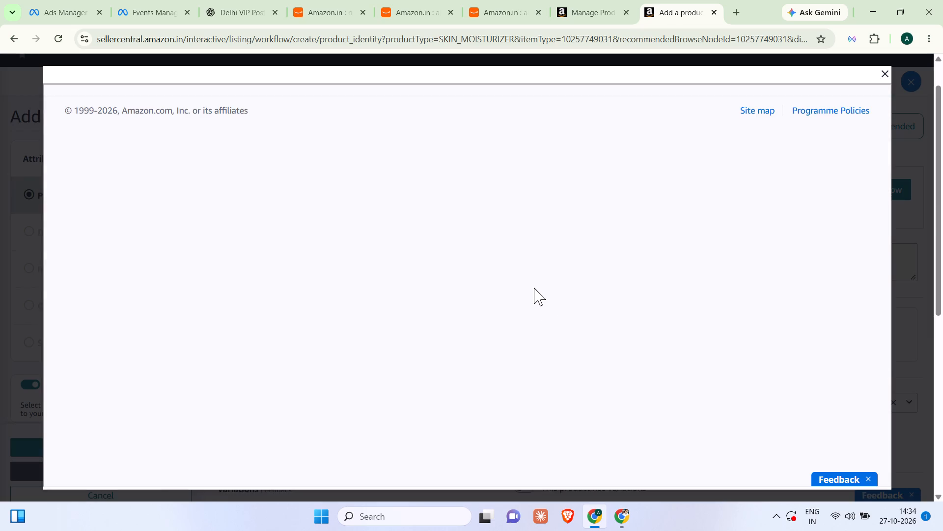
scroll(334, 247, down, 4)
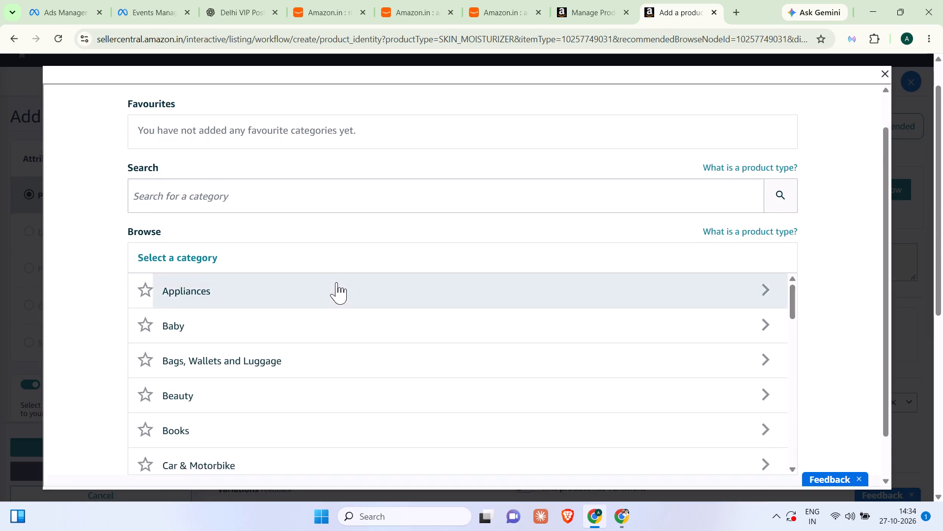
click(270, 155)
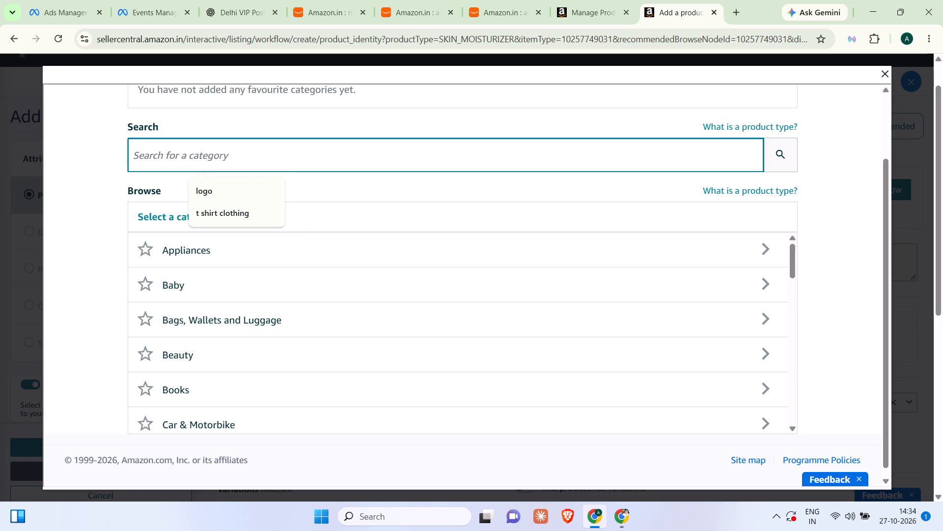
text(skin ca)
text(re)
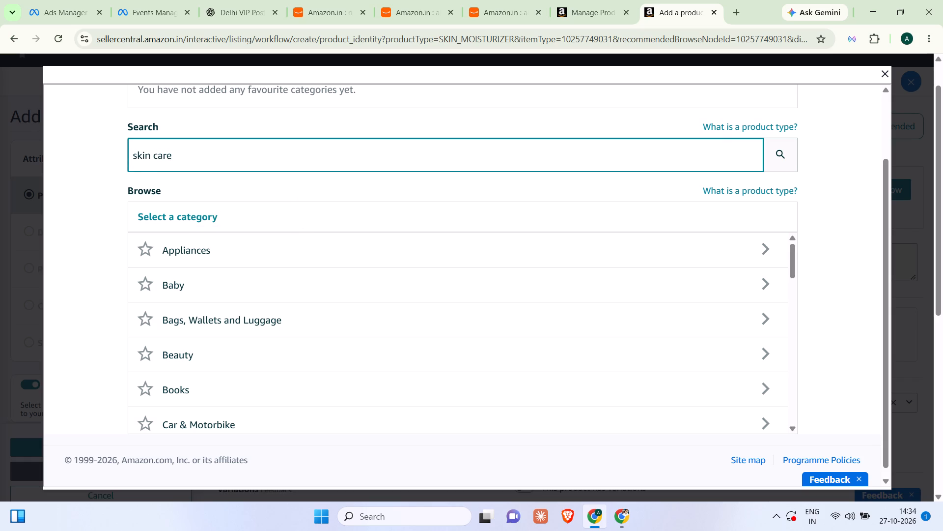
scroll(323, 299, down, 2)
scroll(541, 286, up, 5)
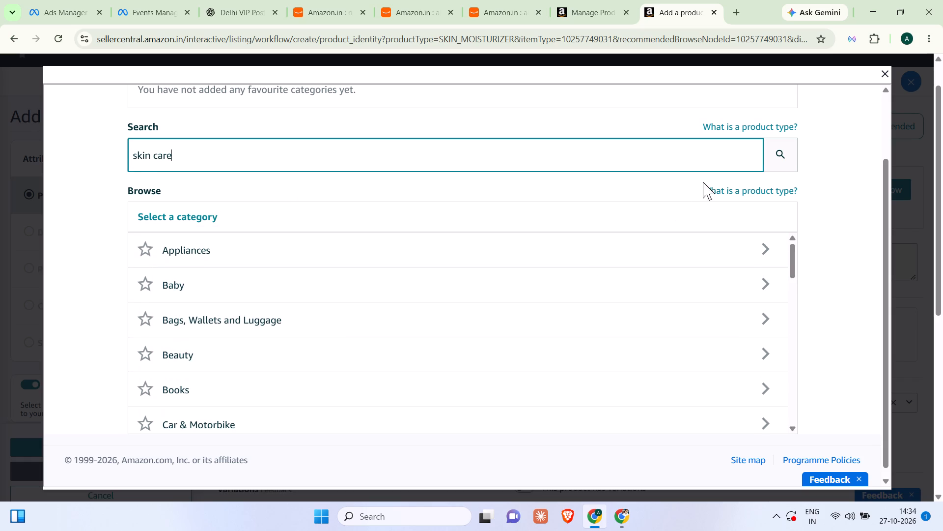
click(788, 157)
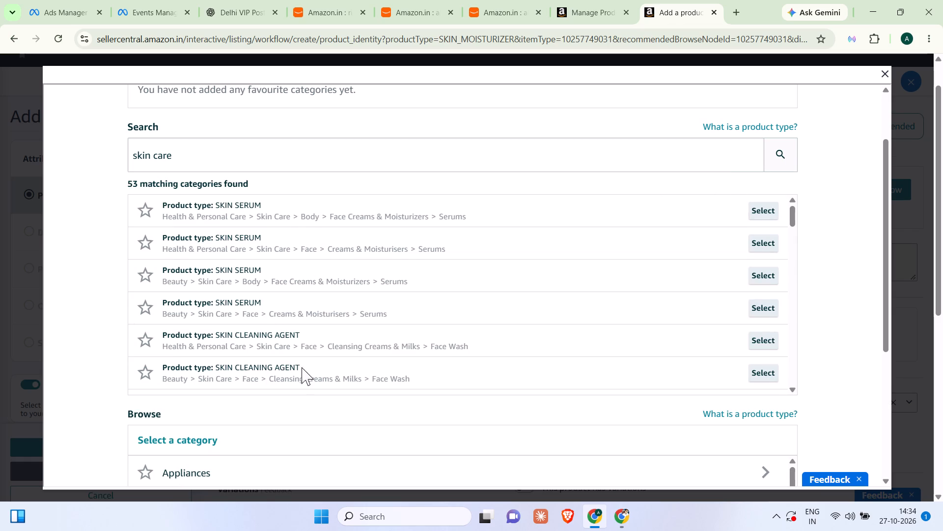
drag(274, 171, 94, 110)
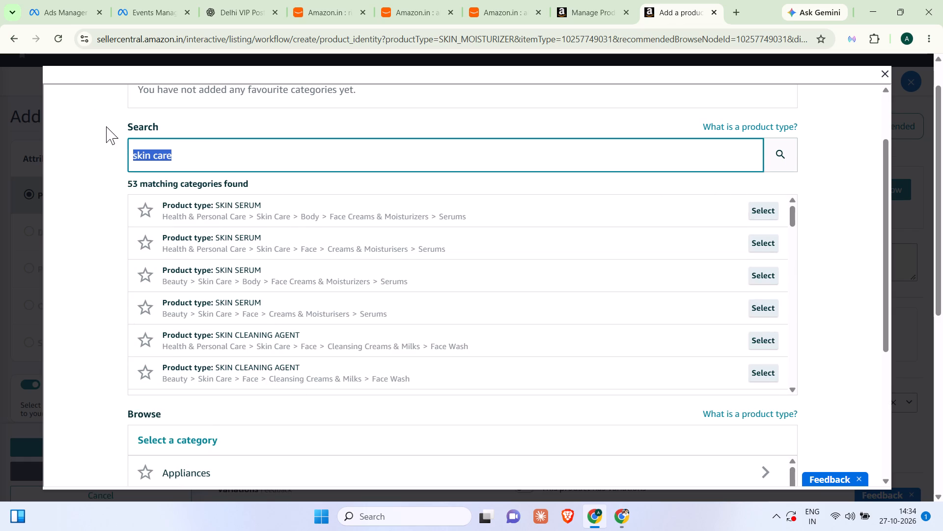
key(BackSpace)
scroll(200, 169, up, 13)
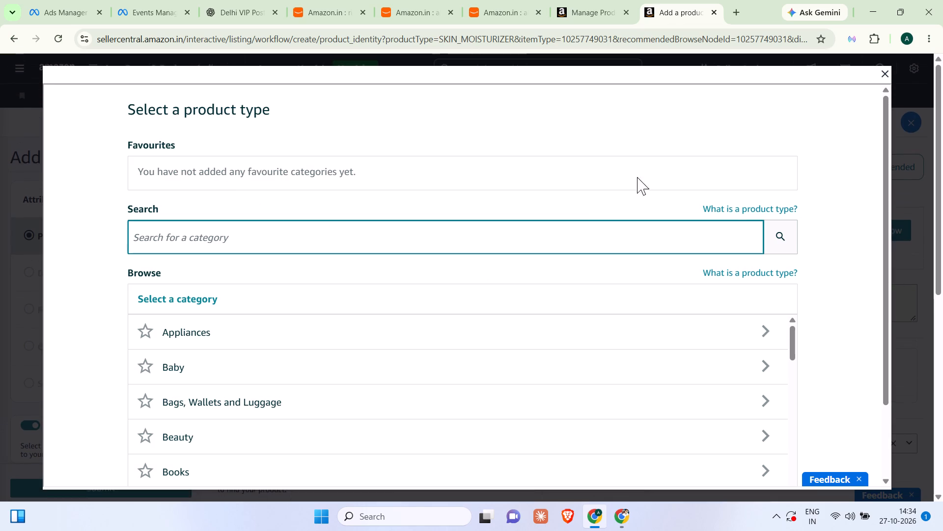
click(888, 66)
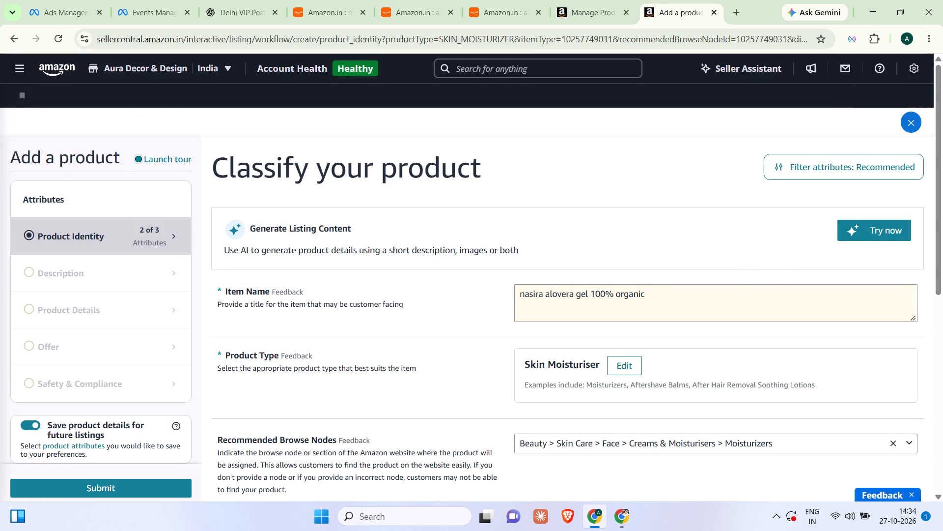
Review the remaining Product Identity fields, from browse nodes and variations down to brand name and external product ID.
scroll(642, 343, down, 10)
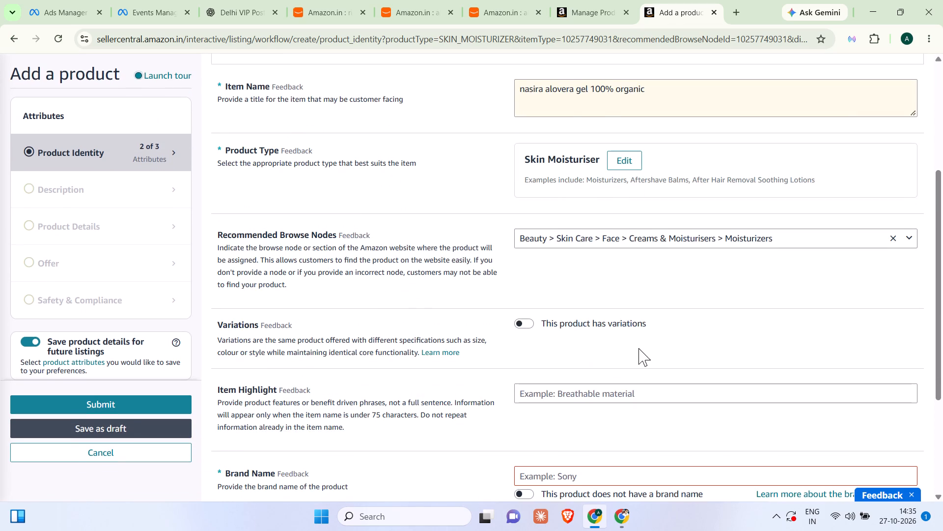
scroll(638, 348, down, 9)
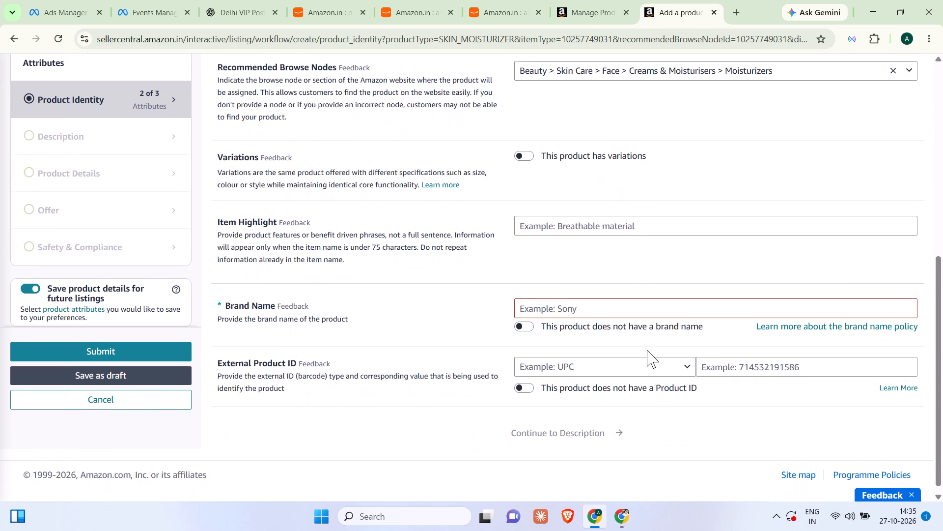
scroll(728, 402, down, 1)
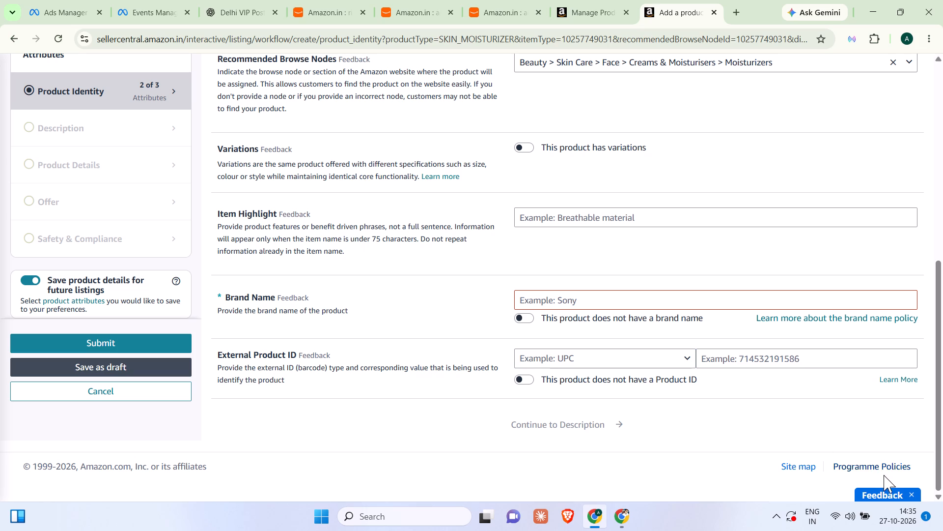
scroll(854, 436, down, 7)
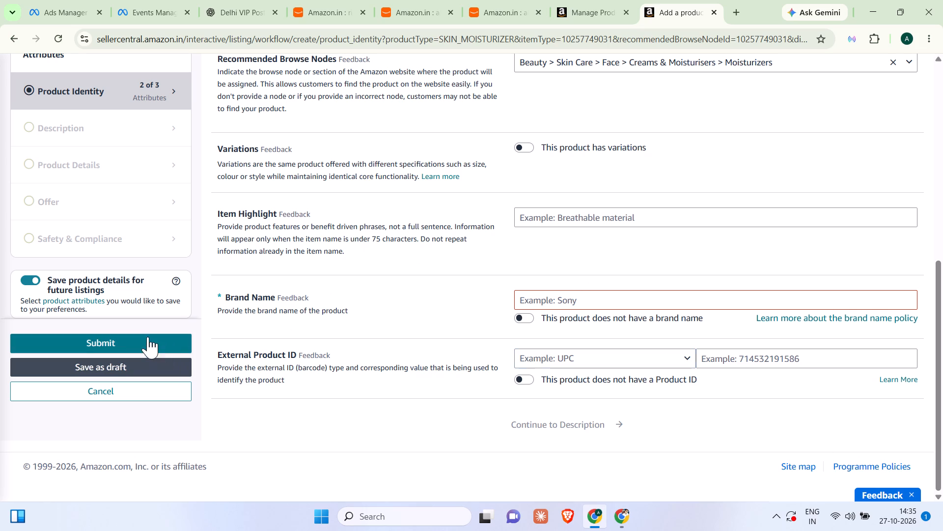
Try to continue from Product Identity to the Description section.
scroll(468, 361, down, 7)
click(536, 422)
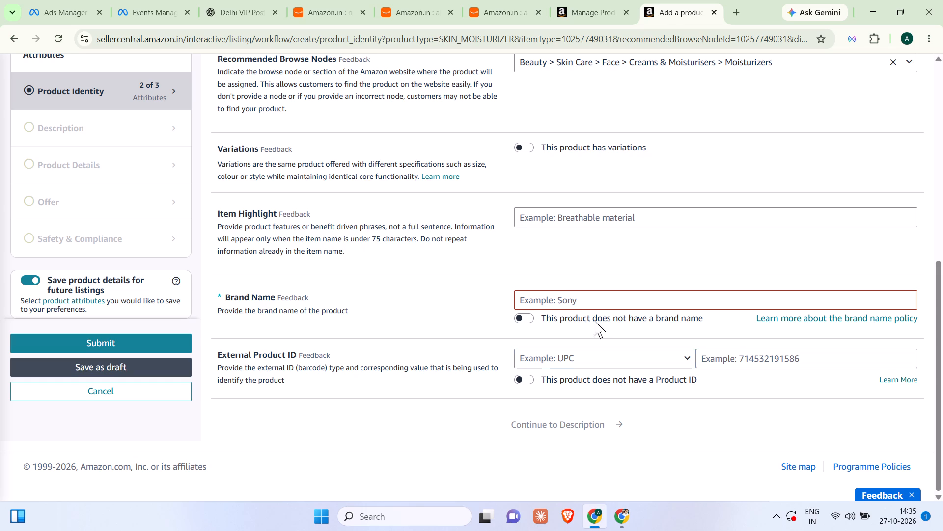
Reopen the AI listing content generator and look over its inputs and the Product Identity fields below it.
scroll(561, 246, up, 17)
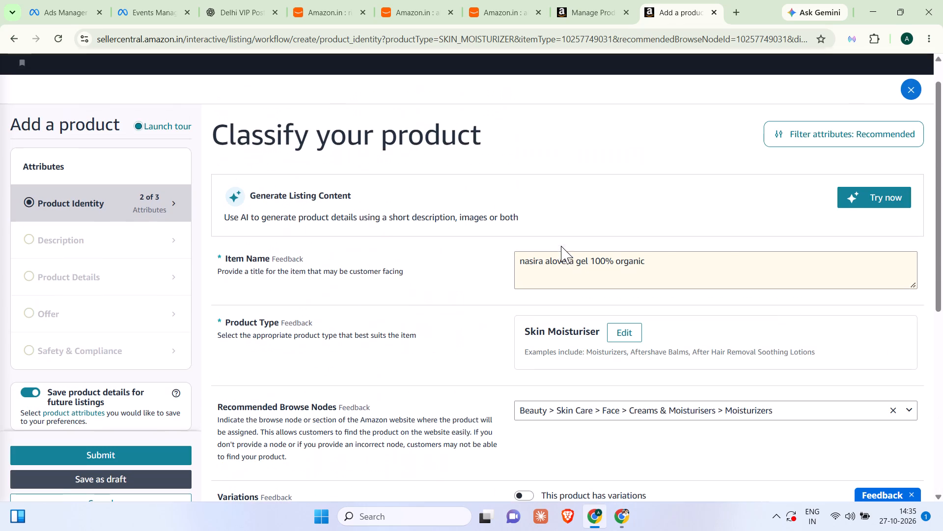
click(862, 204)
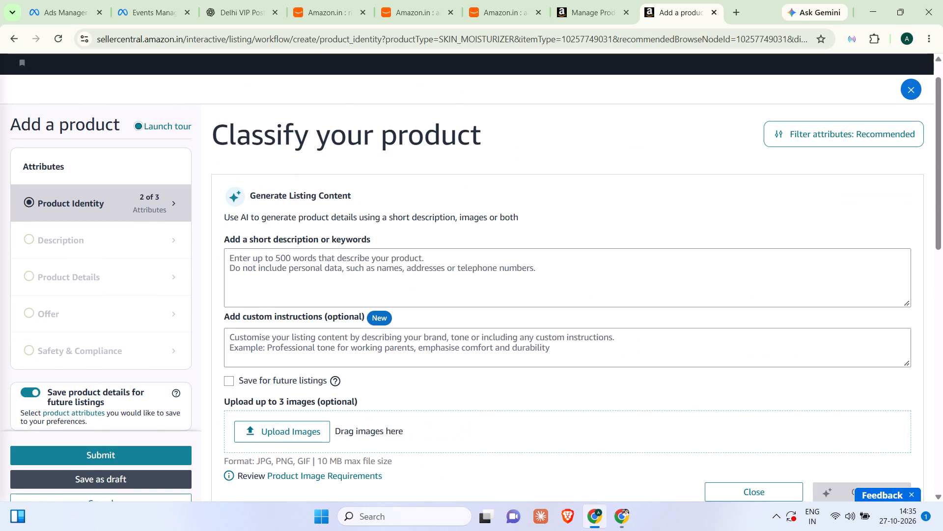
scroll(509, 347, down, 10)
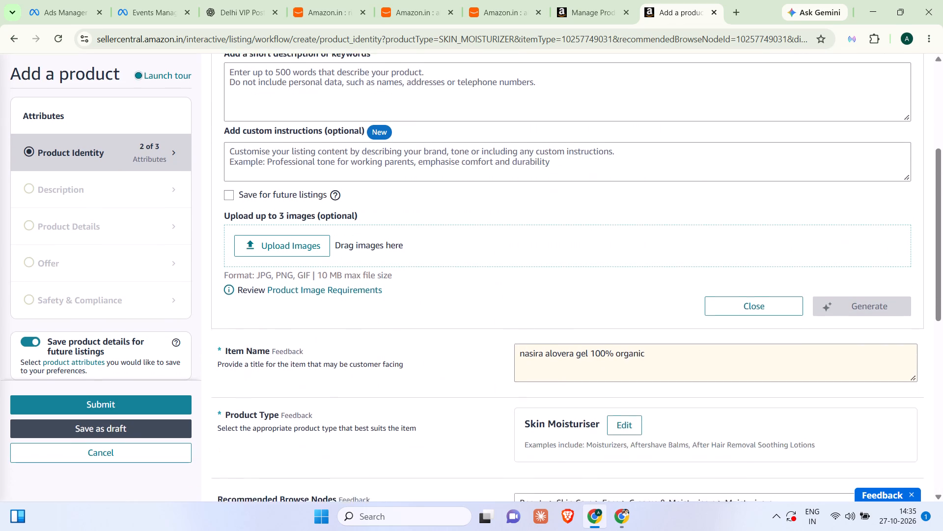
scroll(497, 322, down, 12)
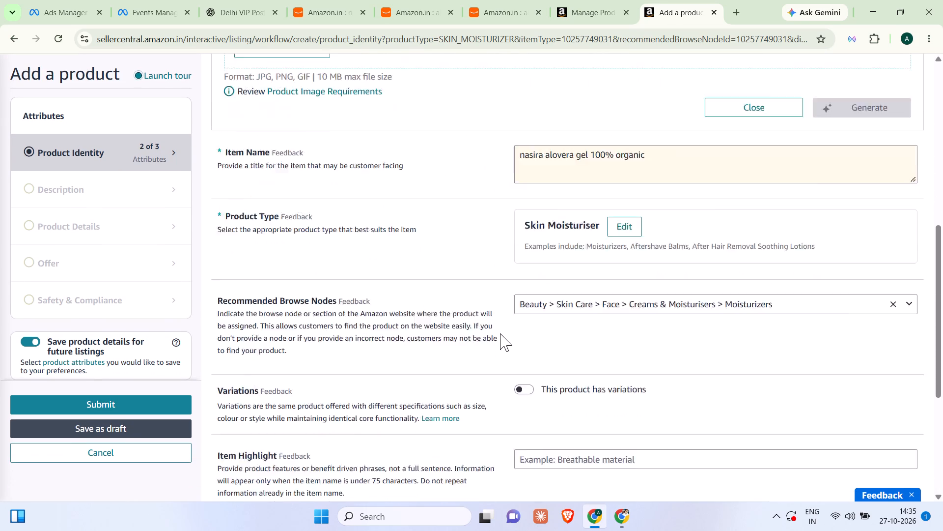
scroll(506, 338, down, 14)
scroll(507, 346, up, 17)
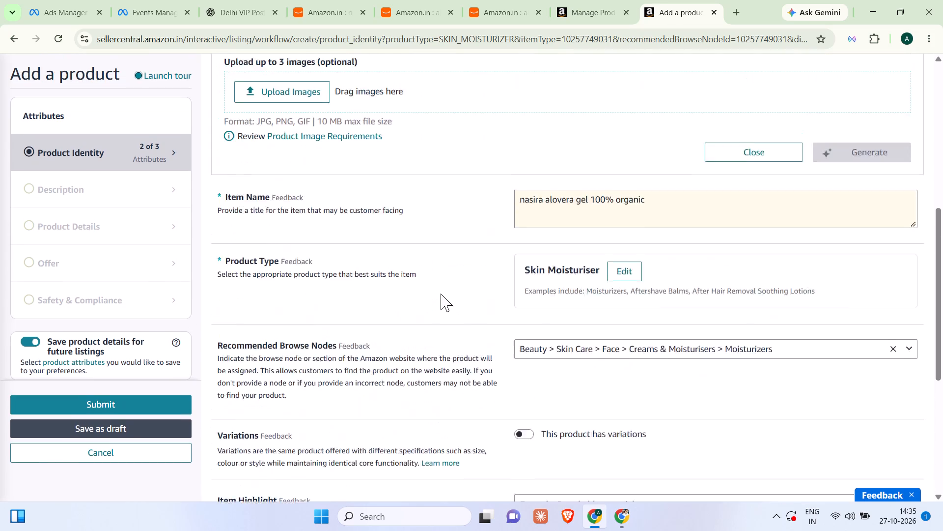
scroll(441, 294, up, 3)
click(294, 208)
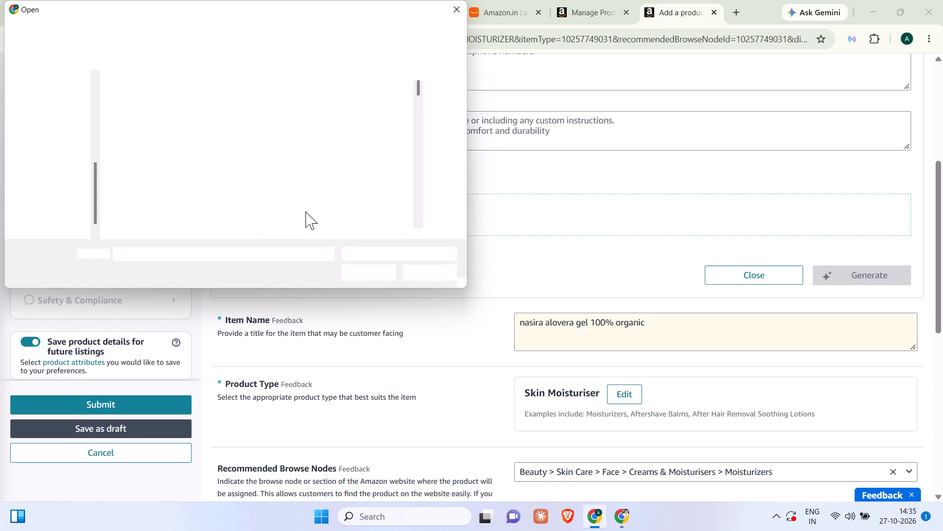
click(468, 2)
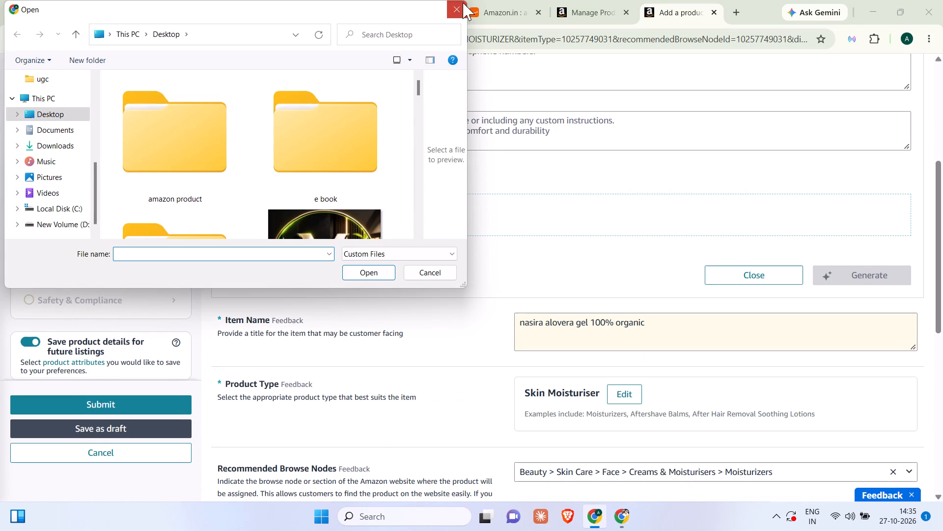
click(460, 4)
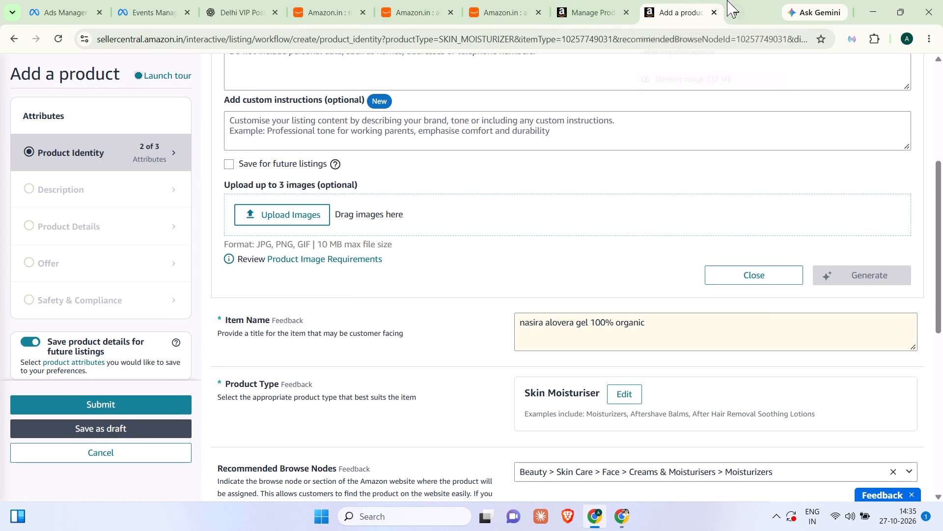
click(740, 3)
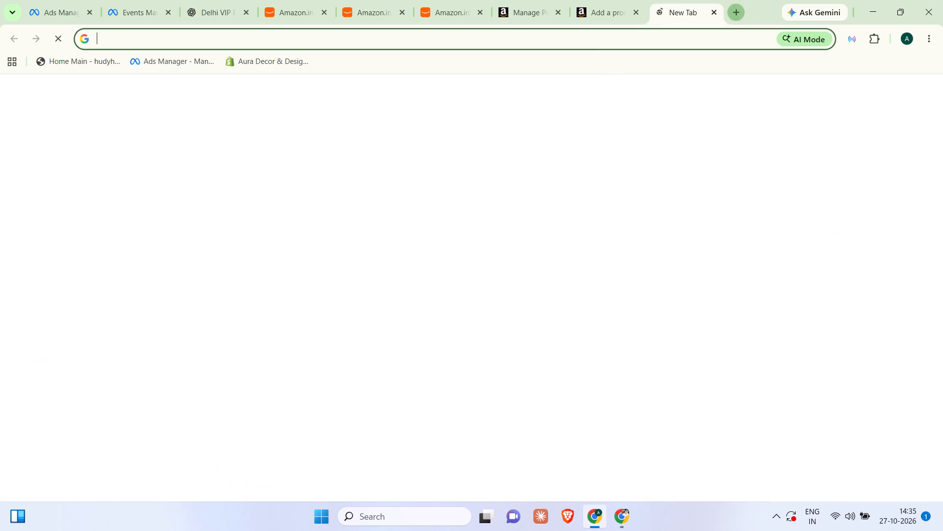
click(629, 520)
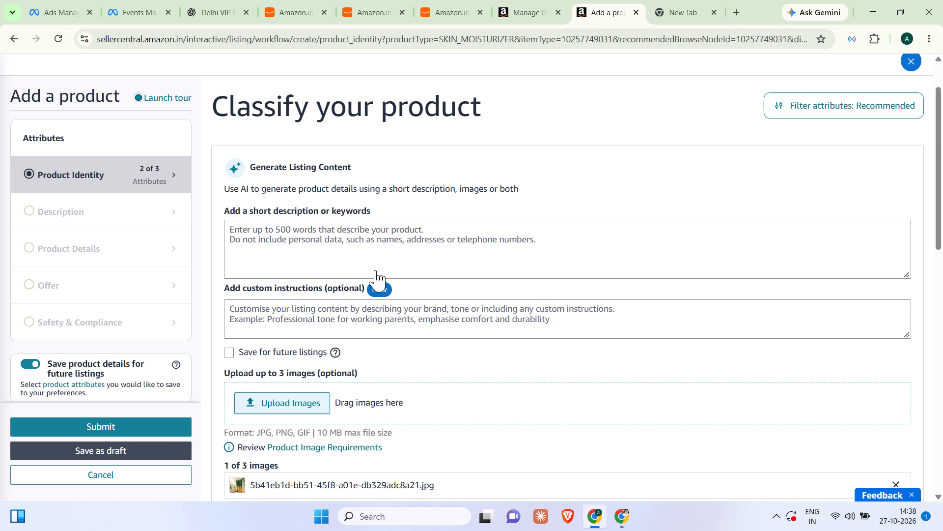
scroll(380, 137, down, 7)
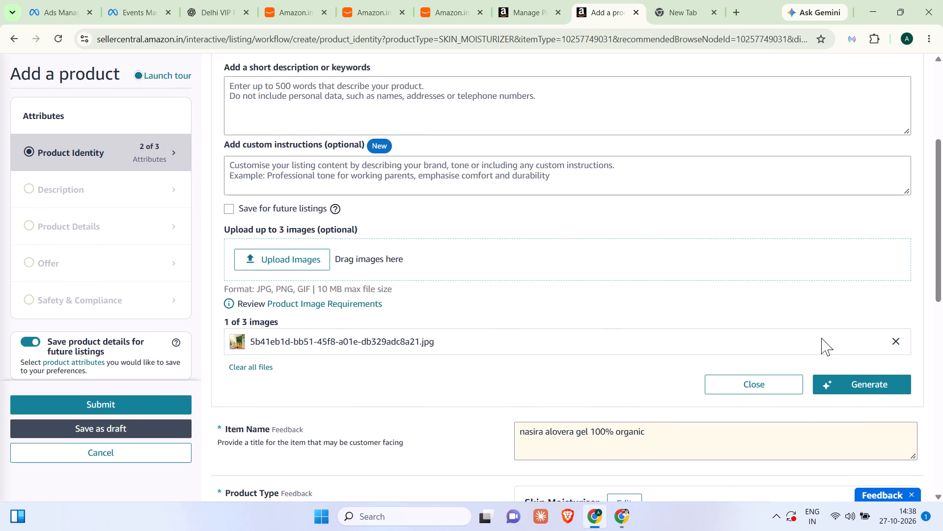
Generate the listing content from the uploaded OVEZ packaging image.
click(873, 386)
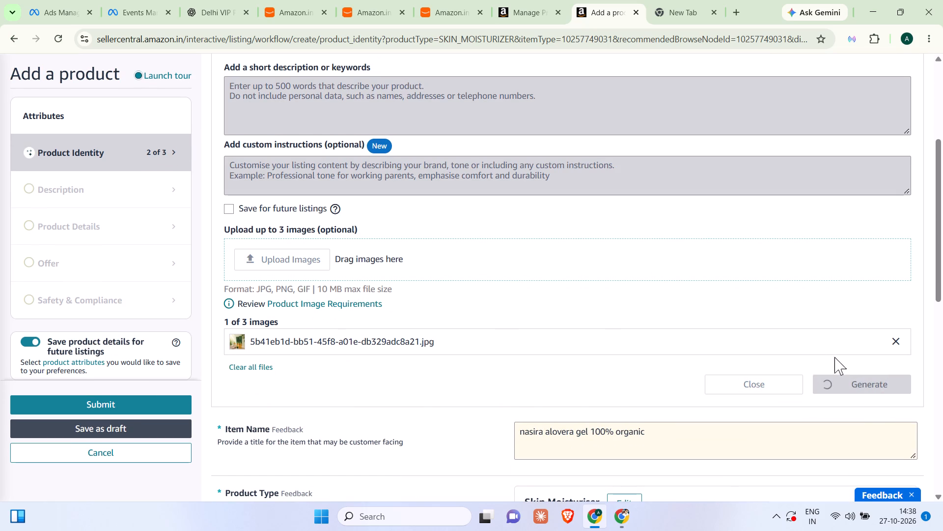
scroll(640, 262, up, 6)
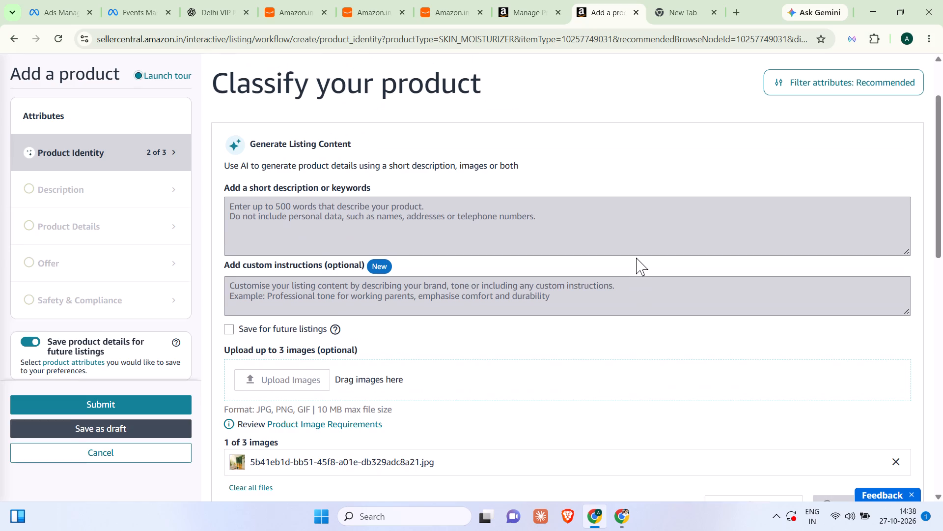
scroll(636, 258, up, 5)
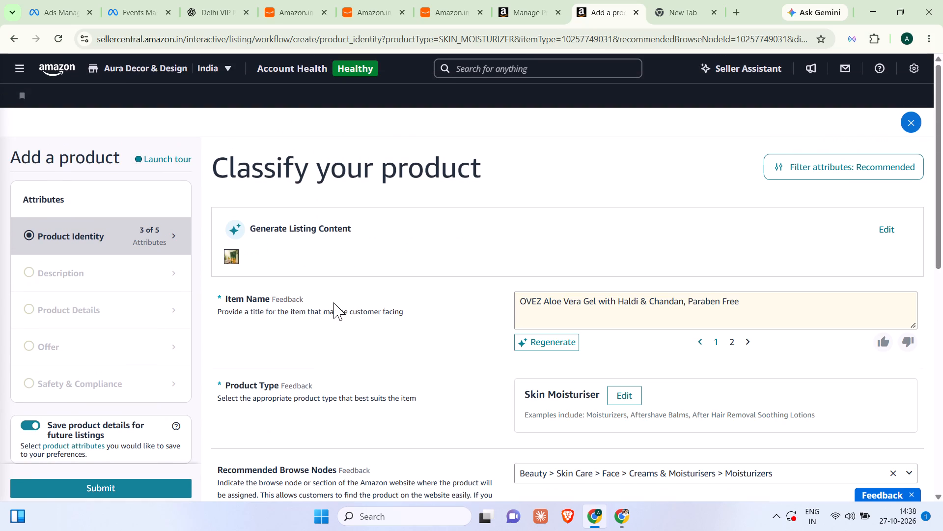
Mark the product as having no brand name and continue to the Description section.
scroll(686, 274, down, 13)
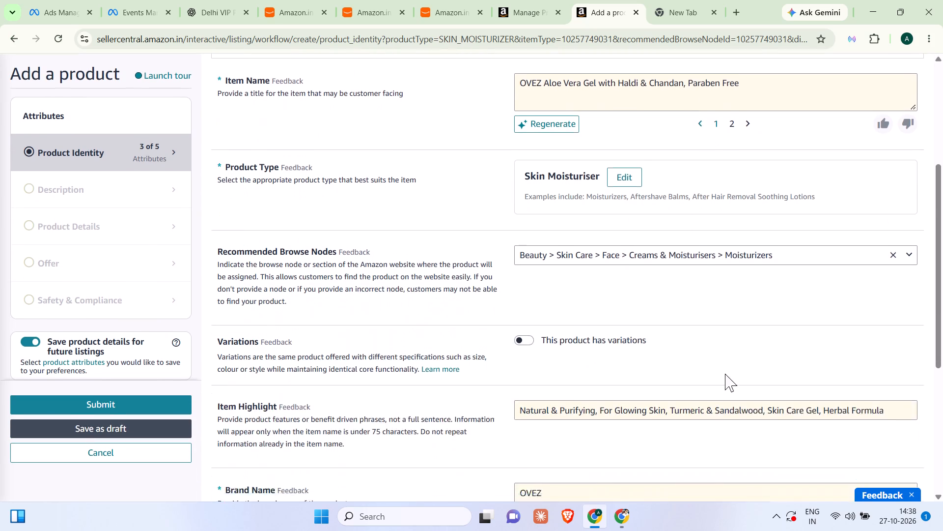
scroll(705, 371, down, 10)
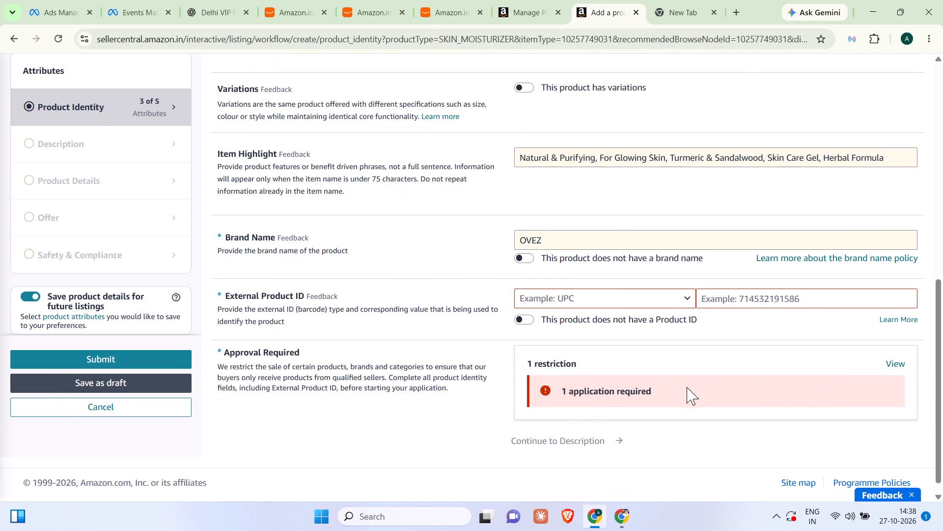
scroll(668, 400, down, 2)
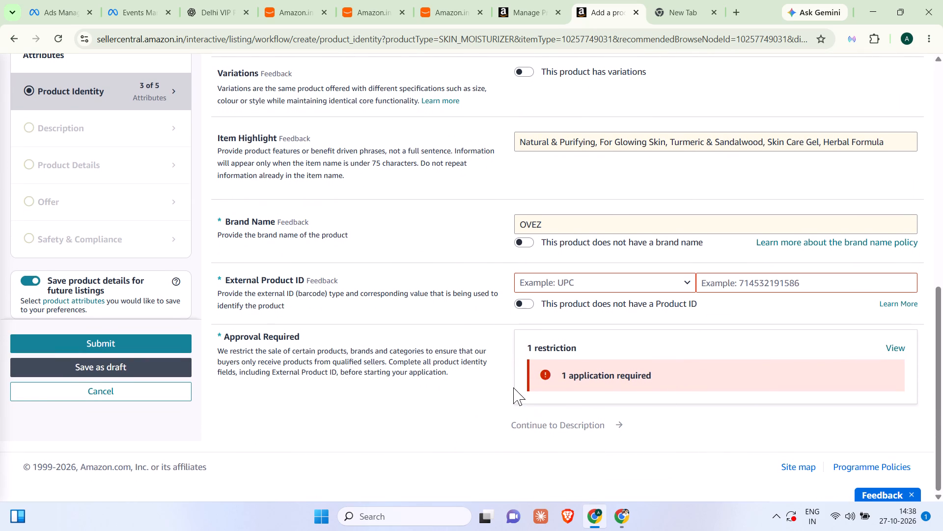
click(525, 242)
click(546, 223)
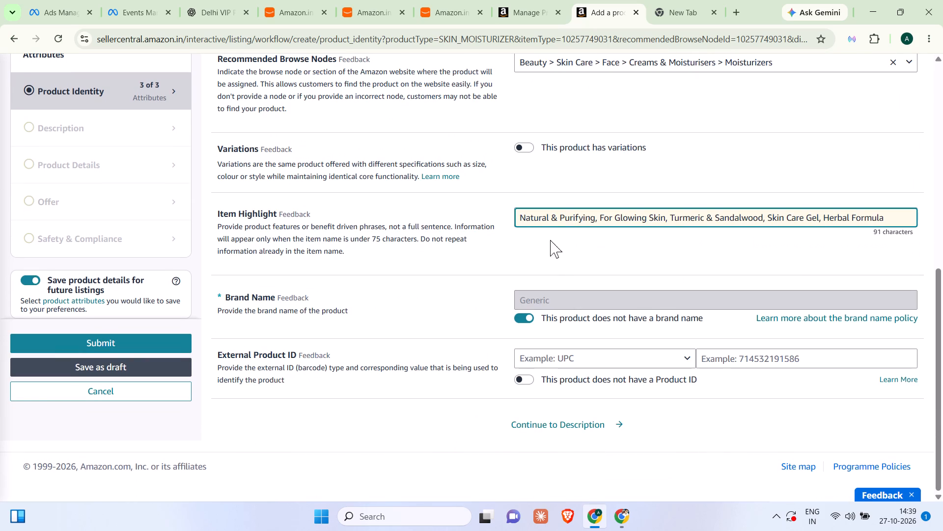
click(555, 263)
scroll(562, 318, down, 6)
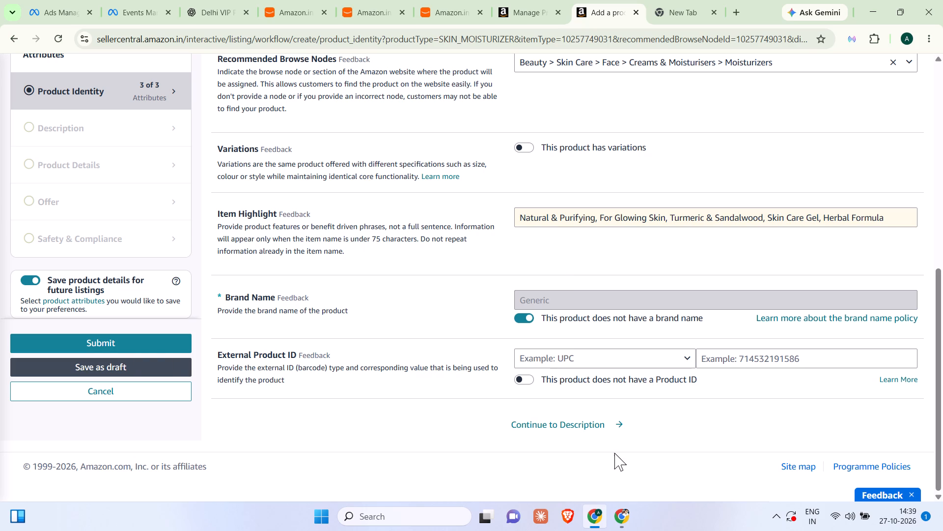
scroll(624, 453, down, 5)
click(536, 422)
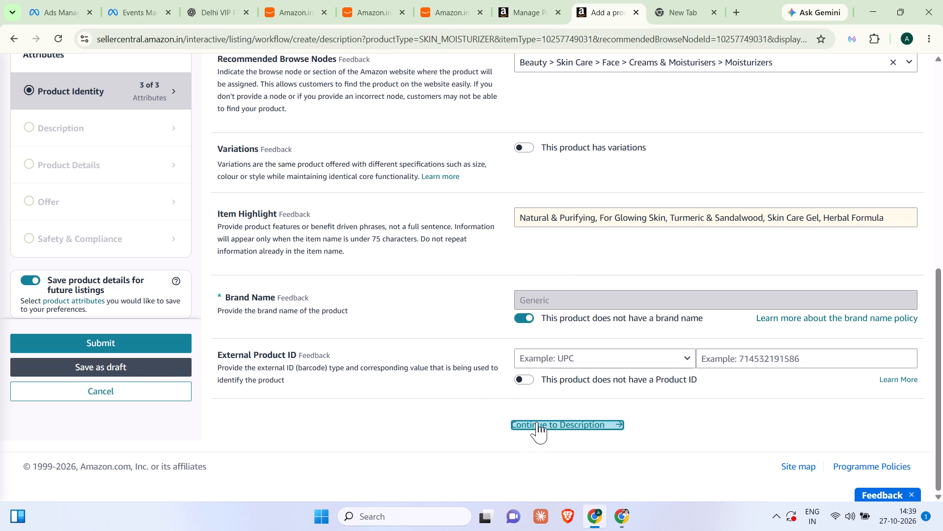
Upload the OVEZ packaging image from the Desktop as an additional product image and continue to Product Details.
scroll(557, 374, down, 11)
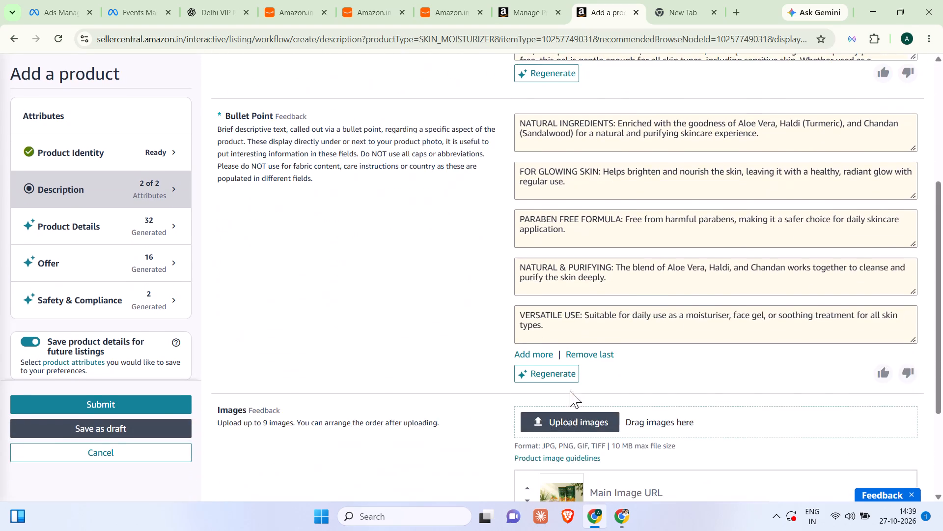
scroll(570, 390, down, 5)
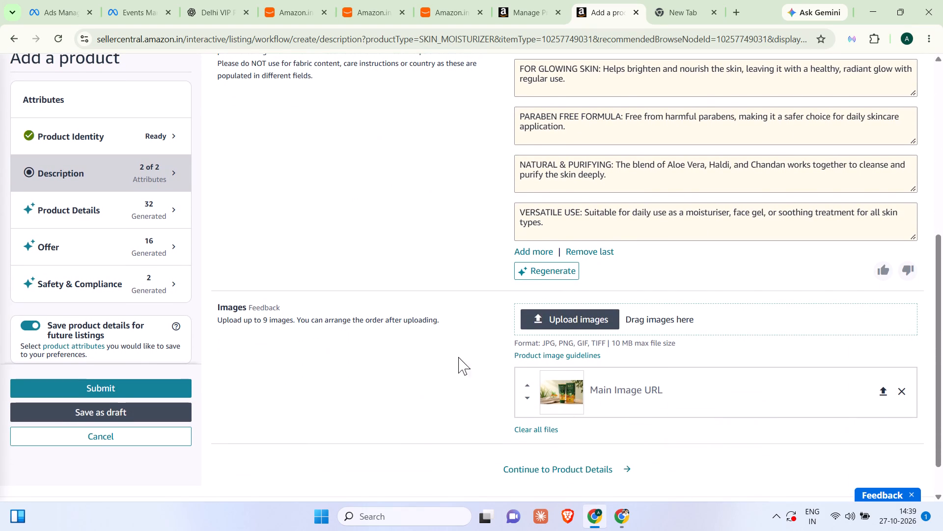
scroll(615, 386, down, 2)
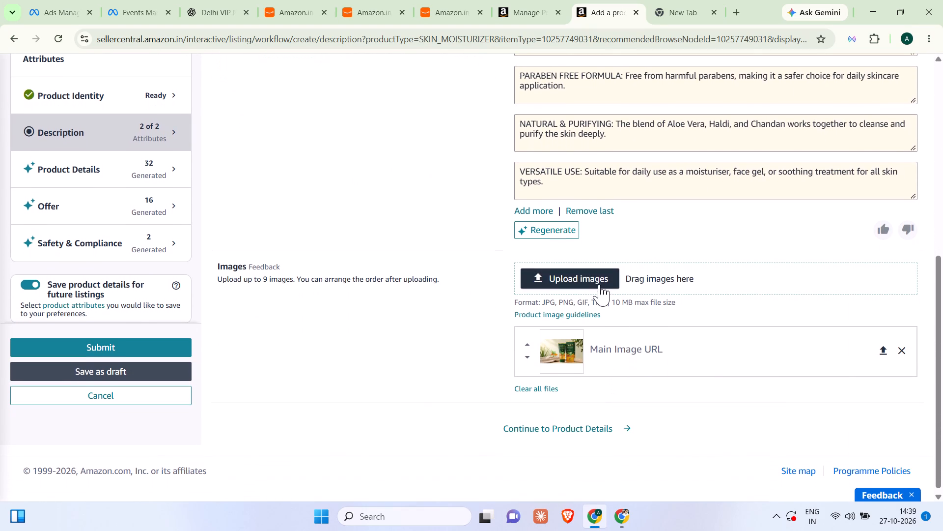
click(599, 284)
scroll(317, 214, down, 2)
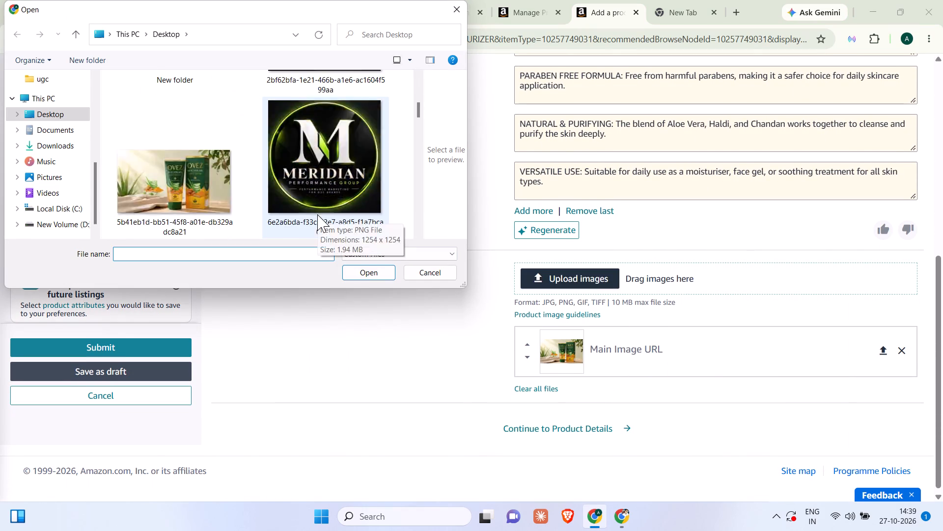
scroll(317, 214, down, 1)
scroll(317, 214, up, 1)
click(200, 174)
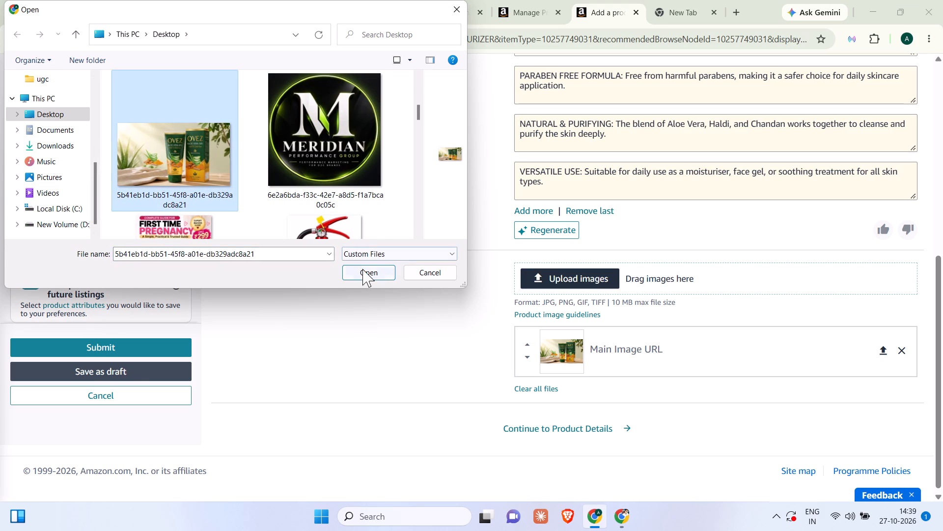
click(362, 269)
scroll(570, 361, down, 3)
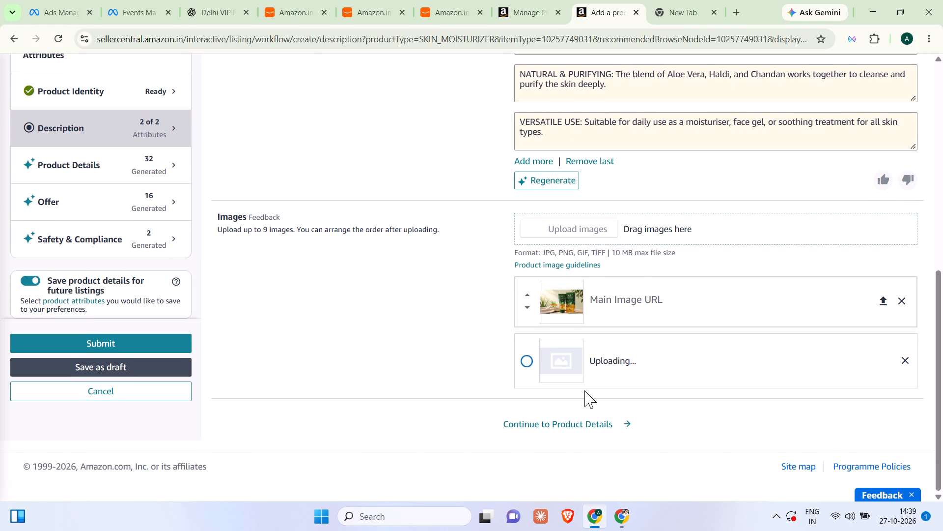
scroll(584, 399, down, 3)
click(579, 424)
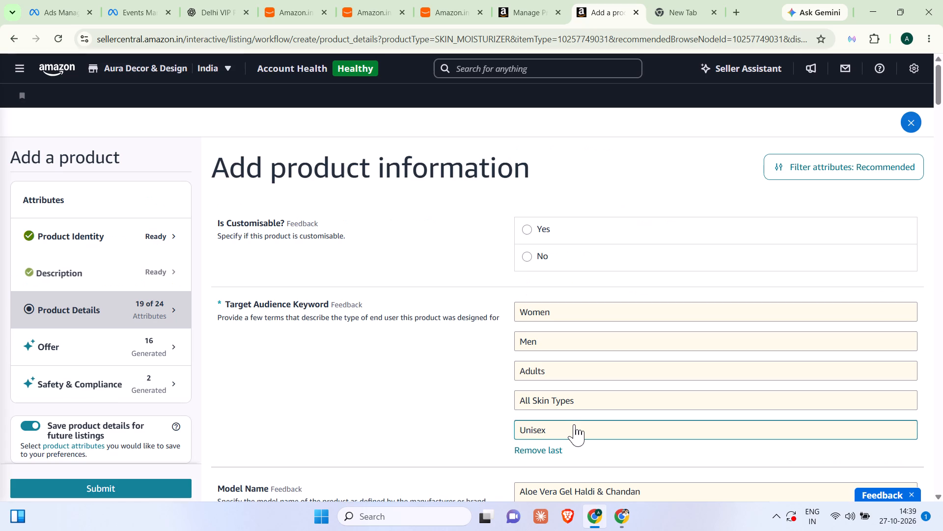
Set the product's Is Customisable attribute to No.
click(523, 260)
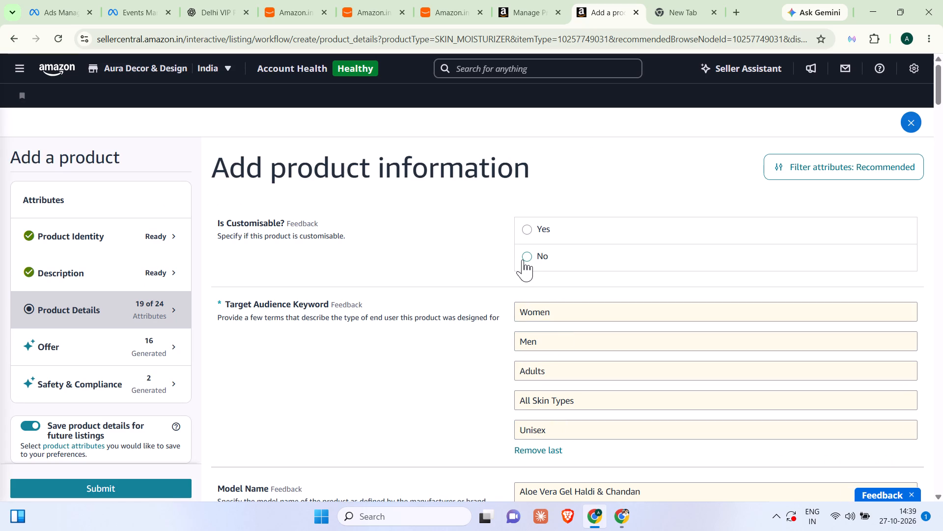
Fill in the required Manufacturer Contact Information with the saved address suggestion.
scroll(528, 286, down, 6)
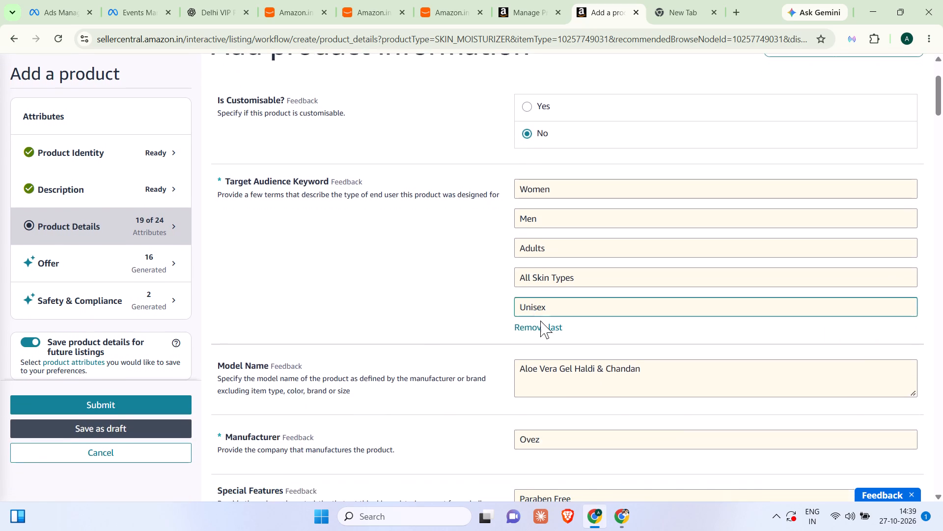
scroll(541, 332, down, 5)
scroll(547, 383, down, 4)
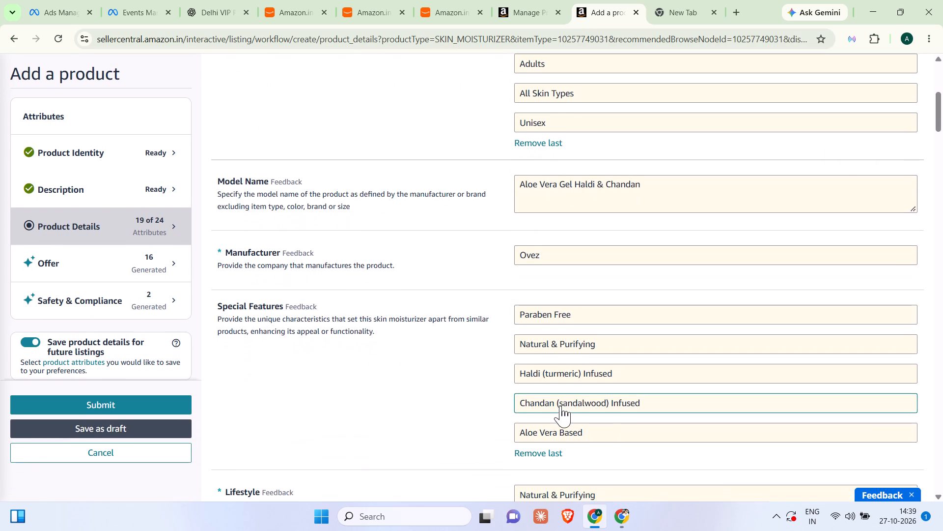
scroll(560, 407, down, 5)
scroll(573, 452, down, 8)
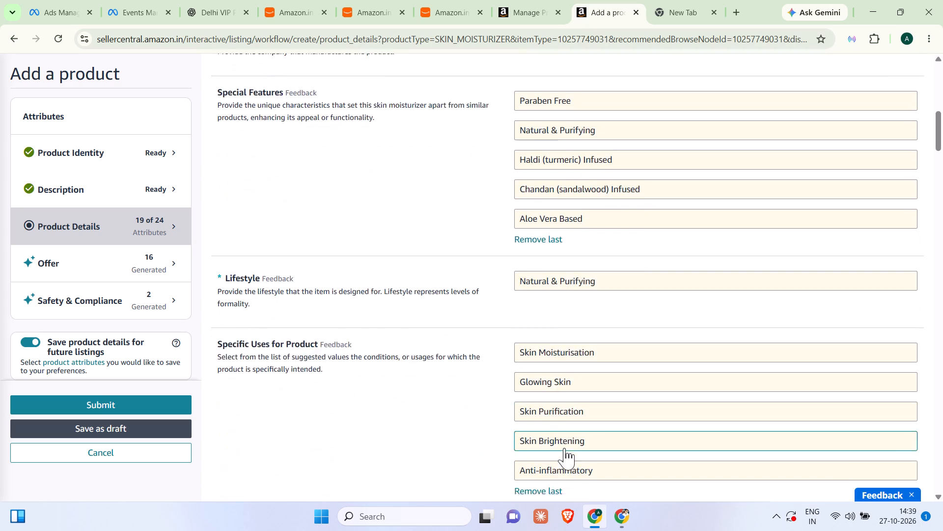
scroll(564, 448, down, 19)
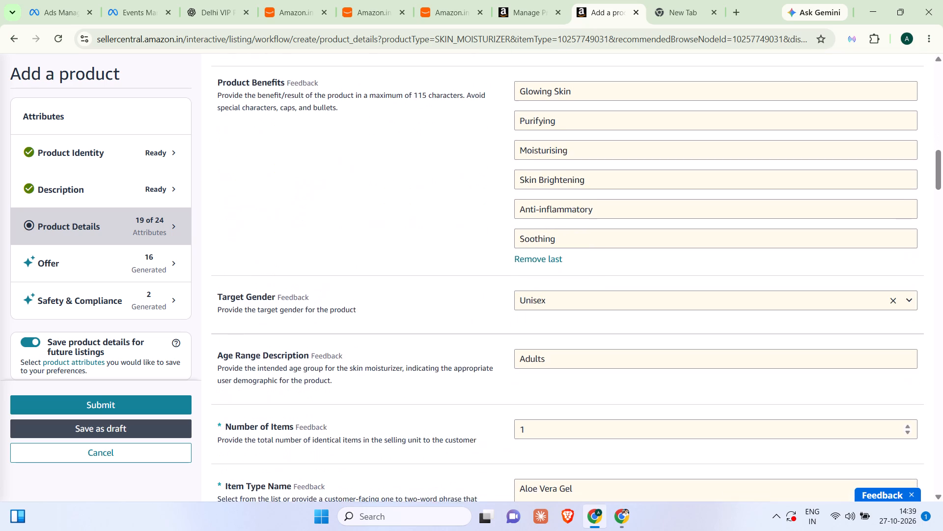
scroll(572, 439, down, 16)
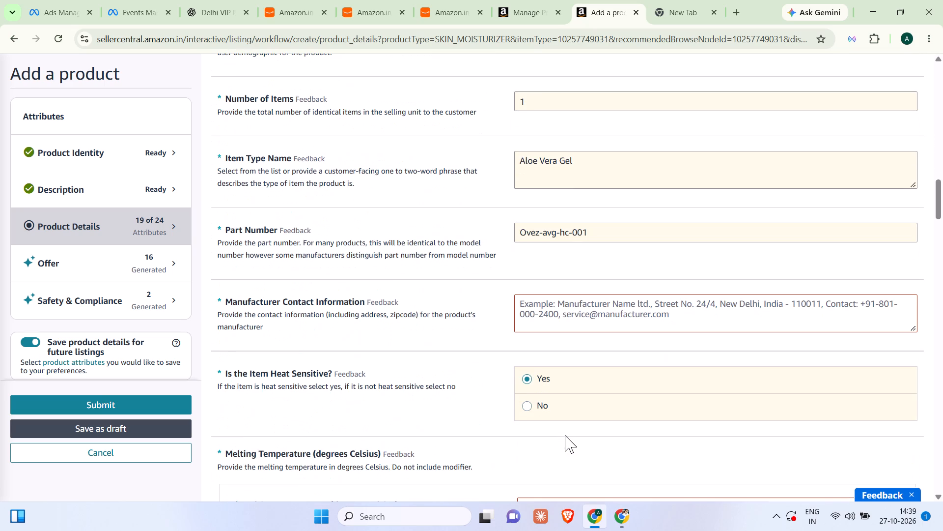
click(593, 321)
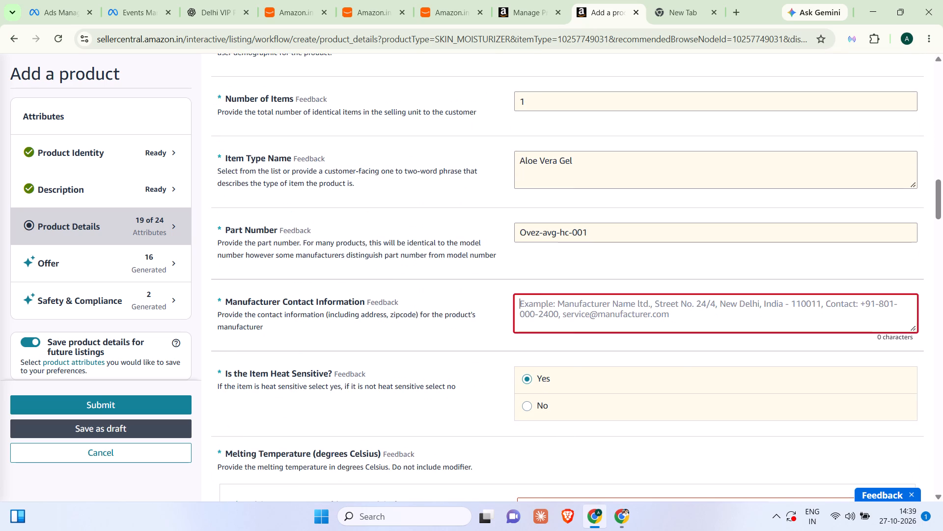
click(631, 356)
click(604, 320)
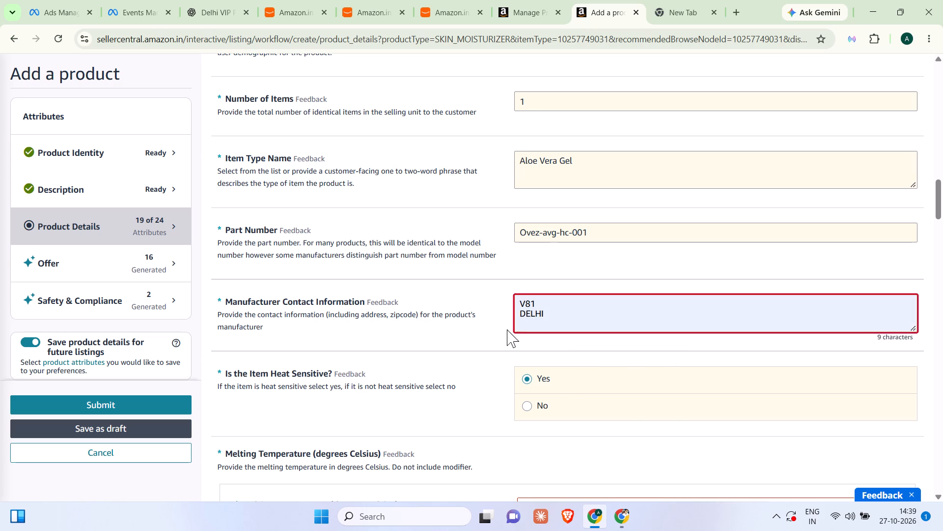
click(472, 327)
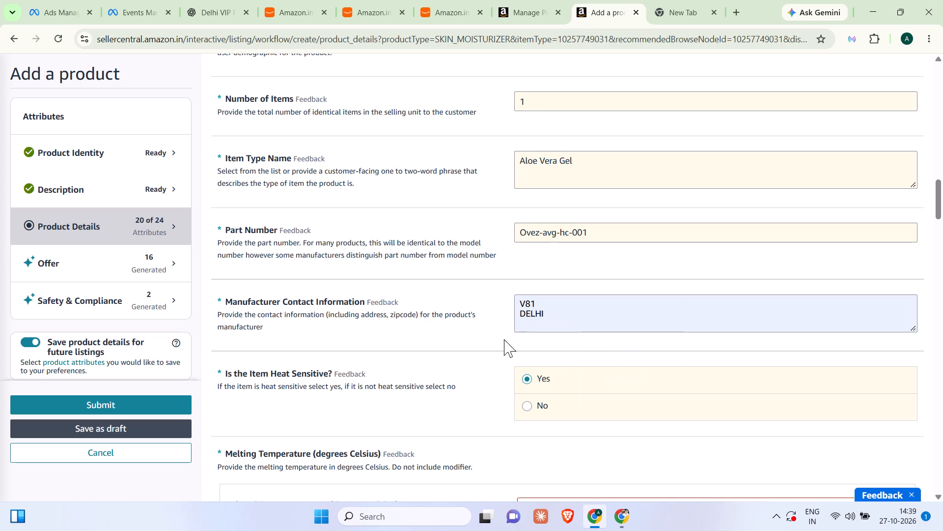
Set the melting temperature to 35 with Degrees Celsius as its unit.
scroll(484, 398, down, 11)
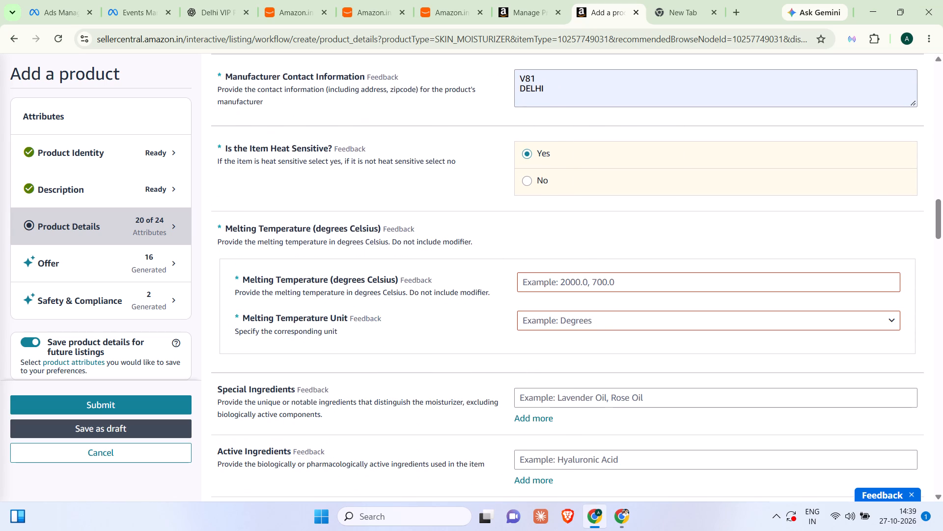
click(574, 287)
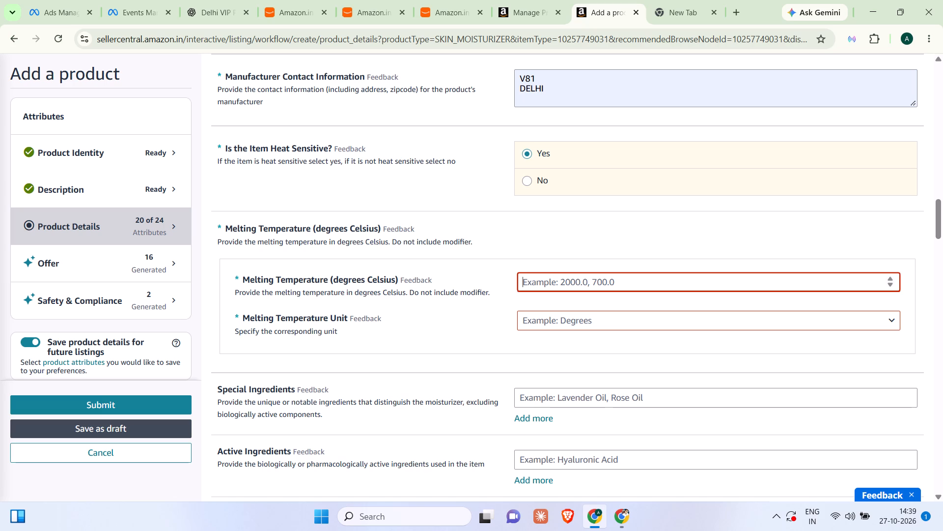
scroll(572, 307, down, 4)
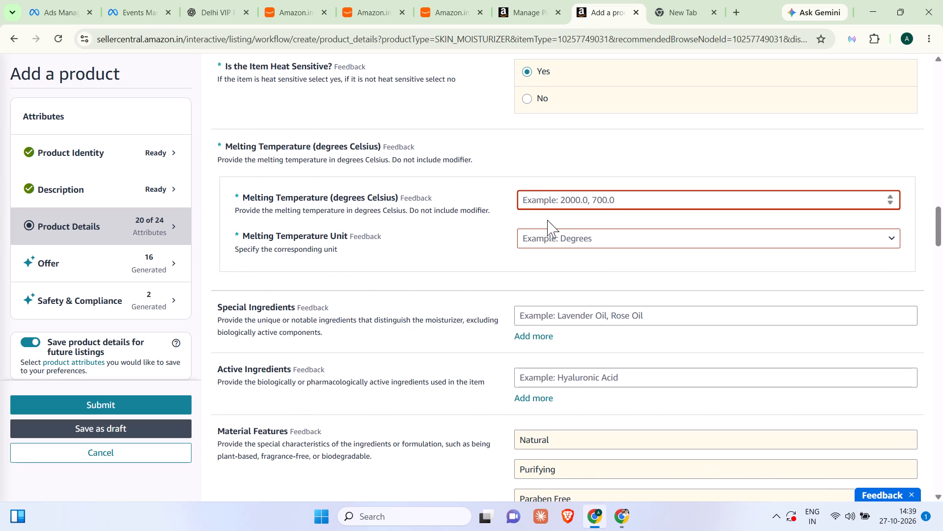
text(35)
click(594, 256)
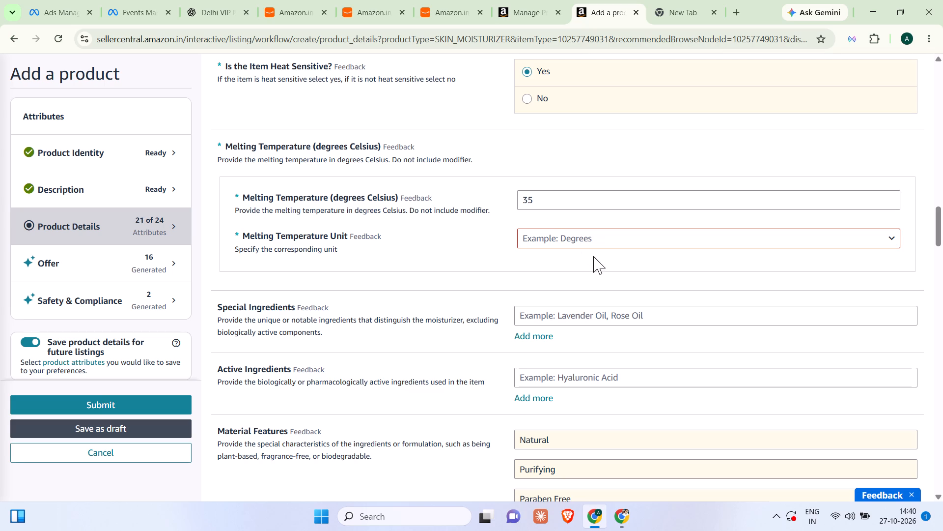
click(606, 239)
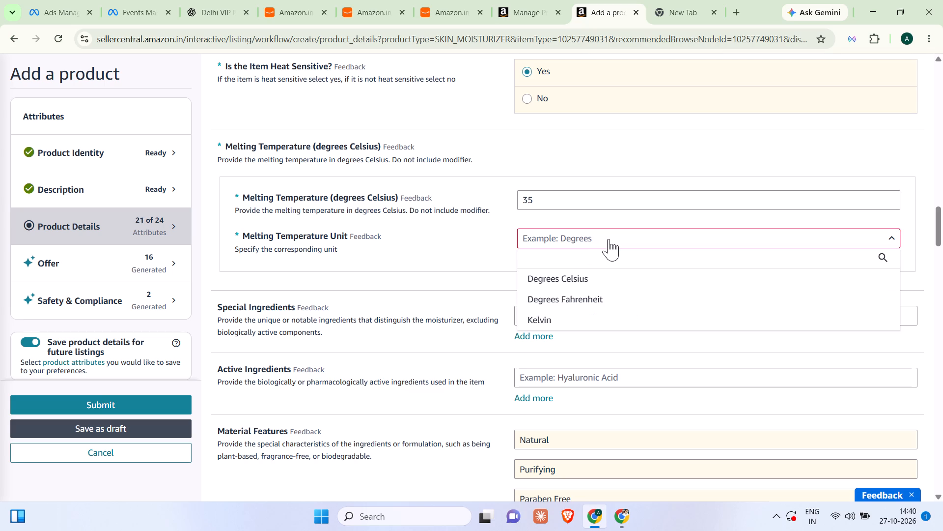
key(3)
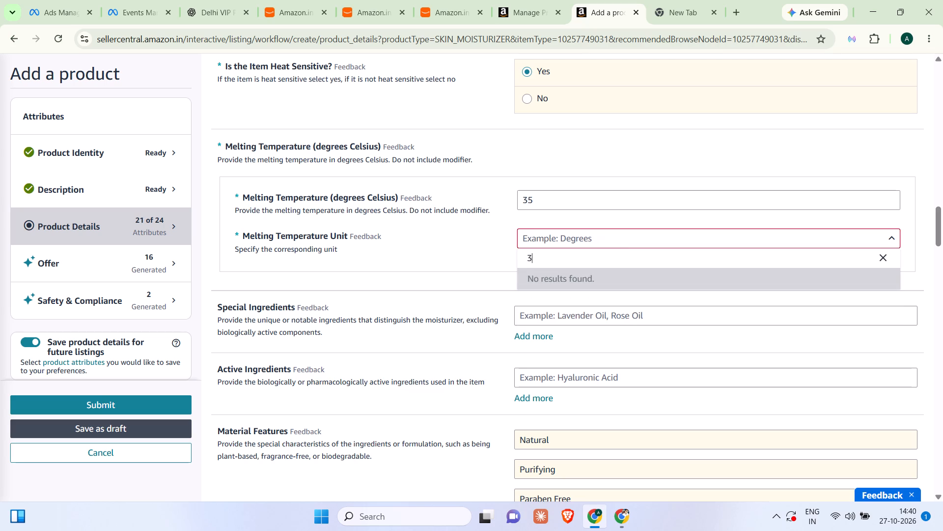
key(5)
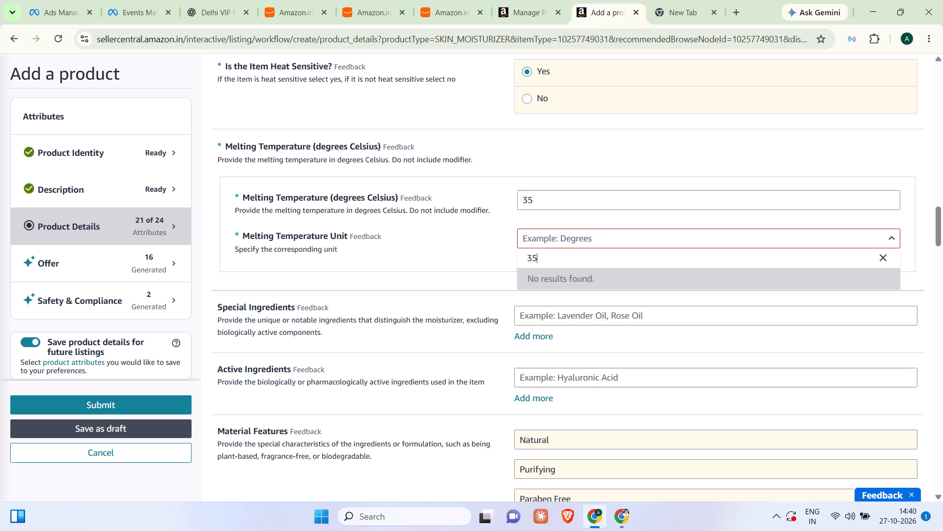
click(468, 261)
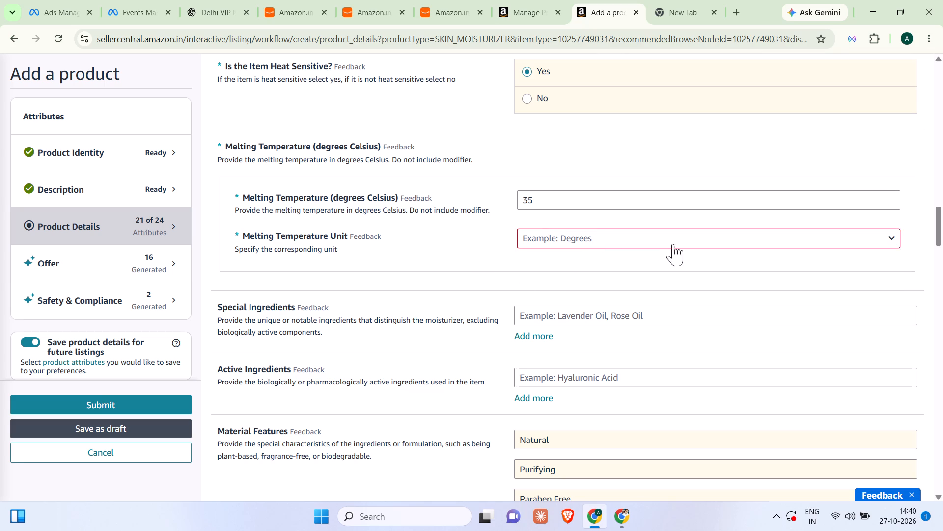
click(676, 244)
click(606, 283)
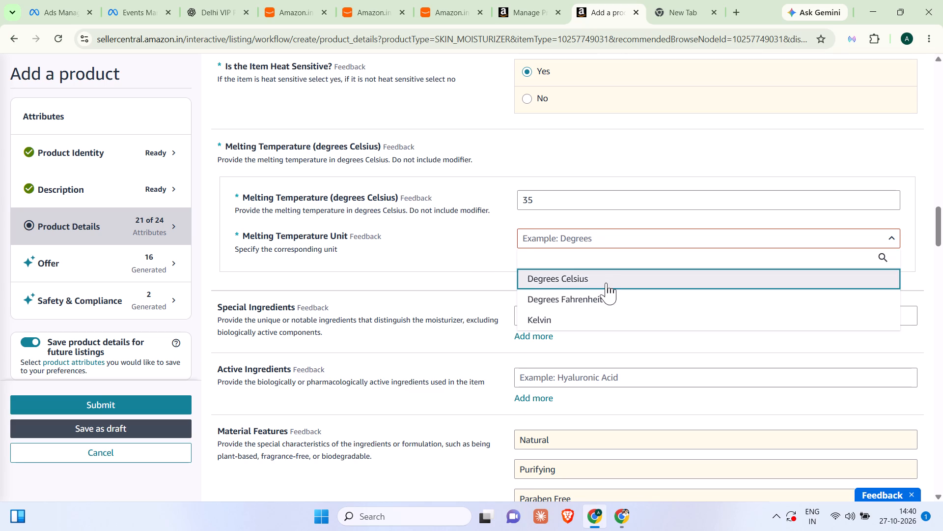
click(510, 268)
scroll(487, 297, down, 5)
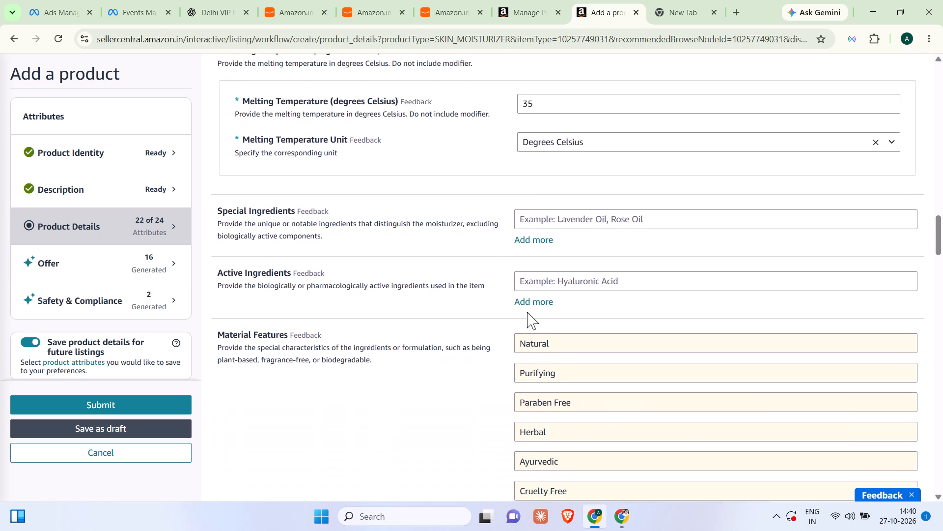
Set the Fulfillment Center Shelf Life to 365, keeping Days as its unit.
scroll(549, 345, down, 3)
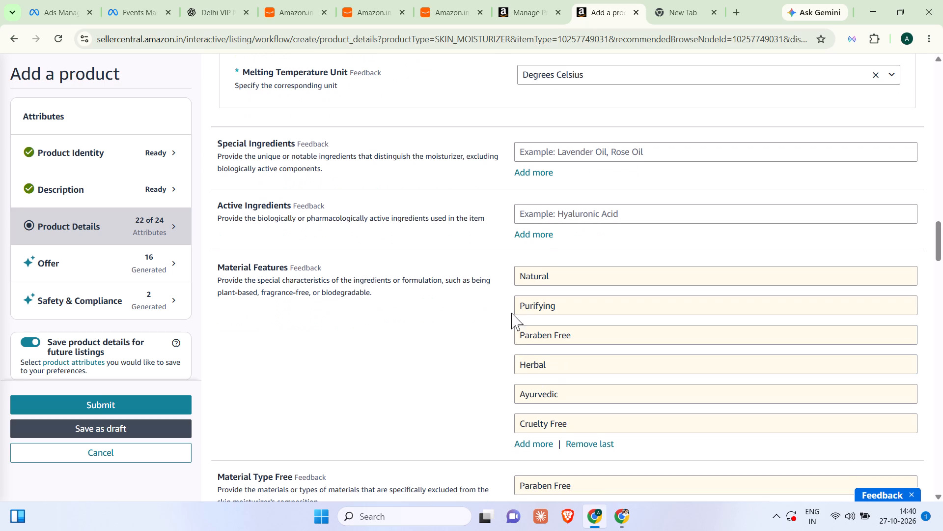
scroll(543, 261, down, 9)
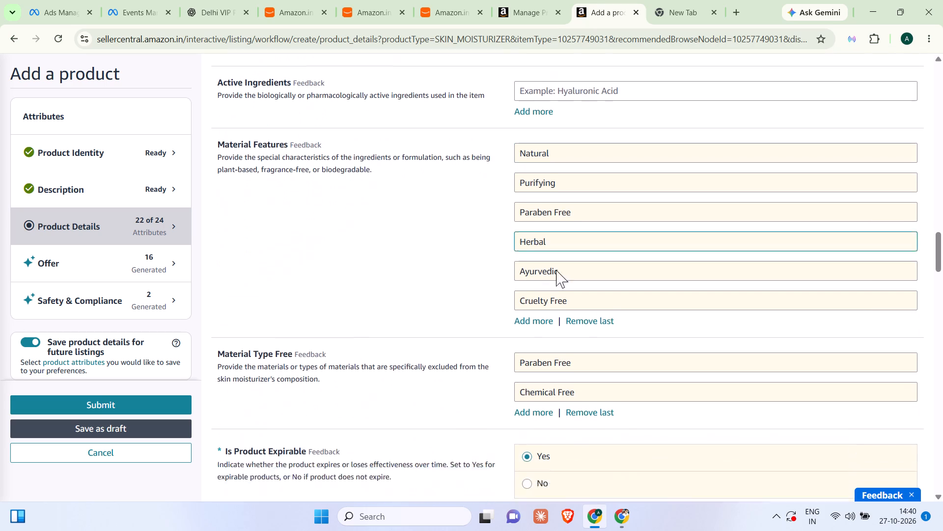
scroll(556, 270, down, 6)
scroll(577, 308, down, 6)
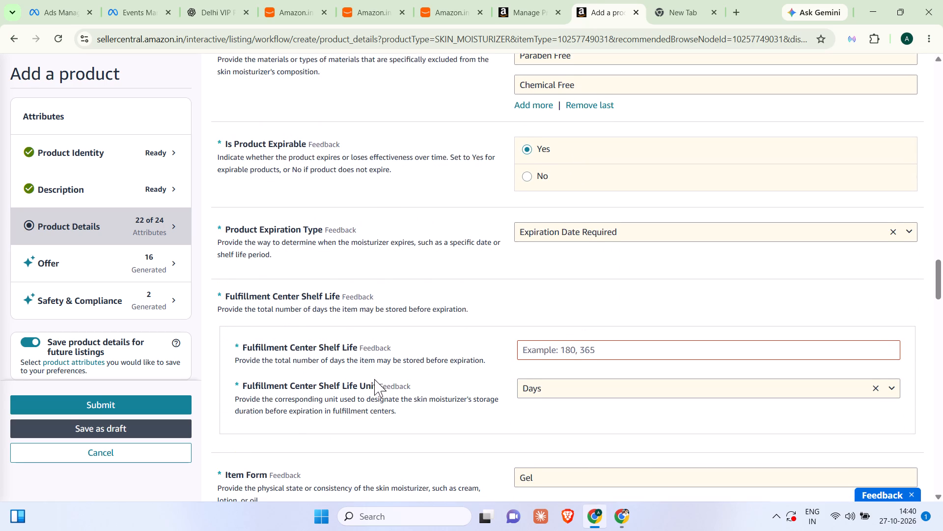
scroll(376, 385, down, 2)
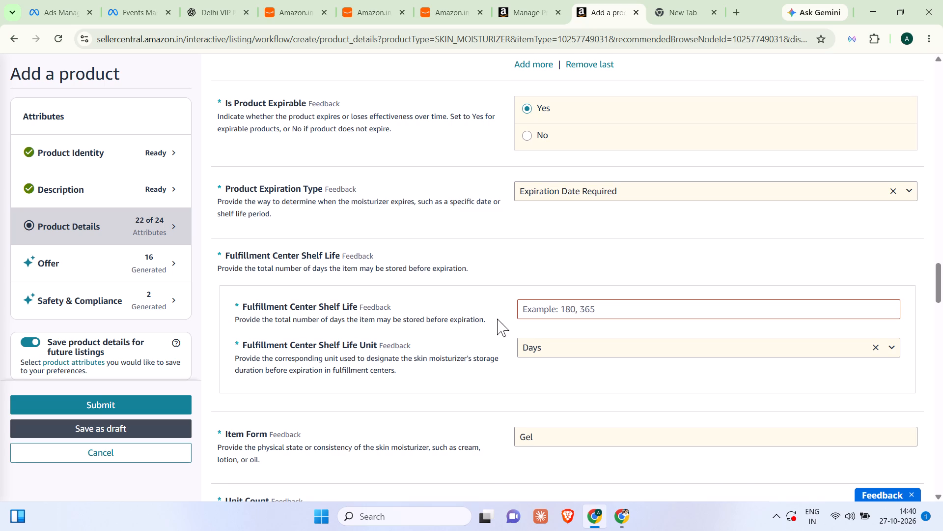
click(554, 312)
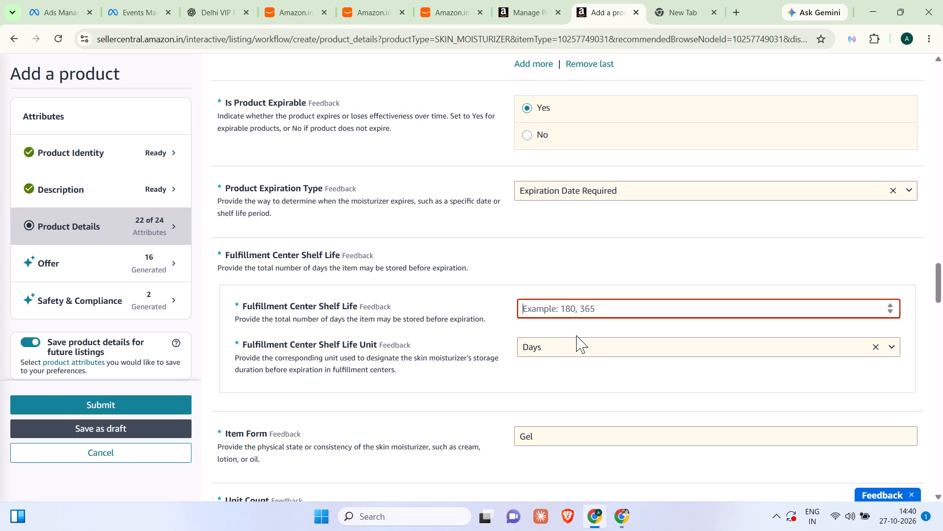
text(365)
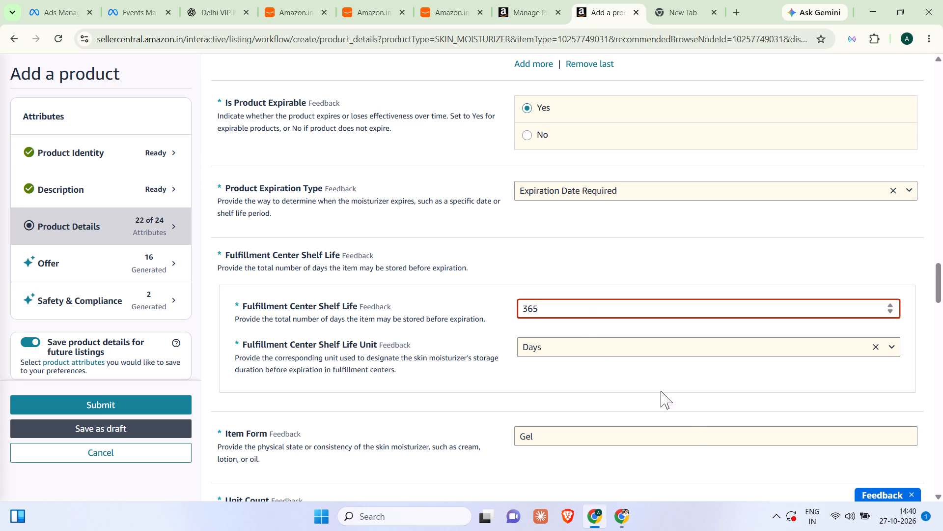
click(692, 389)
Set the Unit Count Type to gram.
scroll(572, 417, down, 7)
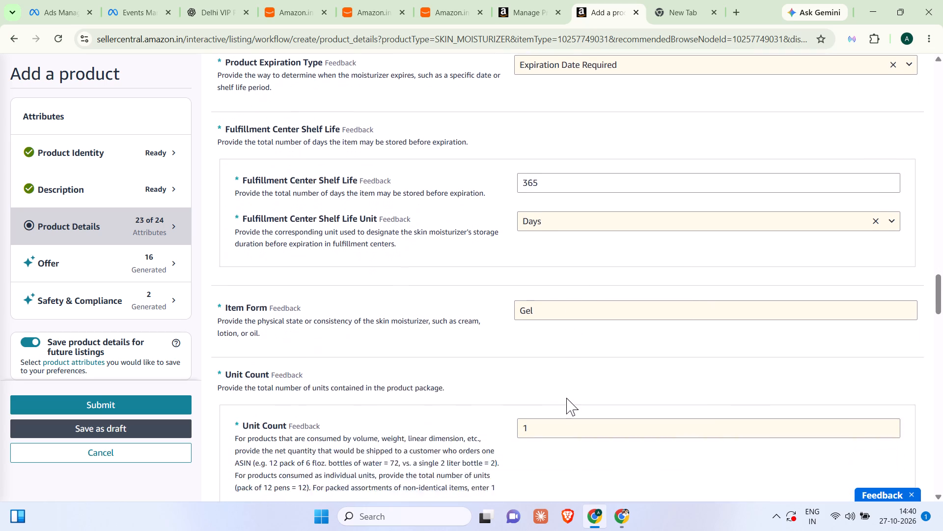
scroll(566, 397, down, 6)
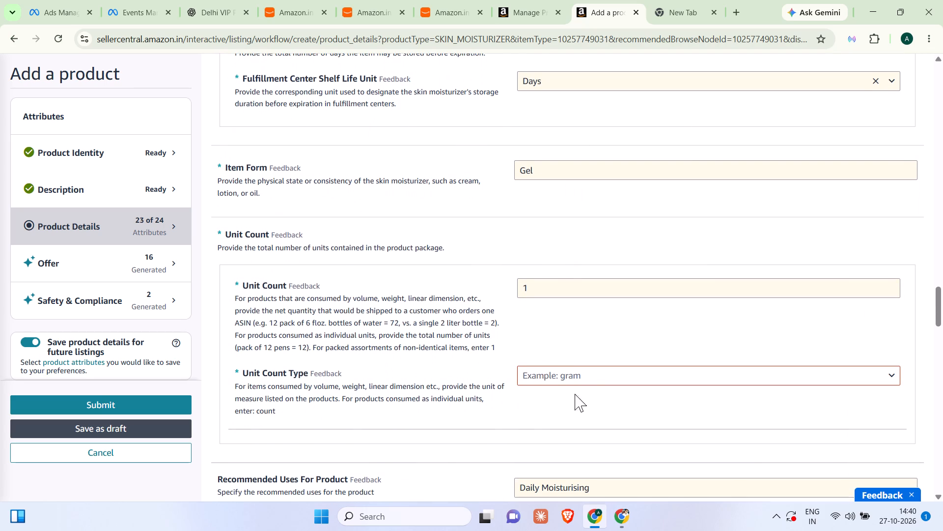
click(597, 381)
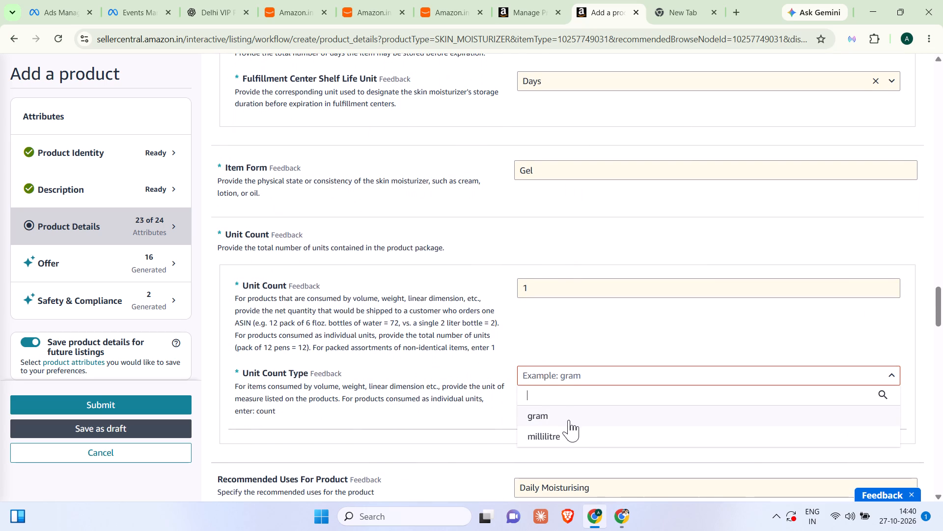
click(569, 417)
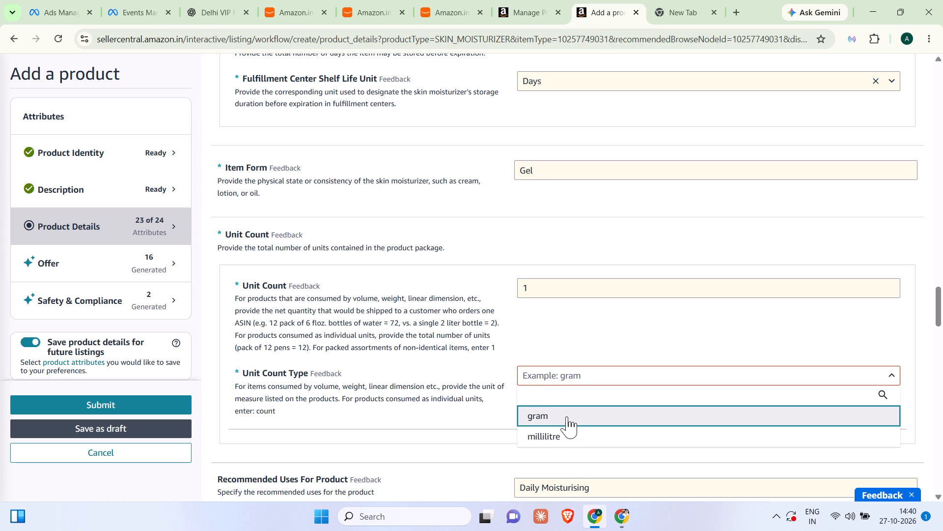
Set Sun Protection to 70 with Sun Protection Factor (SPF) as its unit.
scroll(562, 416, down, 5)
scroll(602, 364, down, 4)
scroll(605, 450, down, 2)
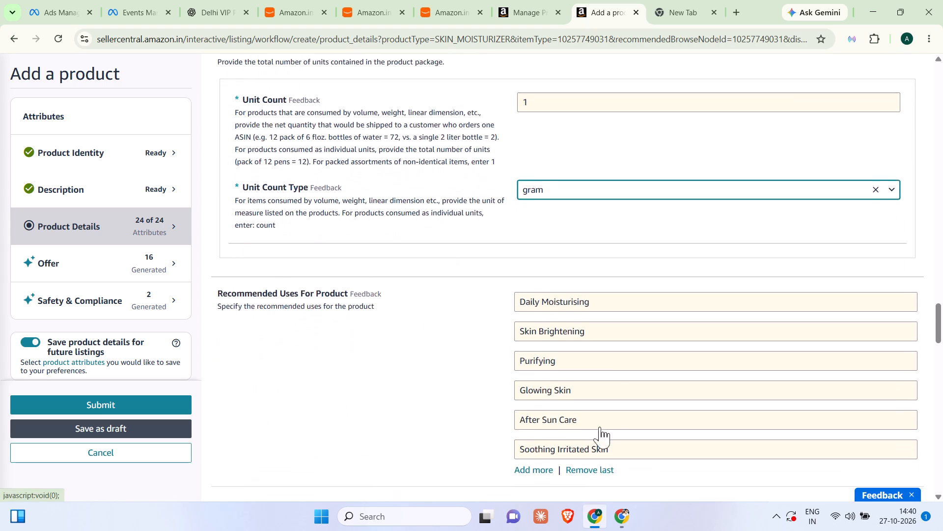
scroll(600, 427, down, 15)
scroll(601, 461, down, 7)
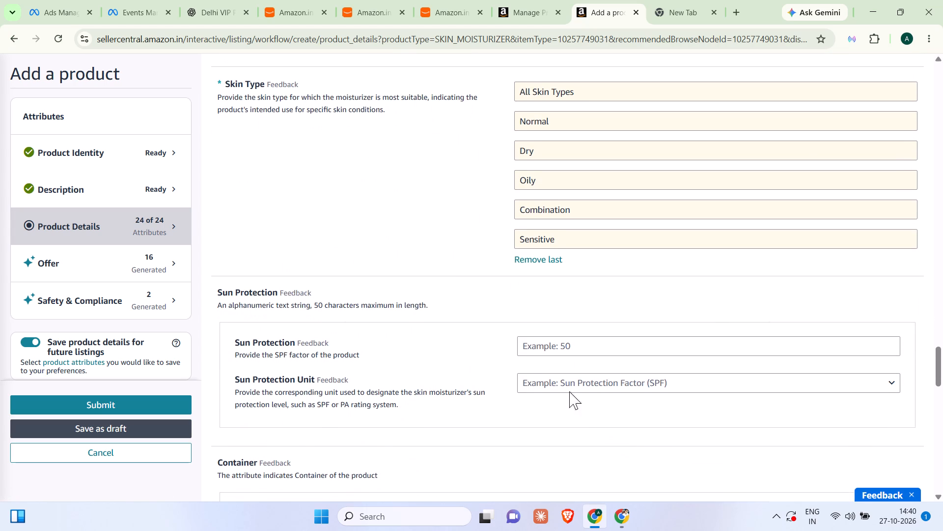
scroll(495, 396, down, 1)
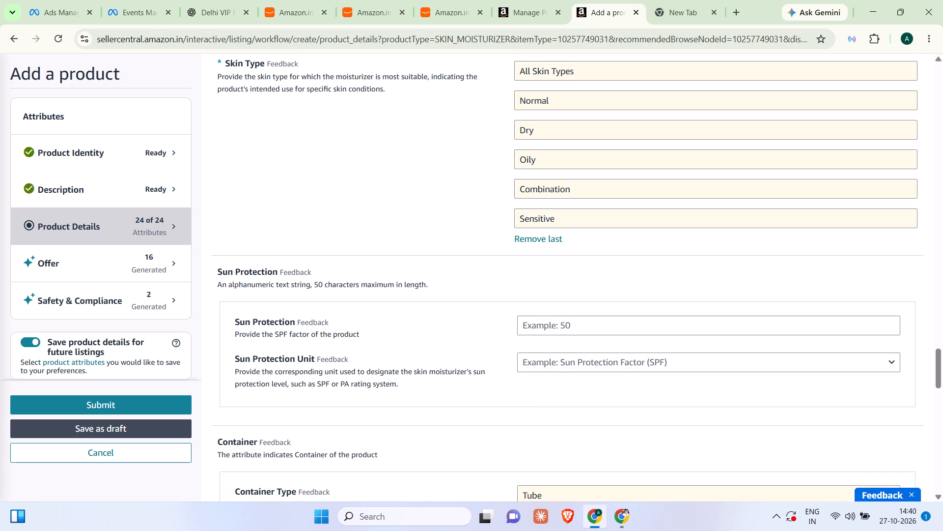
click(585, 328)
text(70)
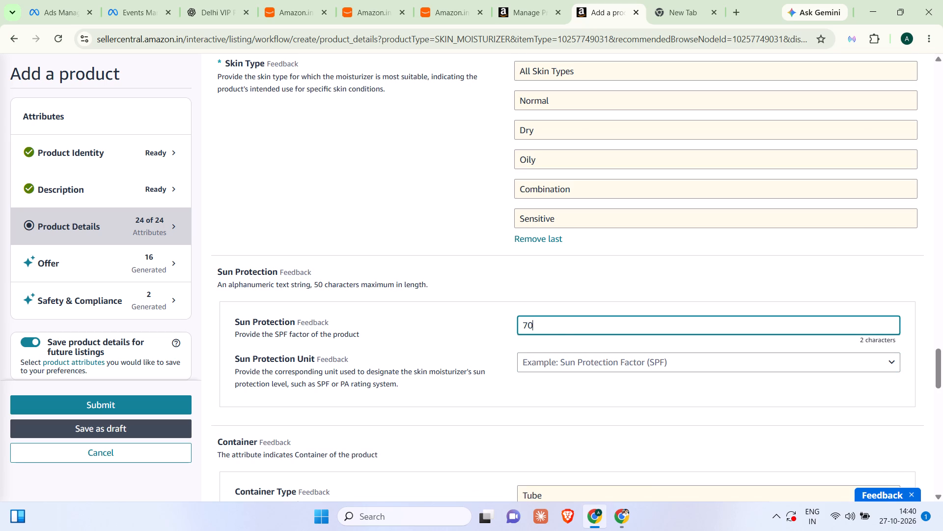
click(565, 355)
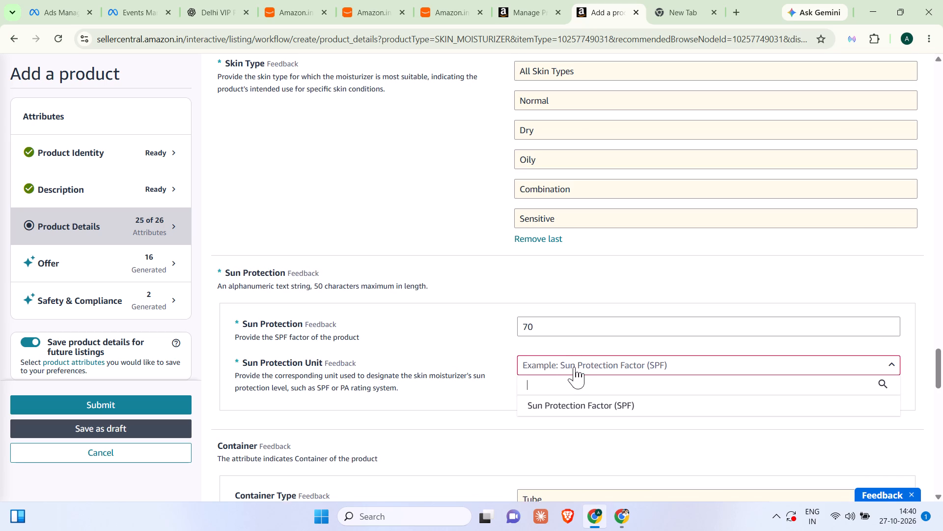
click(587, 399)
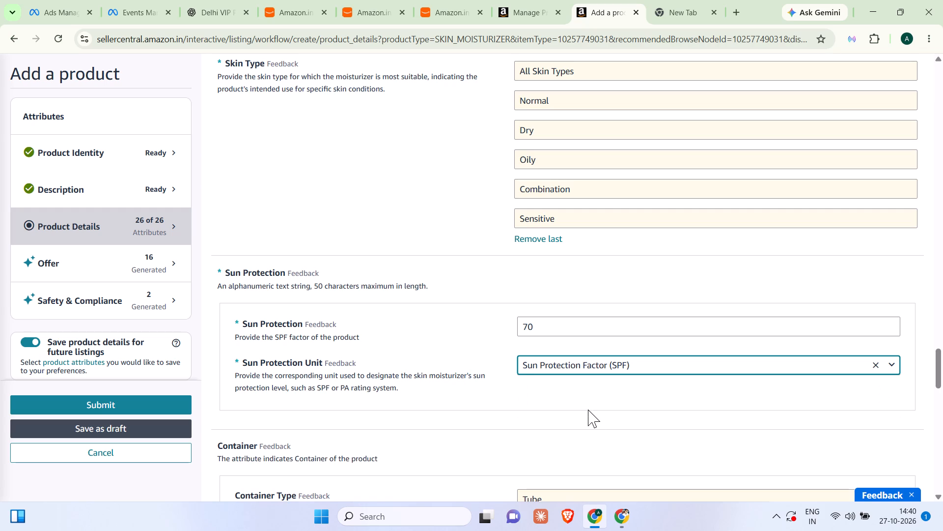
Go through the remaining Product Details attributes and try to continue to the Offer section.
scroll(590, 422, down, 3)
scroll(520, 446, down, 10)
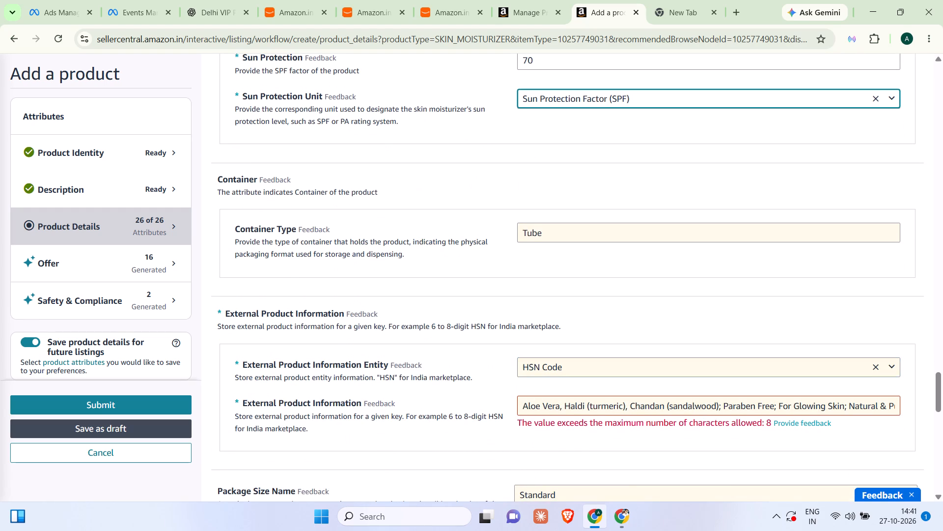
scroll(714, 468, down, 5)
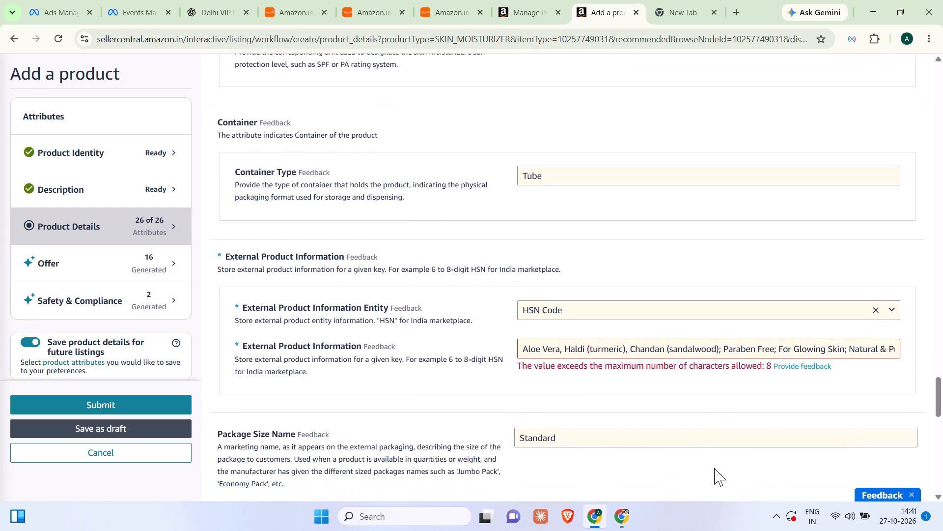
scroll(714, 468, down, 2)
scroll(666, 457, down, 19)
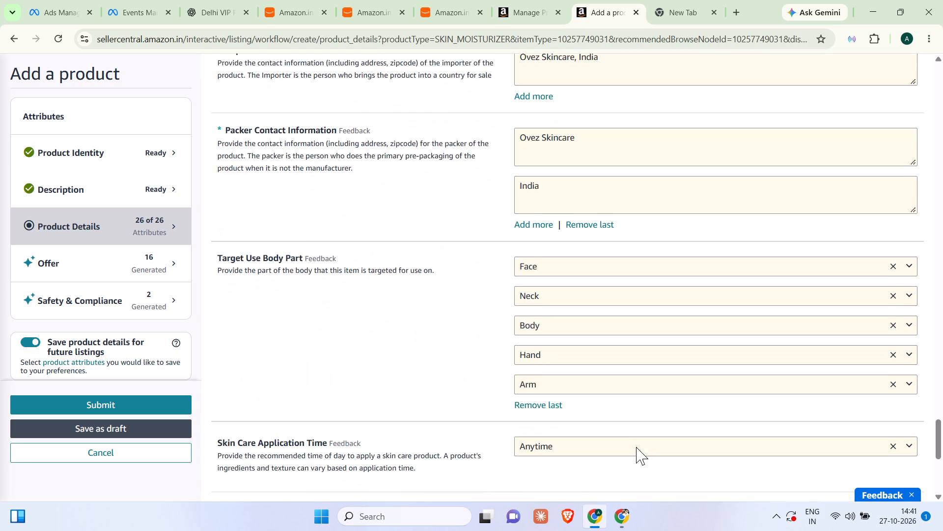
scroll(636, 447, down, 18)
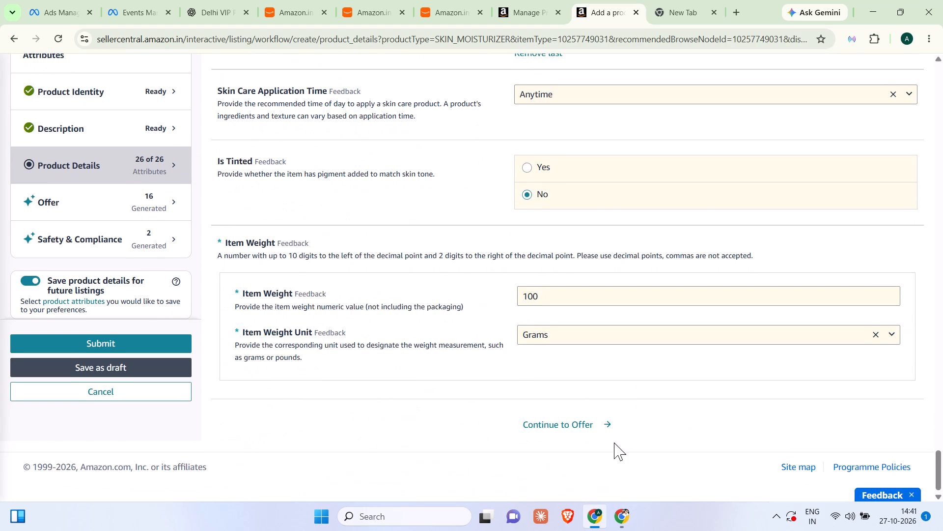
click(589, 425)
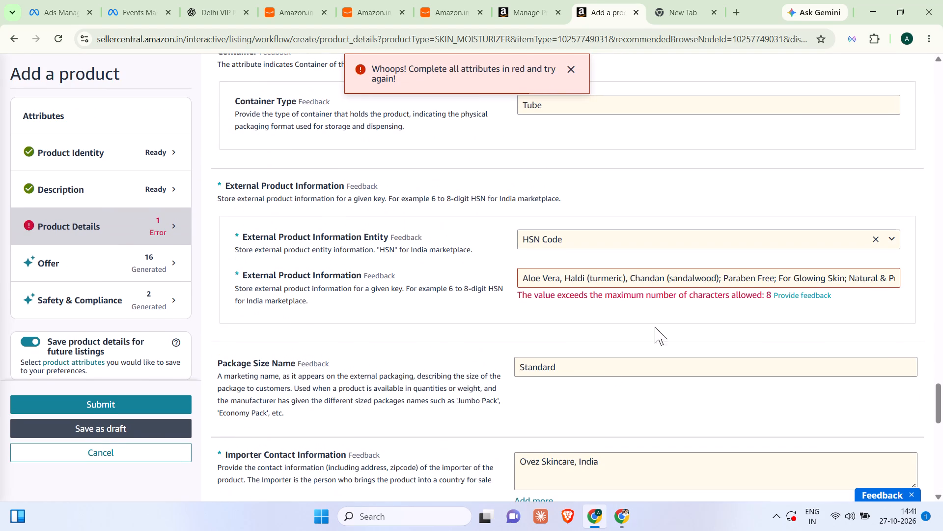
Clear the generated ingredient text from the External Product Information value for the HSN Code.
click(729, 278)
drag(729, 278, 926, 281)
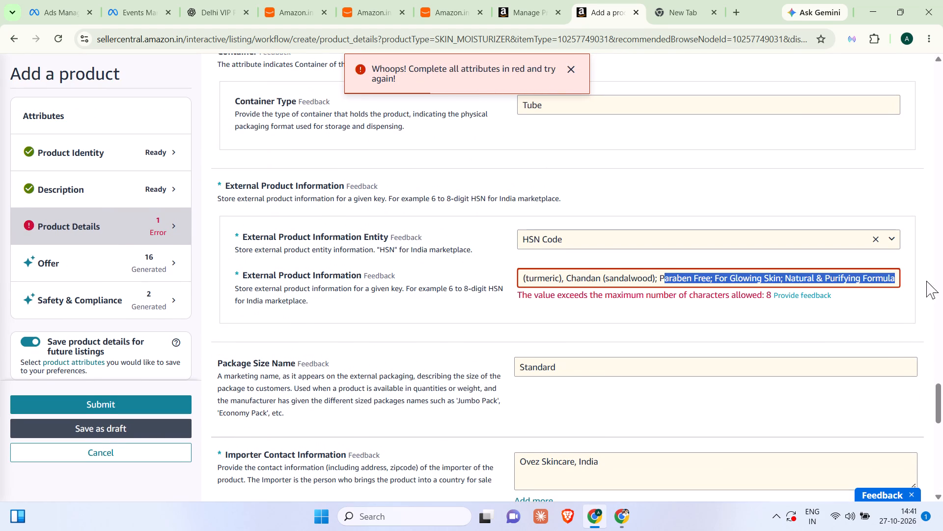
drag(926, 281, 941, 290)
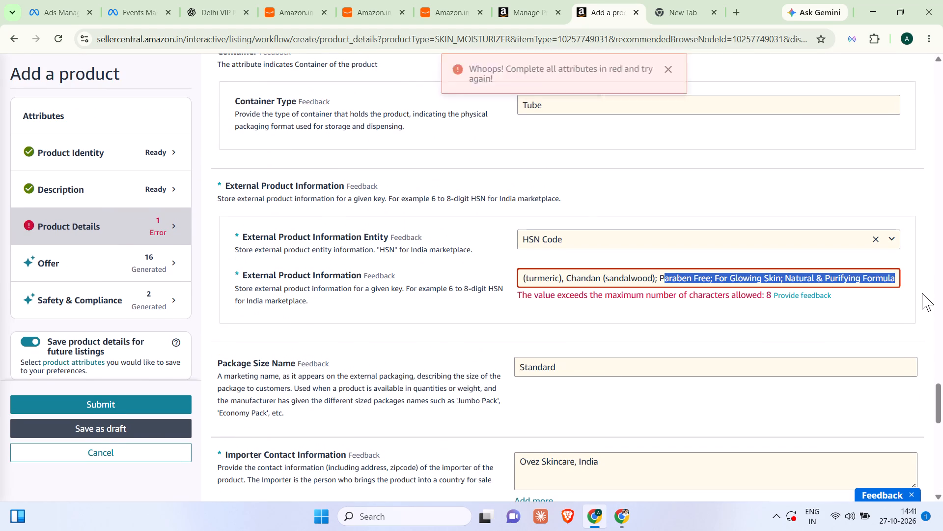
key(Right)
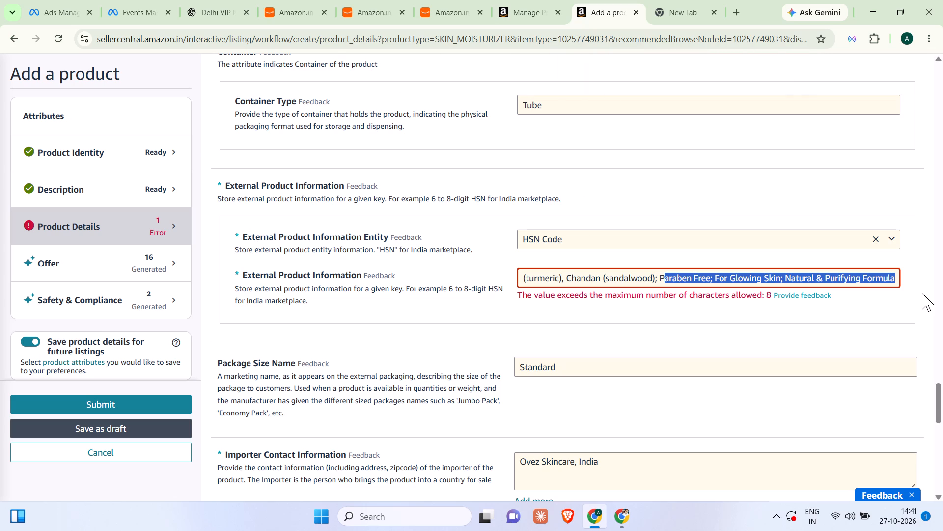
key(BackSpace)
key(BackSpace)
key(BackSpace)
key(BackSpace)
key(BackSpace)
key(BackSpace)
key(BackSpace)
key(BackSpace)
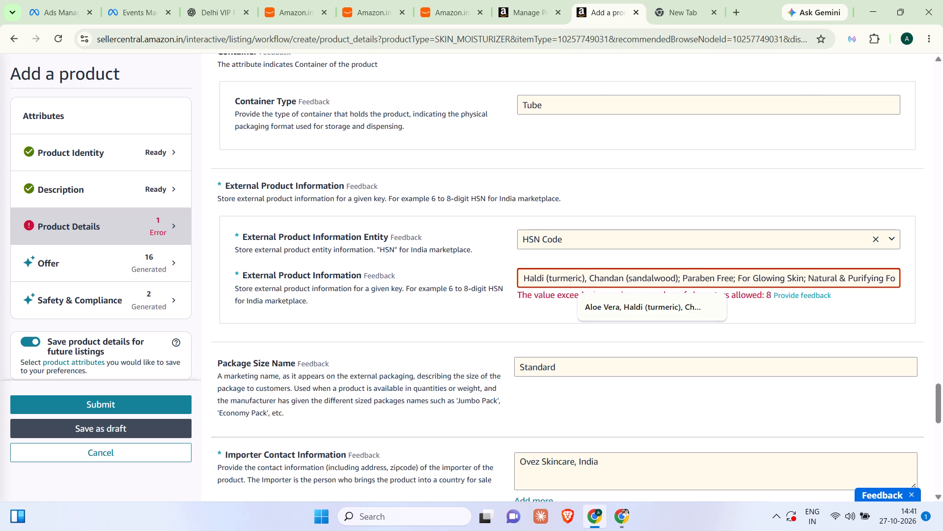
key(BackSpace)
key(BackSpace)
key(BackSpace)
key(BackSpace)
key(BackSpace)
key(BackSpace)
key(BackSpace)
key(BackSpace)
key(BackSpace)
key(BackSpace)
key(BackSpace)
key(BackSpace)
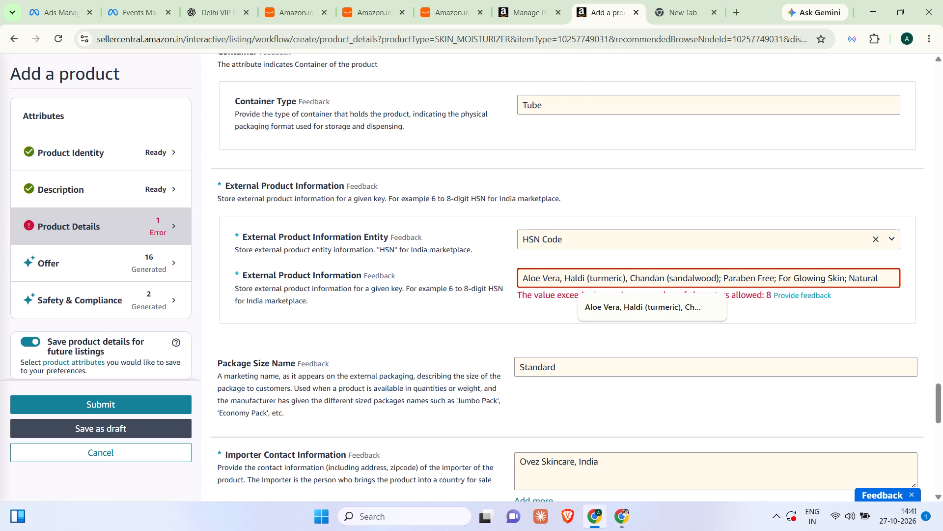
key(BackSpace)
key(BackSpace)
key(BackSpace)
key(BackSpace)
key(BackSpace)
key(BackSpace)
key(BackSpace)
key(BackSpace)
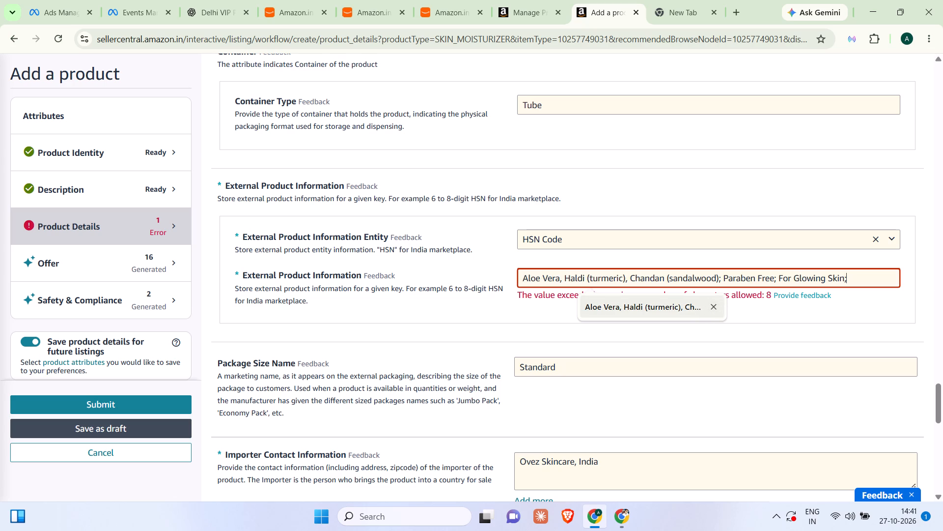
key(BackSpace)
key(BackSpace)
key(BackSpace)
key(BackSpace)
key(BackSpace)
key(BackSpace)
key(BackSpace)
key(BackSpace)
key(BackSpace)
key(BackSpace)
key(BackSpace)
key(BackSpace)
key(BackSpace)
key(BackSpace)
key(BackSpace)
key(BackSpace)
key(BackSpace)
key(BackSpace)
key(BackSpace)
key(BackSpace)
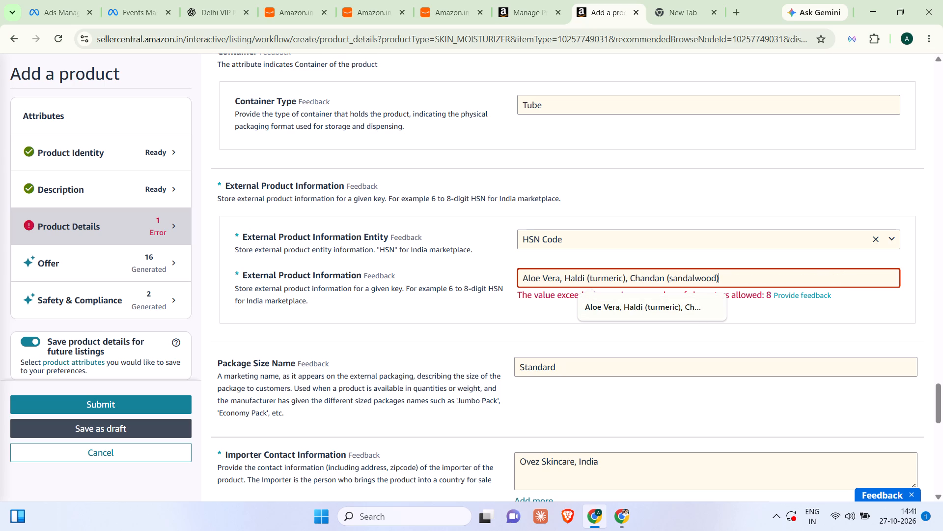
key(BackSpace)
key(BackSpace)
key(BackSpace)
key(BackSpace)
key(BackSpace)
key(BackSpace)
key(BackSpace)
key(BackSpace)
key(BackSpace)
key(BackSpace)
key(BackSpace)
key(BackSpace)
key(BackSpace)
key(BackSpace)
key(BackSpace)
key(BackSpace)
key(BackSpace)
key(BackSpace)
key(BackSpace)
key(BackSpace)
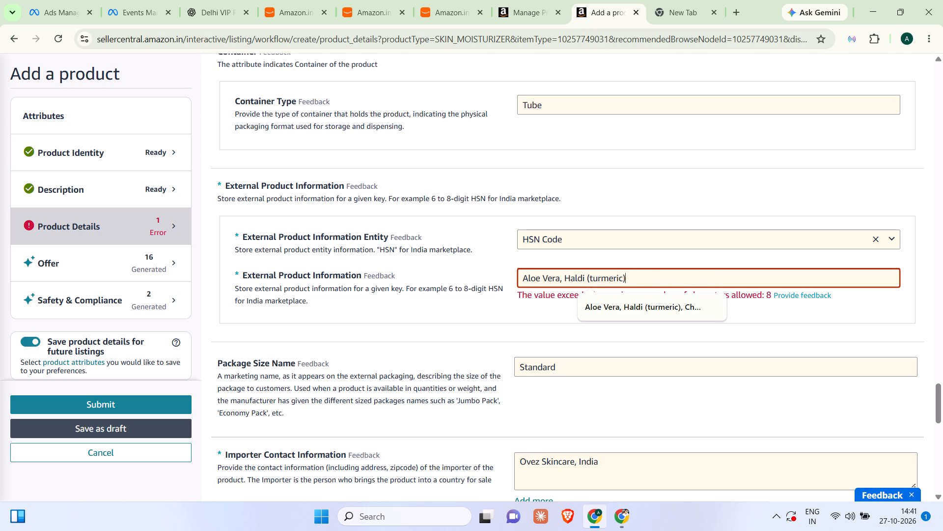
key(BackSpace)
key(BackSpace)
key(BackSpace)
key(BackSpace)
key(BackSpace)
key(BackSpace)
key(BackSpace)
key(BackSpace)
key(BackSpace)
key(BackSpace)
key(BackSpace)
key(BackSpace)
key(BackSpace)
key(BackSpace)
key(BackSpace)
key(BackSpace)
key(BackSpace)
key(BackSpace)
key(BackSpace)
key(BackSpace)
key(BackSpace)
key(BackSpace)
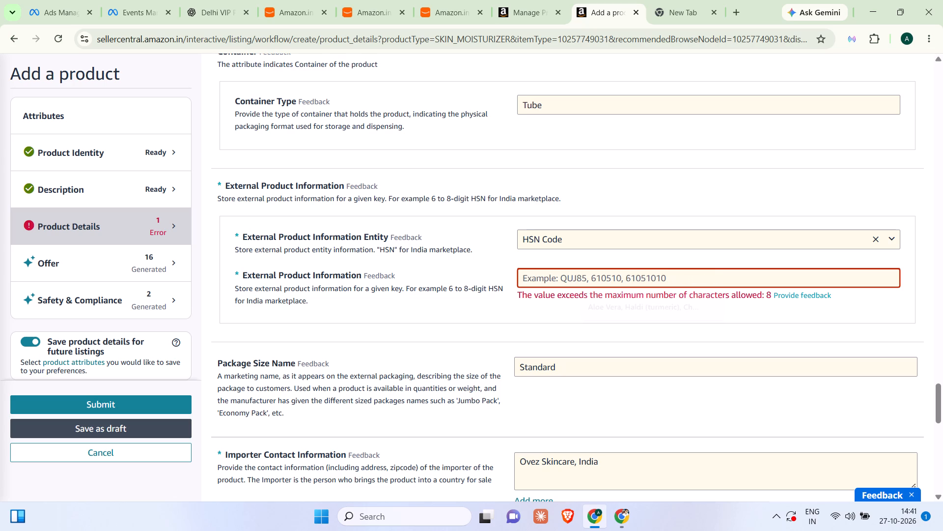
click(741, 319)
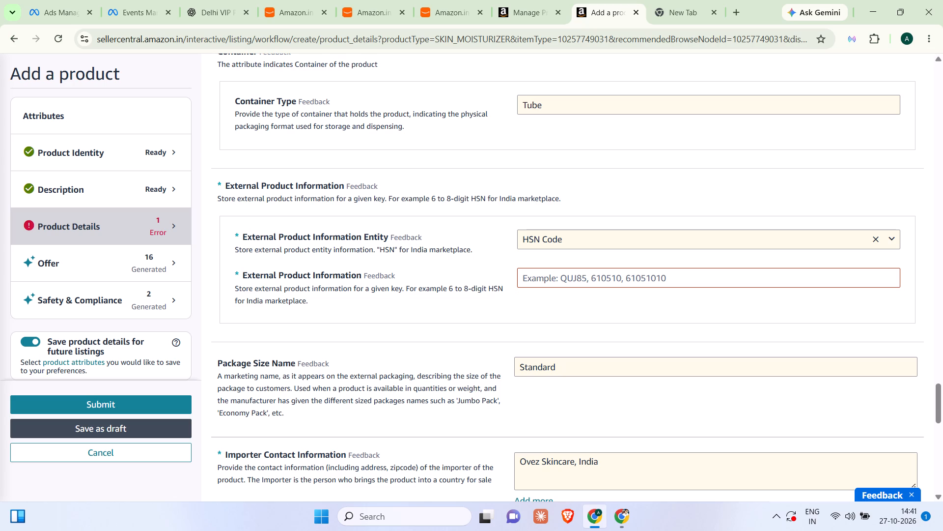
click(730, 278)
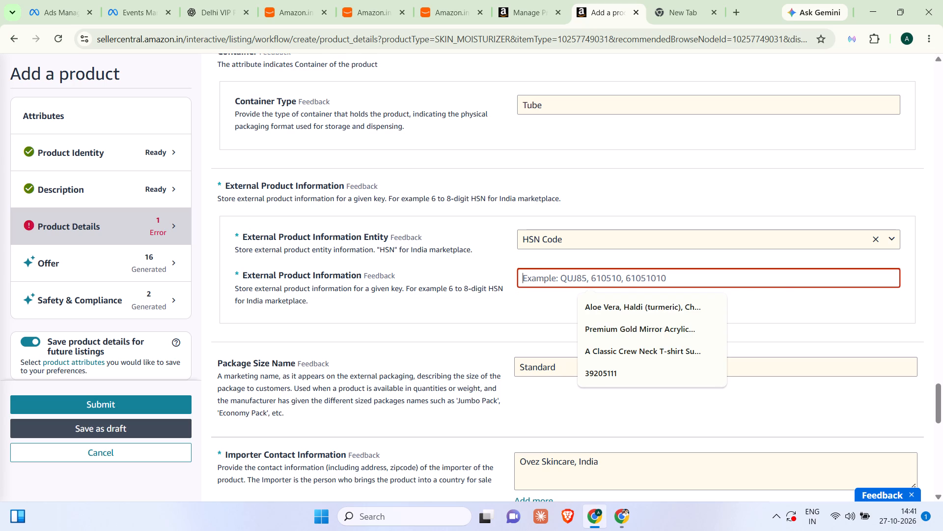
Search Google for "facewash hsn code" in the empty browser tab.
click(696, 16)
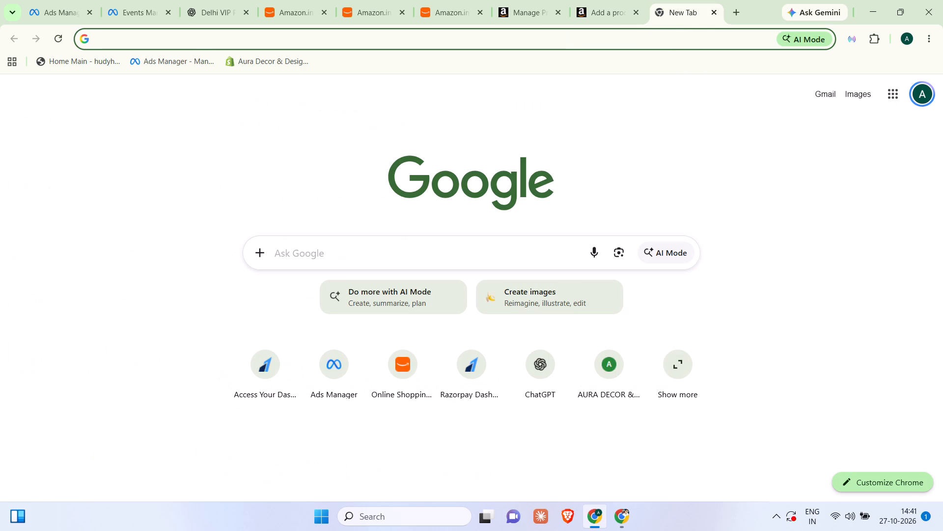
click(671, 36)
text(face)
text(wash hsn code)
key(Return)
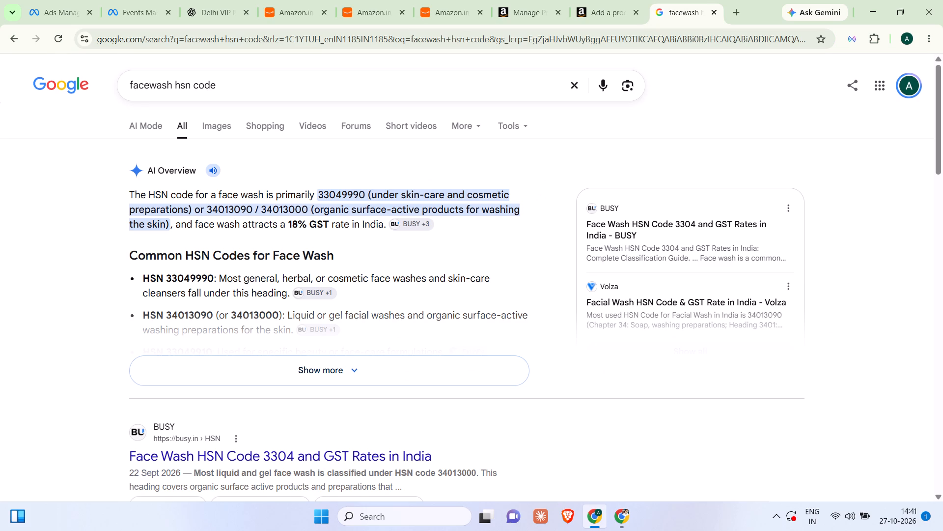
Copy the code 34013000 from the search results and enter it as the HSN Code's External Product Information in the Amazon listing.
drag(207, 206, 231, 208)
drag(231, 208, 253, 213)
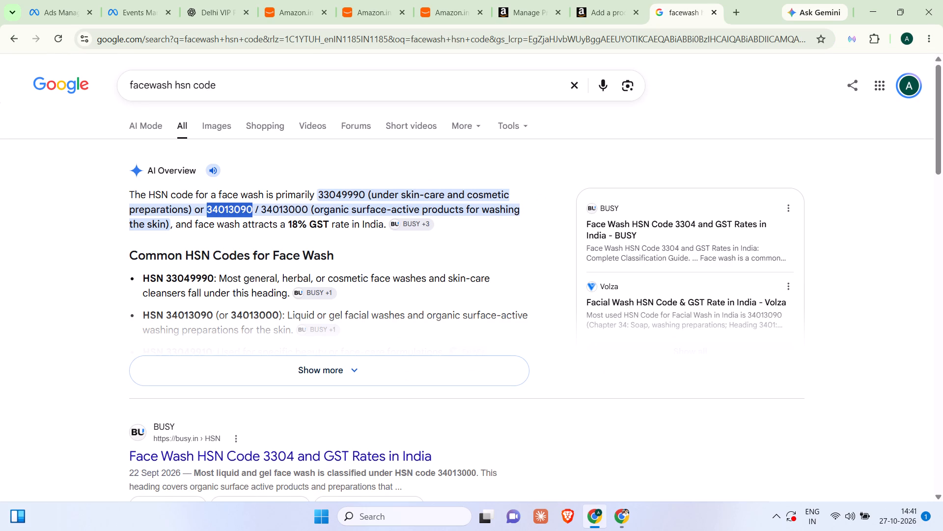
click(276, 204)
drag(259, 206, 302, 209)
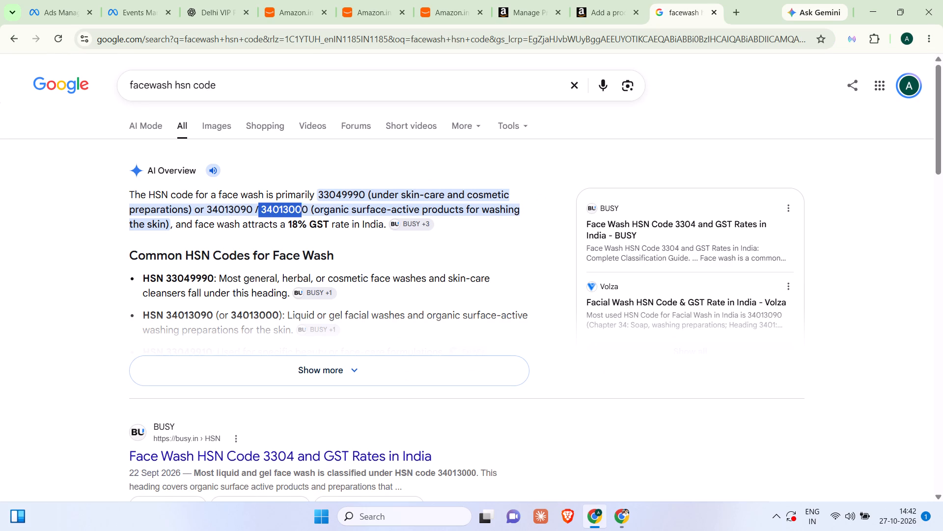
drag(302, 209, 306, 208)
key(ctrl+c)
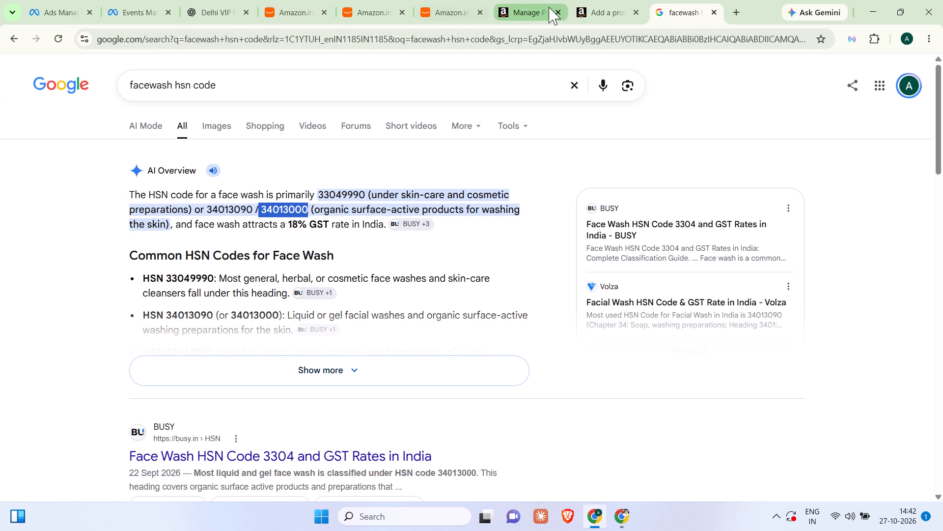
click(602, 1)
key(ctrl+v)
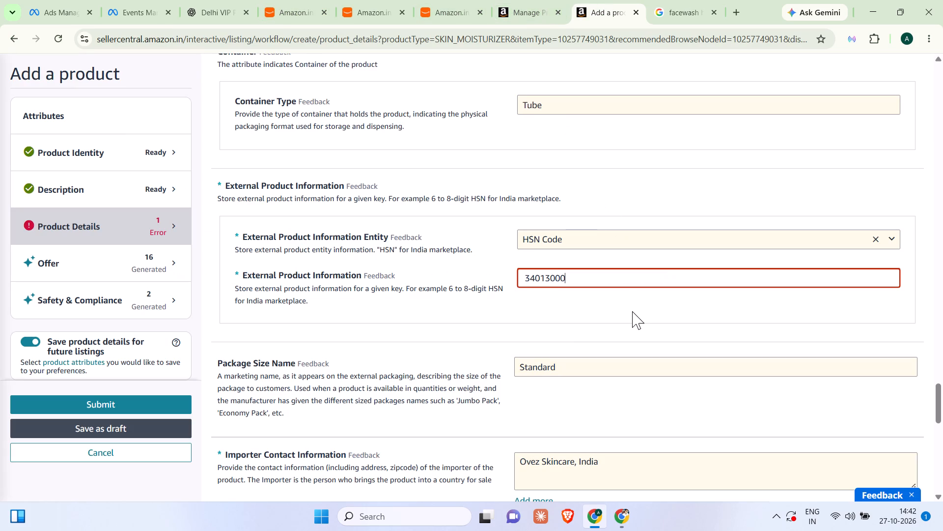
click(632, 311)
Go through the remaining Product Details attributes and continue to the Offer section.
scroll(633, 300, down, 15)
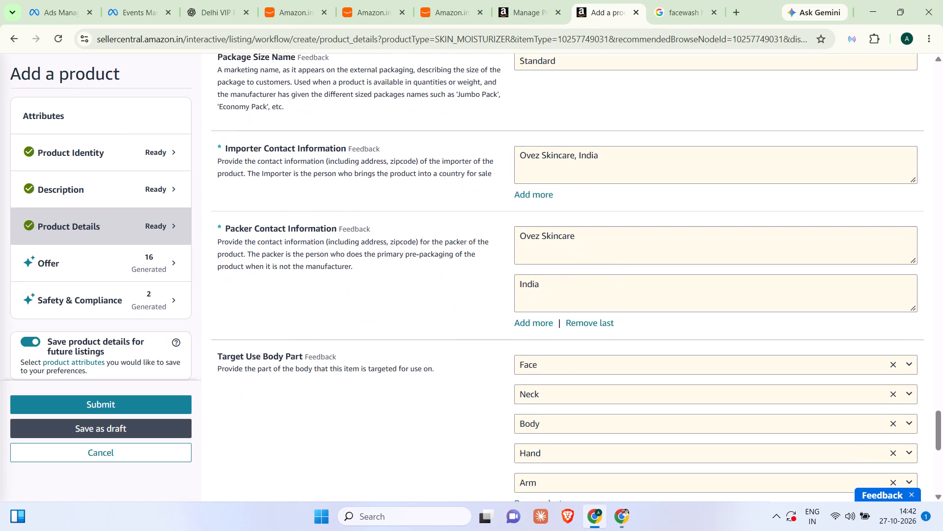
scroll(627, 304, down, 15)
scroll(582, 384, down, 11)
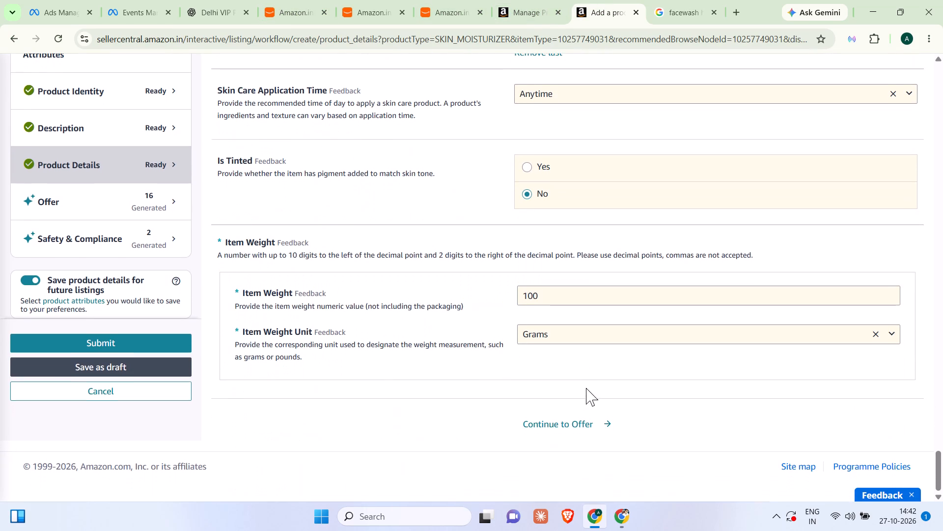
click(582, 425)
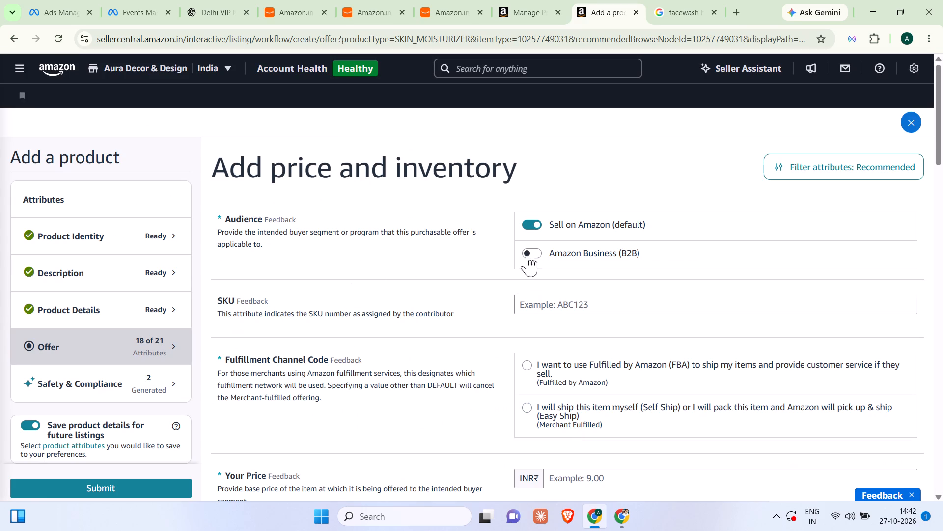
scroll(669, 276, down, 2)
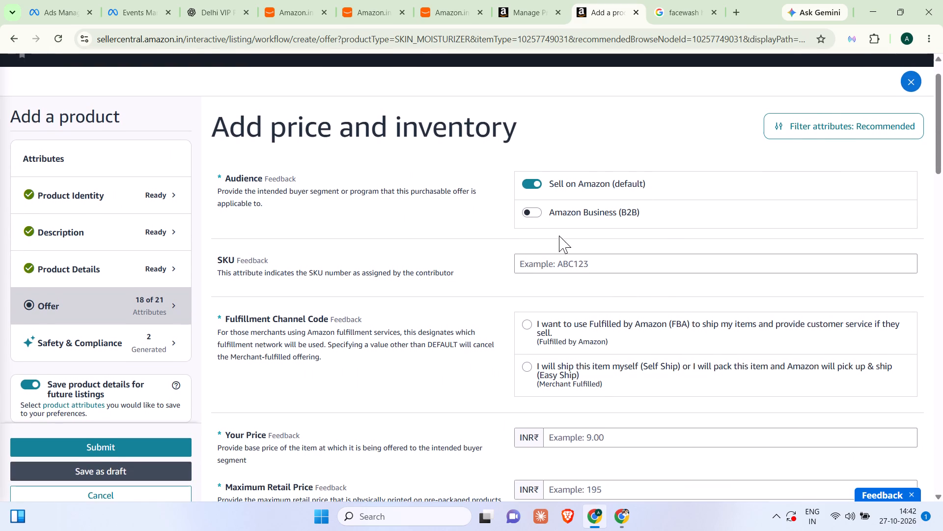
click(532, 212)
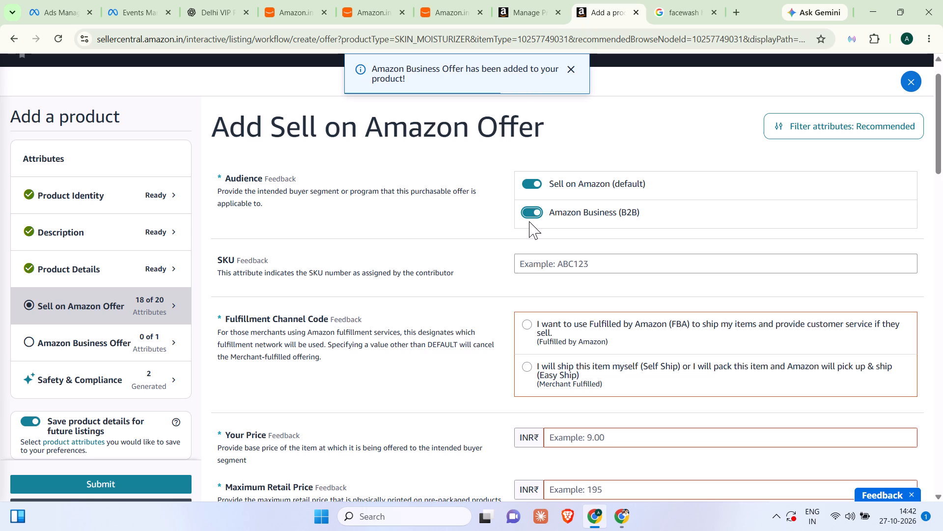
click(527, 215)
Choose the Merchant Fulfilled (Self Ship or Easy Ship) fulfillment channel and set the Quantity to 500.
scroll(482, 266, down, 9)
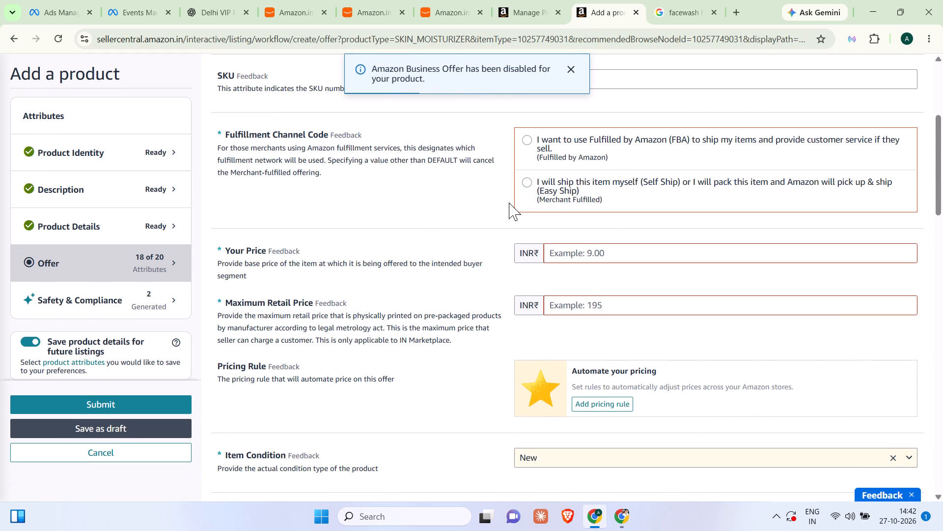
click(528, 182)
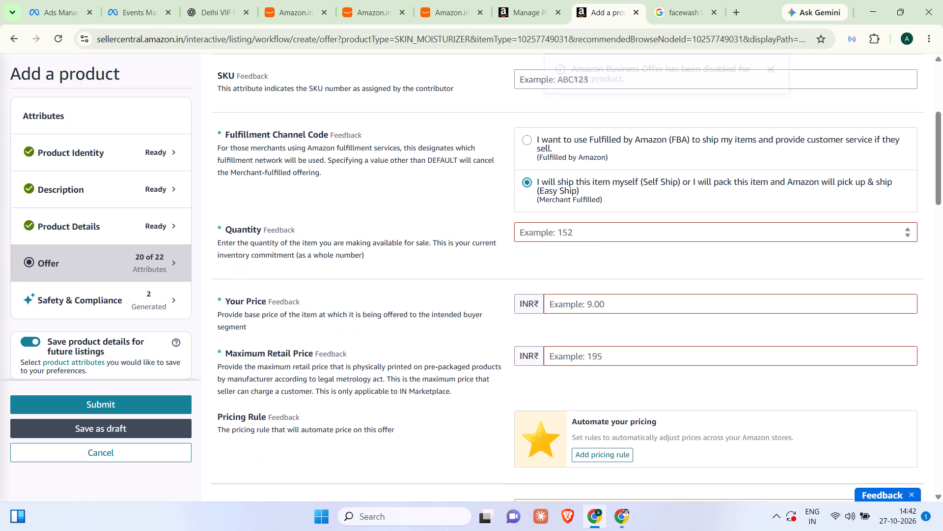
click(588, 235)
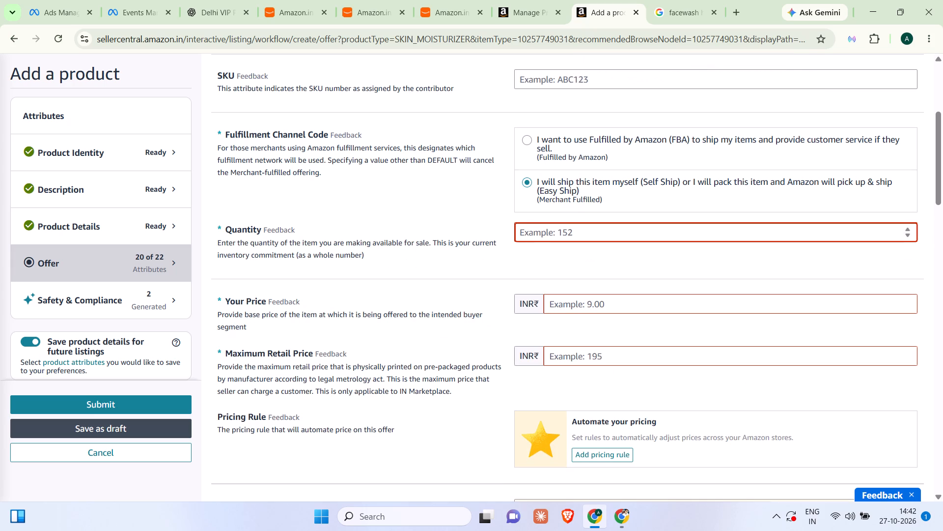
text(500)
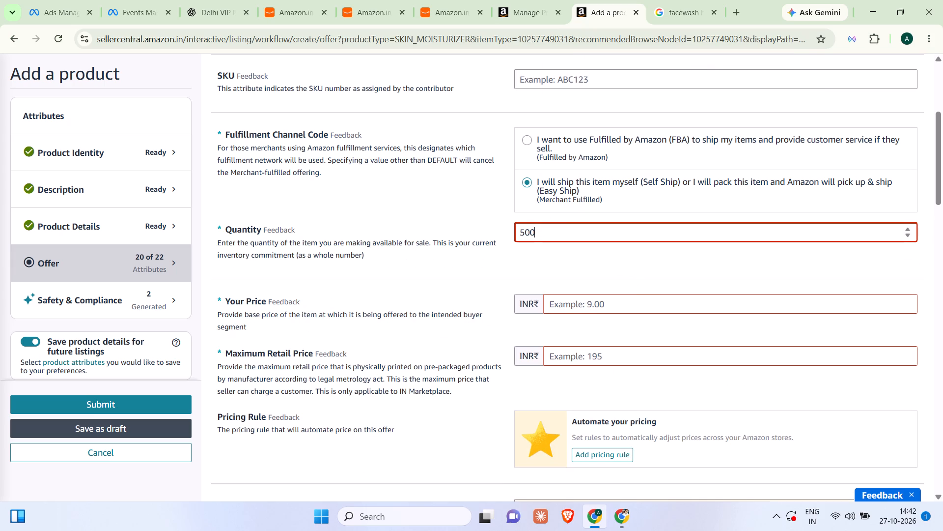
Set Your Price to INR 250 and the Maximum Retail Price to INR 300.
click(636, 305)
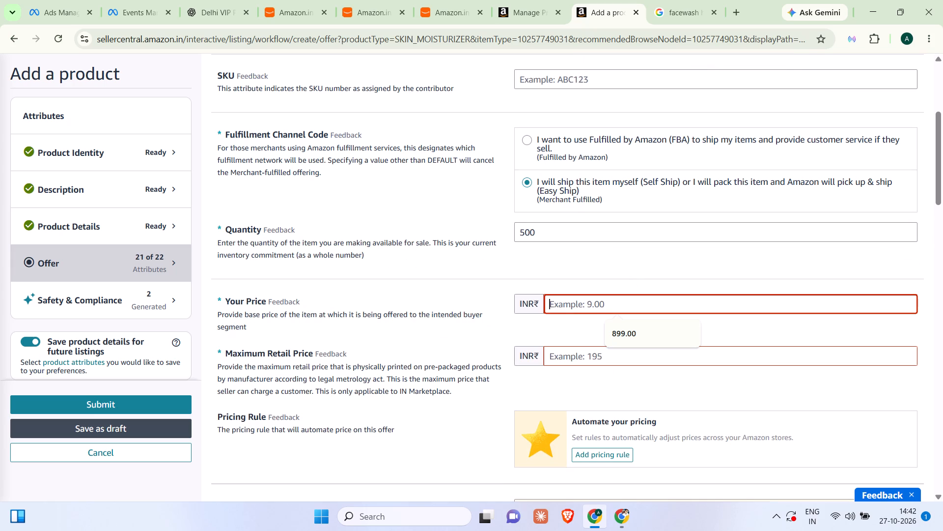
text(250)
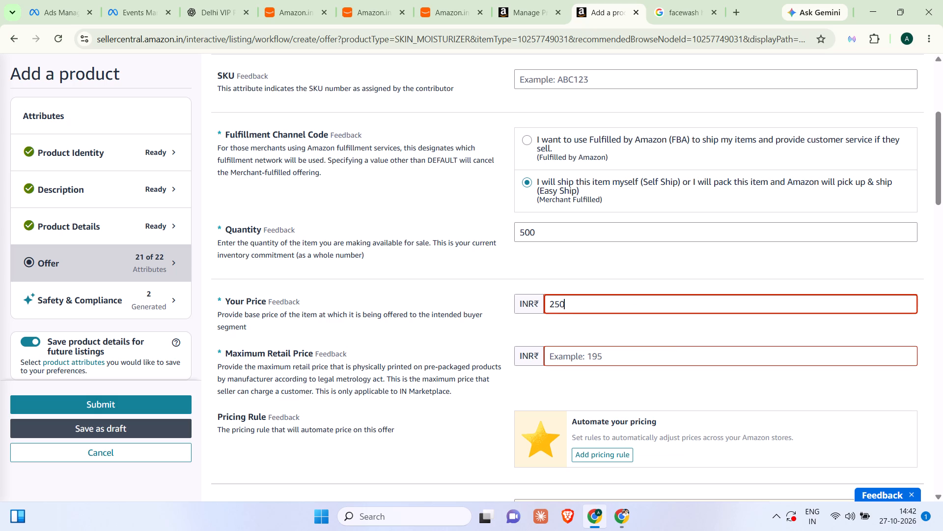
click(655, 363)
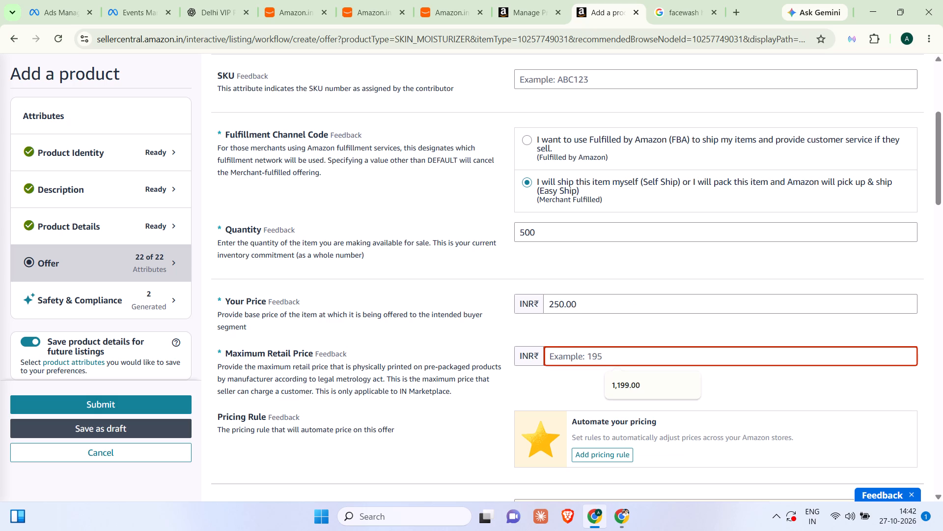
text(300)
click(700, 401)
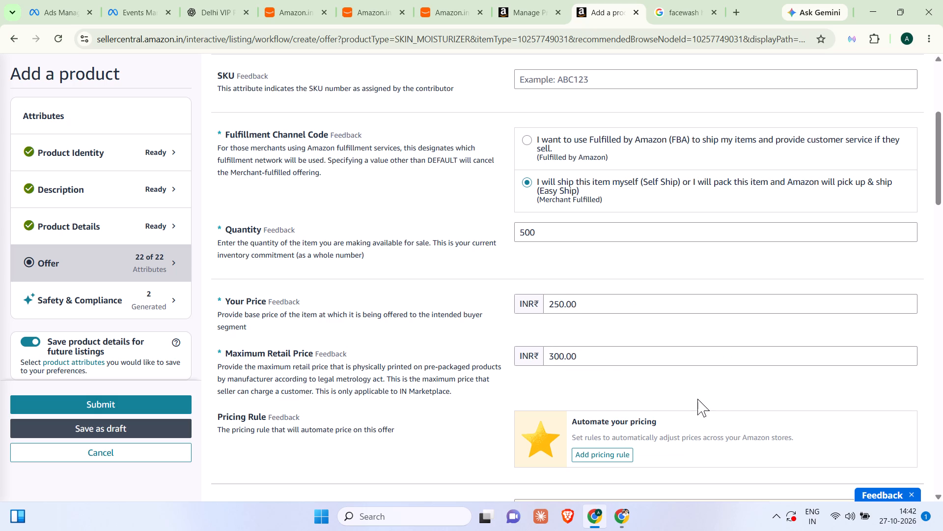
Go through the remaining Offer attributes, keeping the generated values, and continue to the Safety & Compliance section.
scroll(694, 396, down, 4)
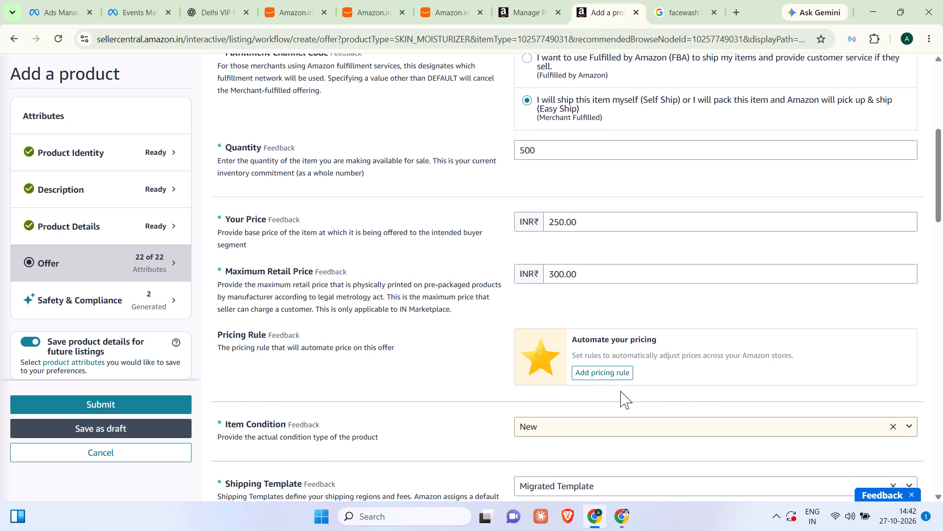
scroll(600, 377, down, 6)
scroll(600, 394, down, 15)
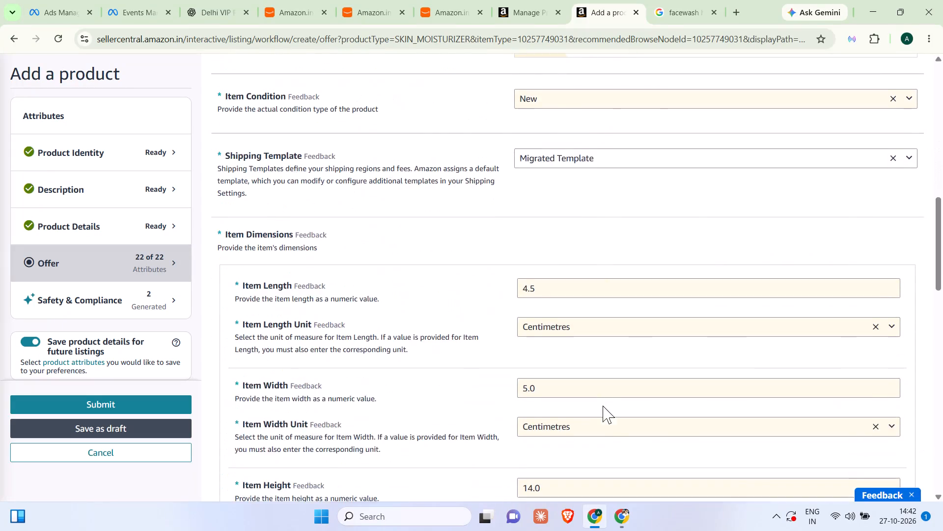
scroll(603, 406, down, 20)
scroll(603, 406, down, 8)
scroll(638, 444, down, 8)
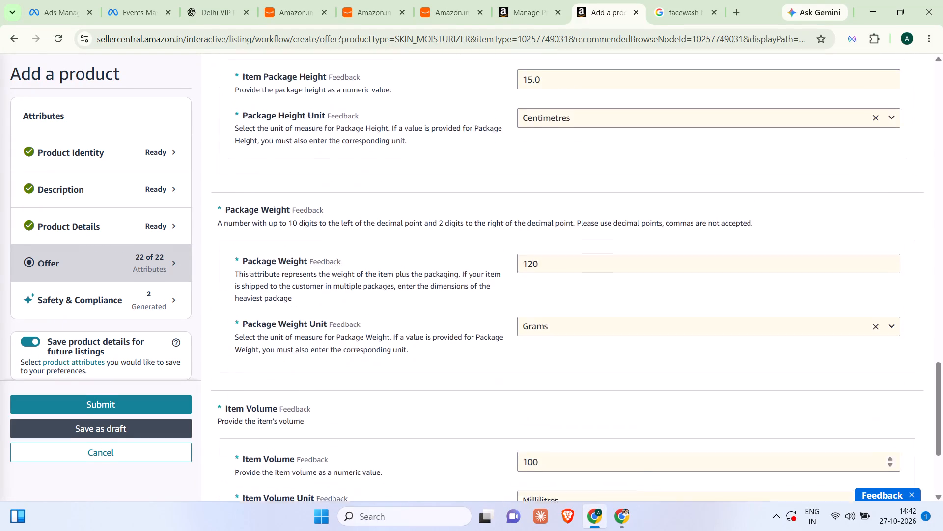
scroll(644, 448, down, 12)
click(616, 420)
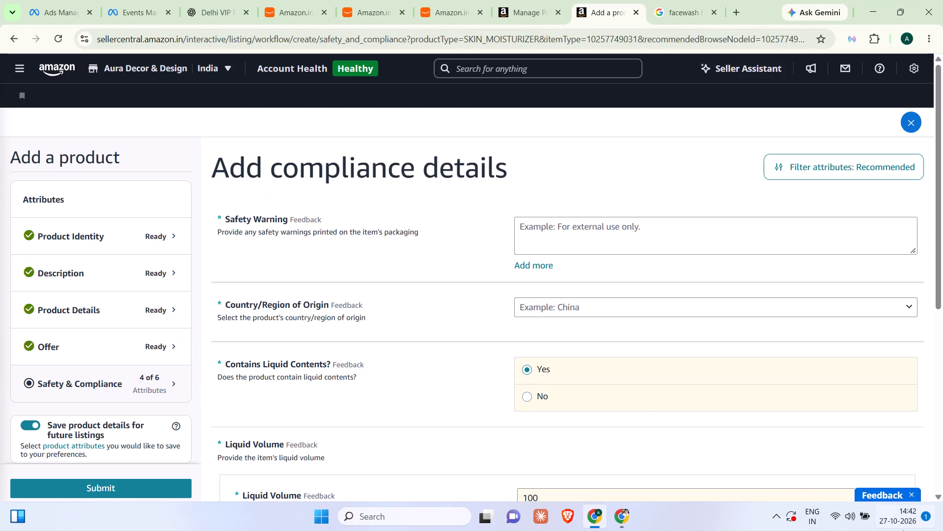
Enter "for external use only" as the Safety Warning and set the Country/Region of Origin to India.
click(634, 241)
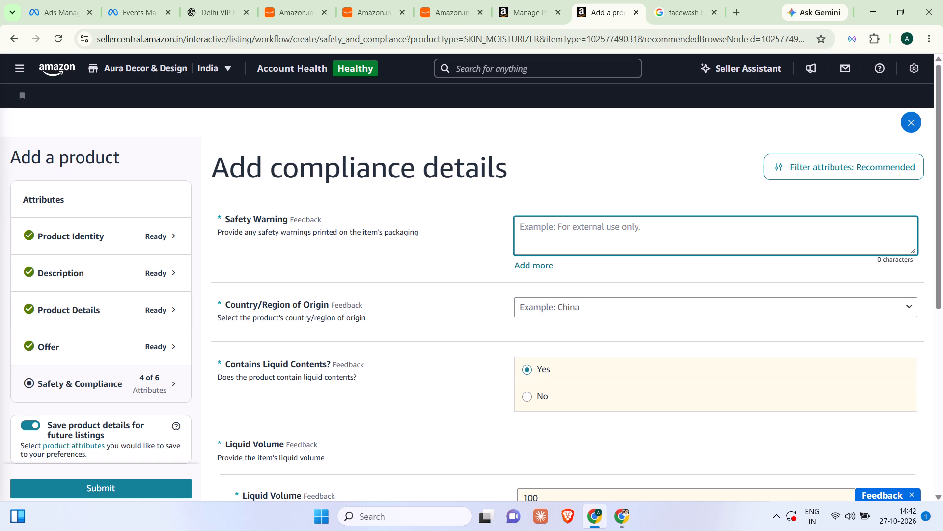
text(for external use only)
key(space)
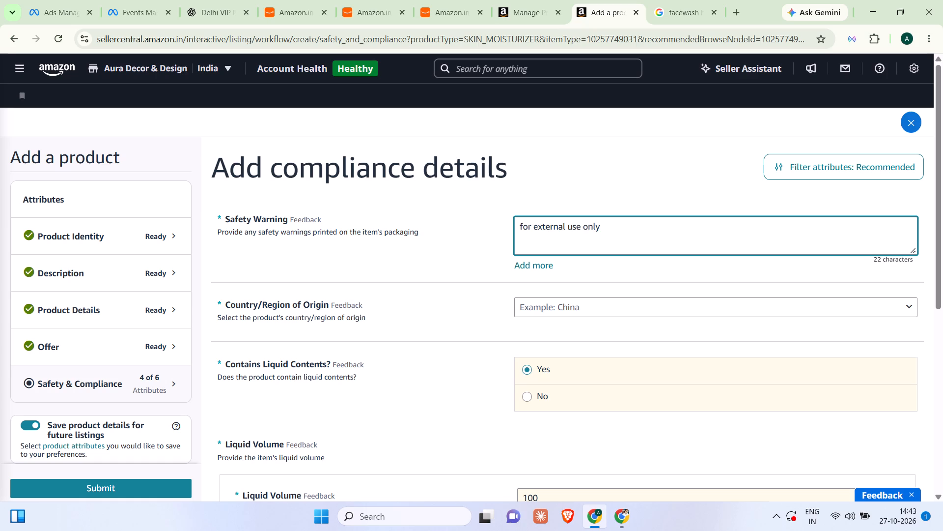
click(572, 310)
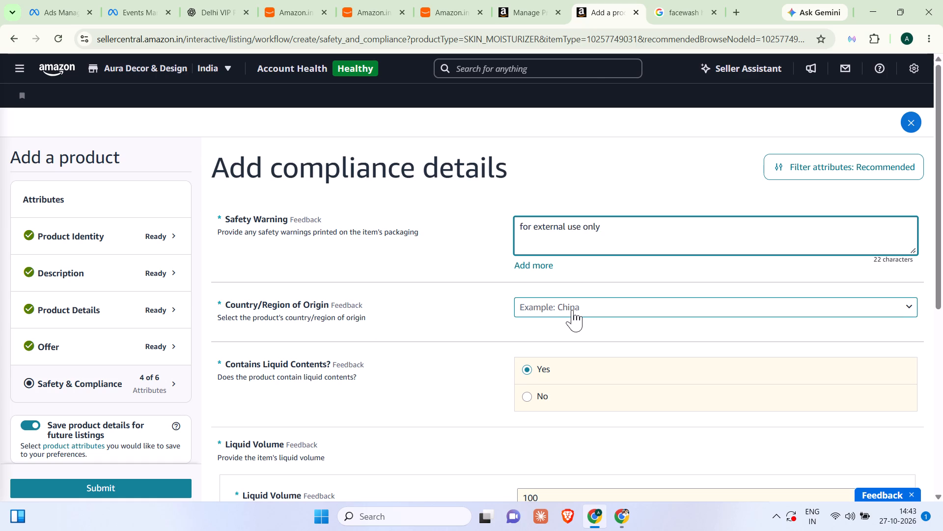
text(indi)
click(559, 375)
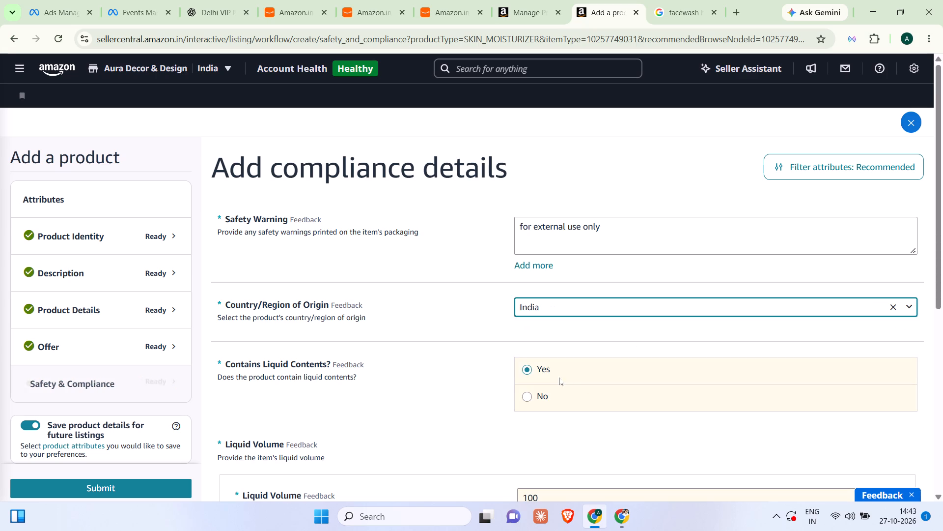
Set Country as Labeled to India, below the liquid volume attributes.
scroll(486, 389, down, 4)
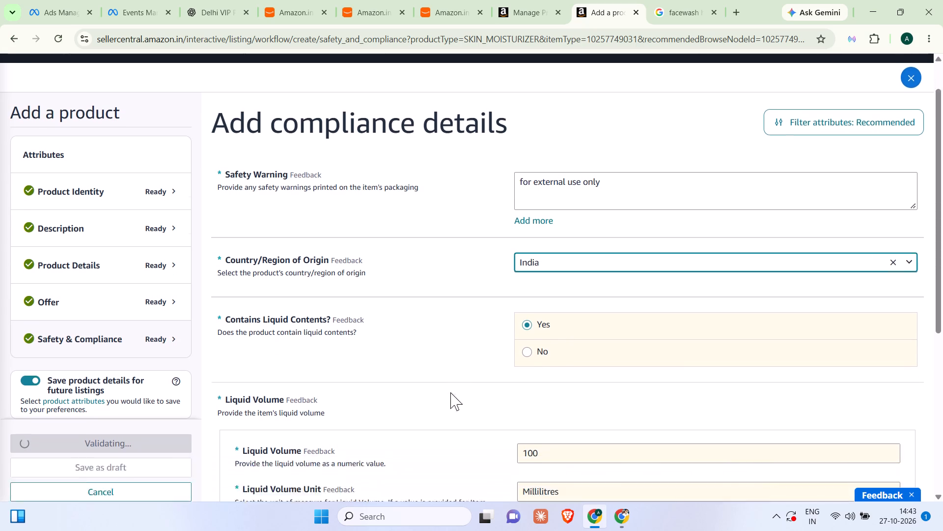
scroll(328, 379, down, 5)
scroll(531, 368, down, 2)
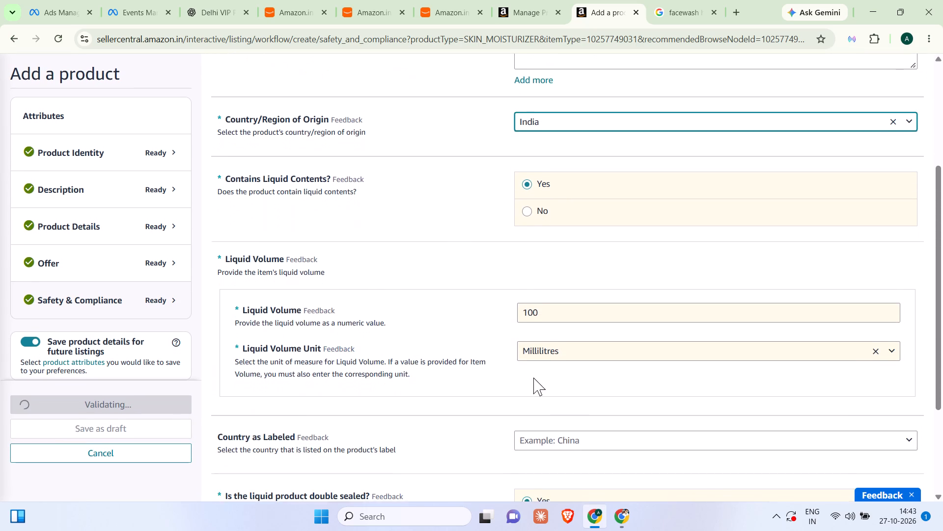
scroll(533, 378, down, 3)
click(558, 342)
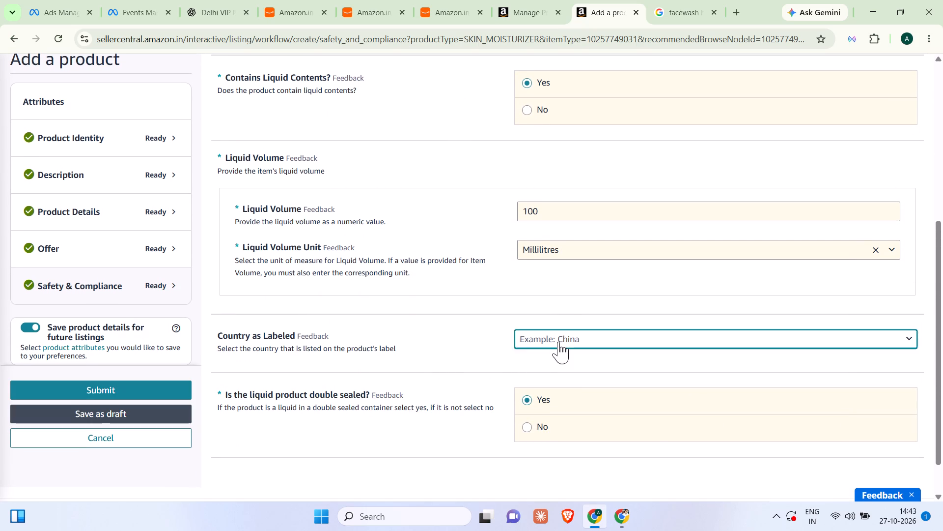
text(indi)
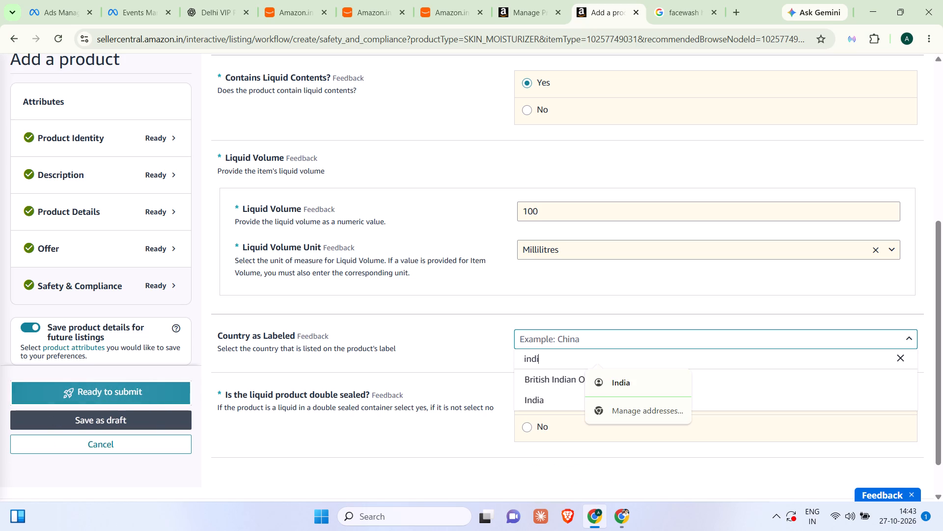
key(a)
click(543, 398)
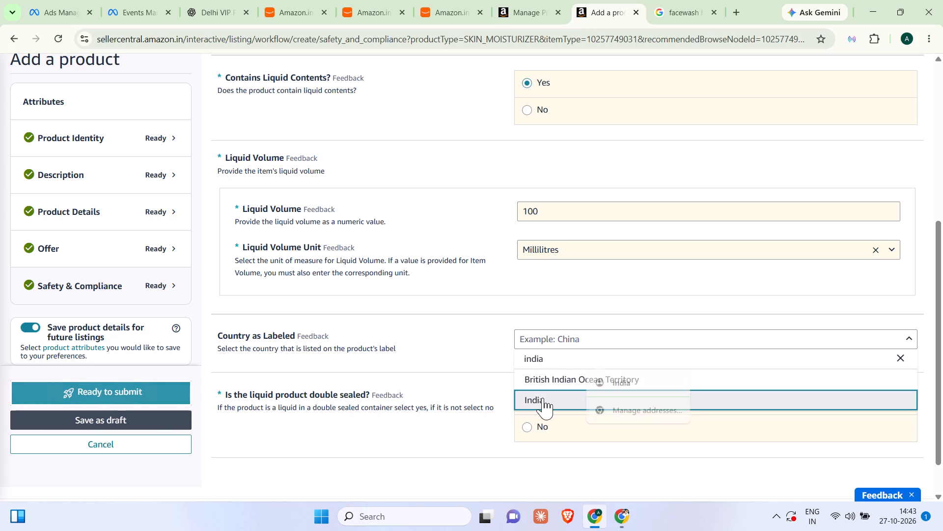
Check the last compliance attributes and submit the completed product listing.
scroll(463, 403, down, 8)
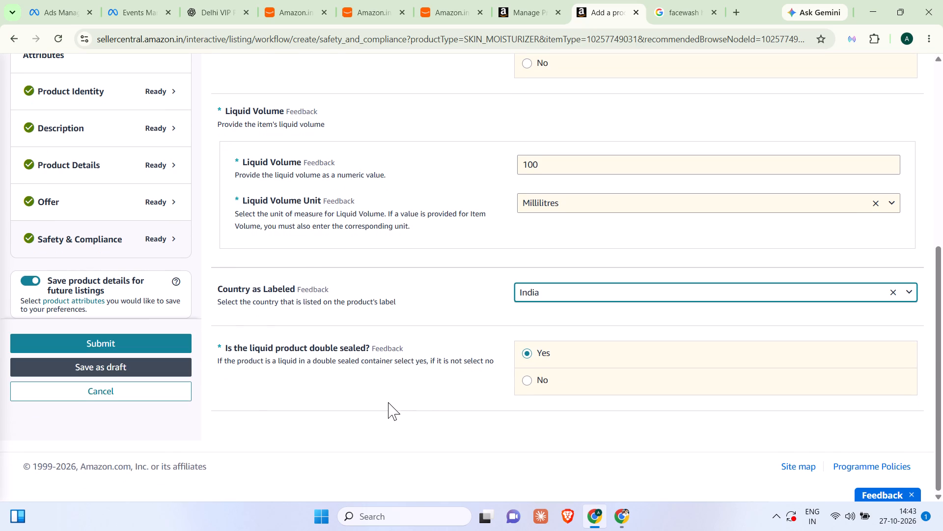
scroll(170, 339, down, 5)
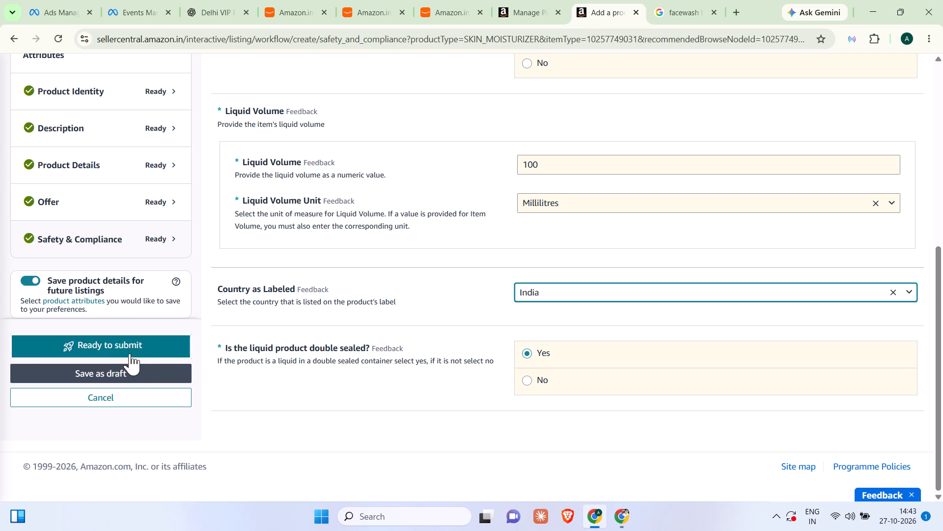
click(153, 342)
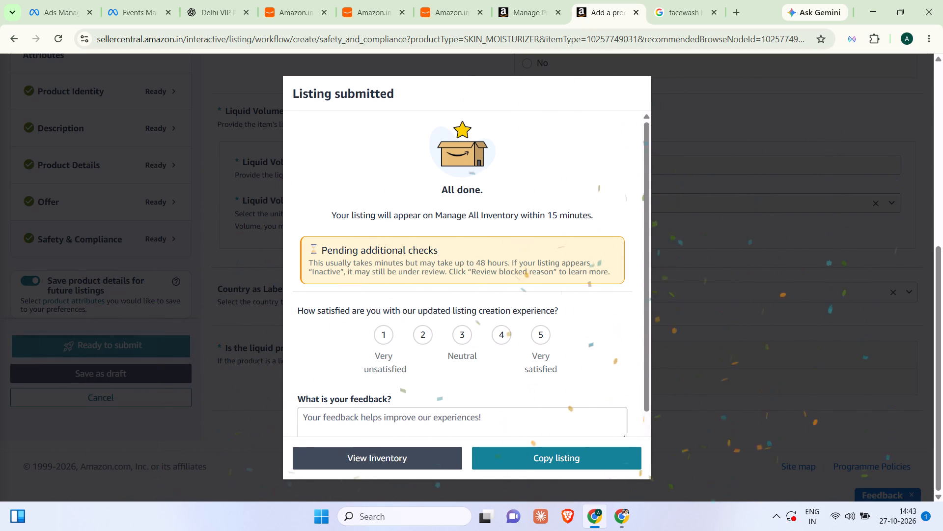
Rate the listing creation experience 5 and send the feedback "good".
click(538, 336)
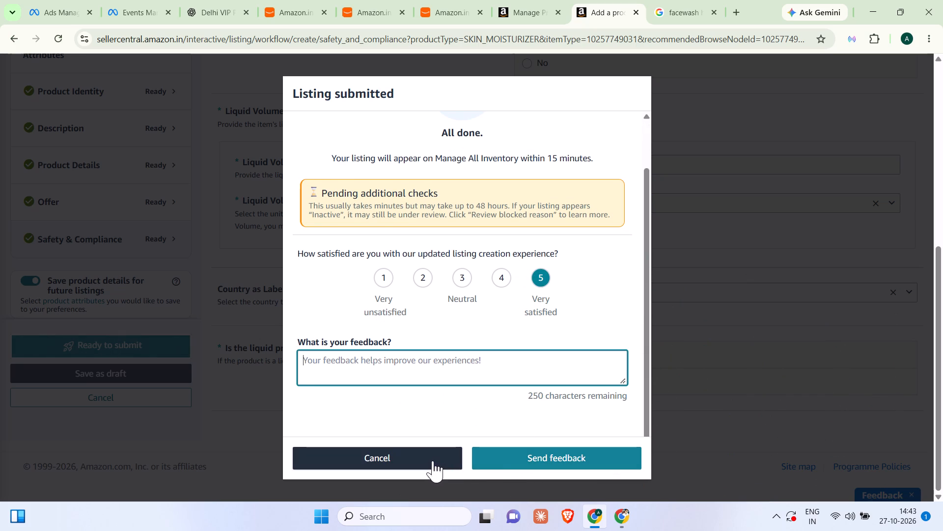
click(483, 378)
text(good)
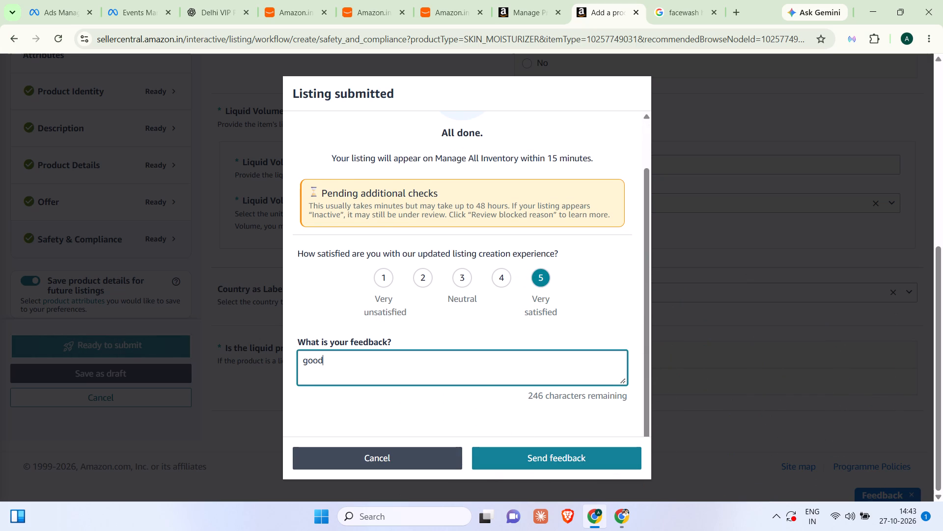
click(561, 462)
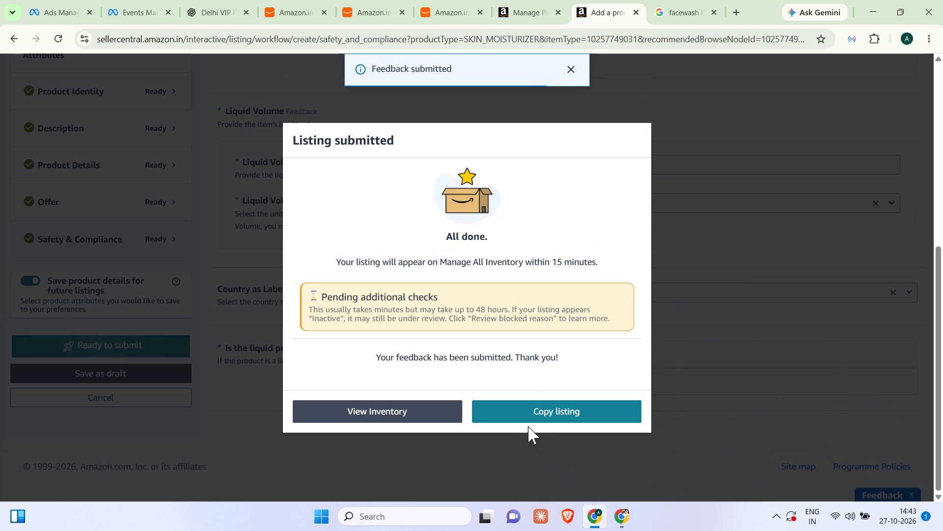
Open the inventory and look through all listings for the newly submitted aloe vera gel.
click(422, 410)
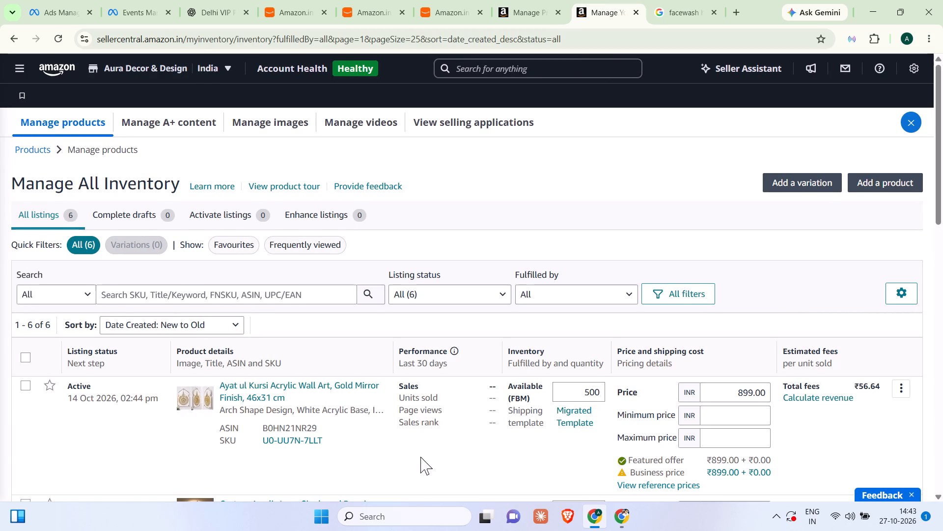
scroll(360, 414, down, 20)
scroll(360, 414, down, 12)
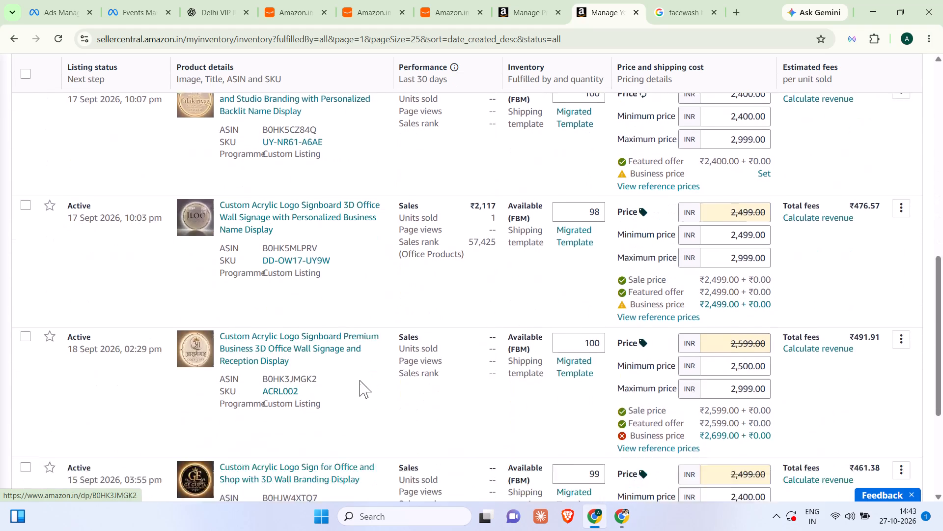
scroll(360, 380, down, 12)
scroll(372, 369, up, 20)
scroll(372, 369, up, 1)
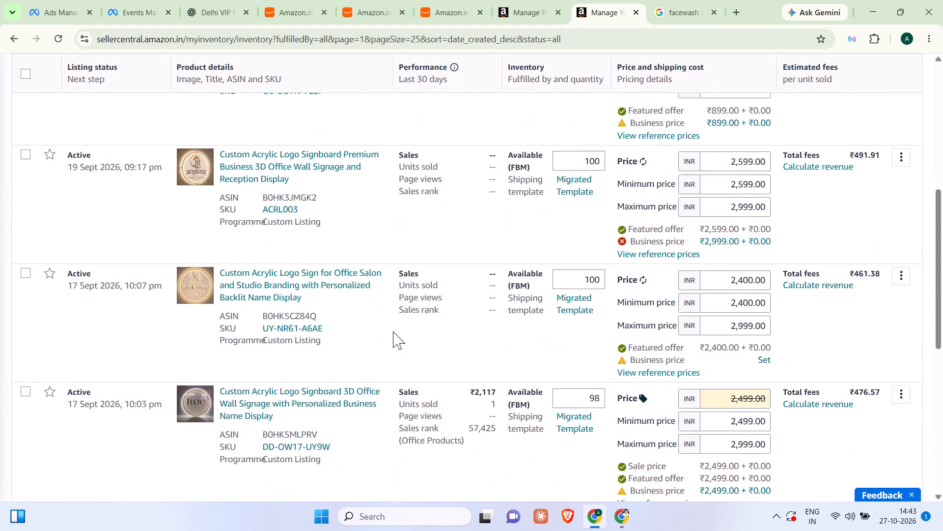
scroll(393, 331, up, 12)
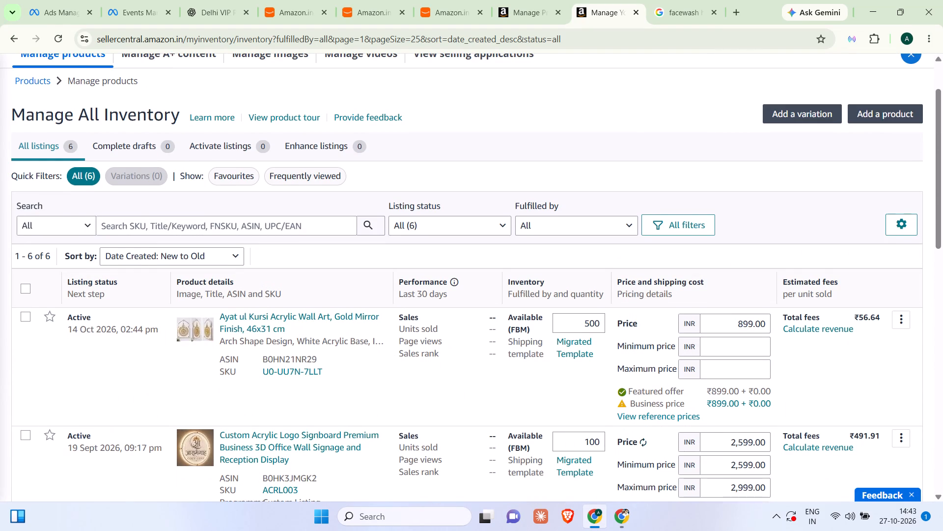
Reload the inventory and check the full list again for the OVEZ aloe vera gel listing.
click(55, 38)
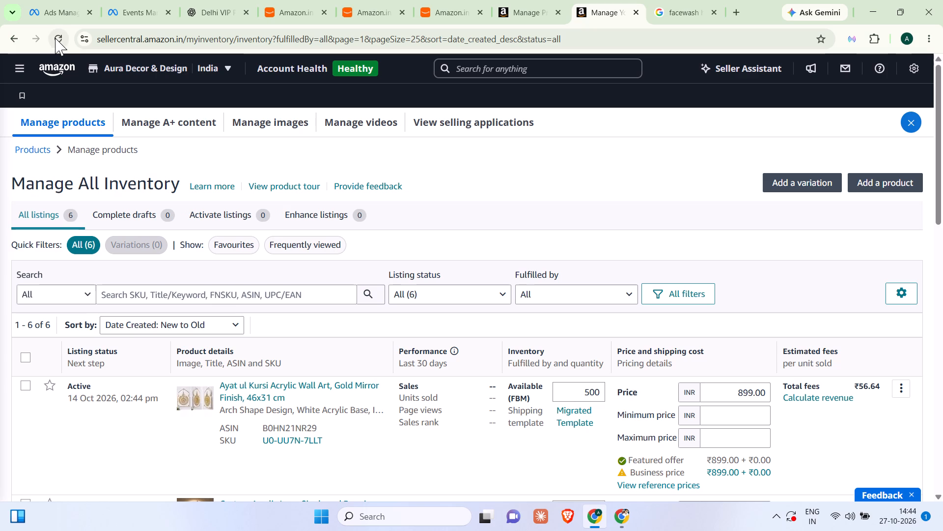
scroll(395, 445, down, 4)
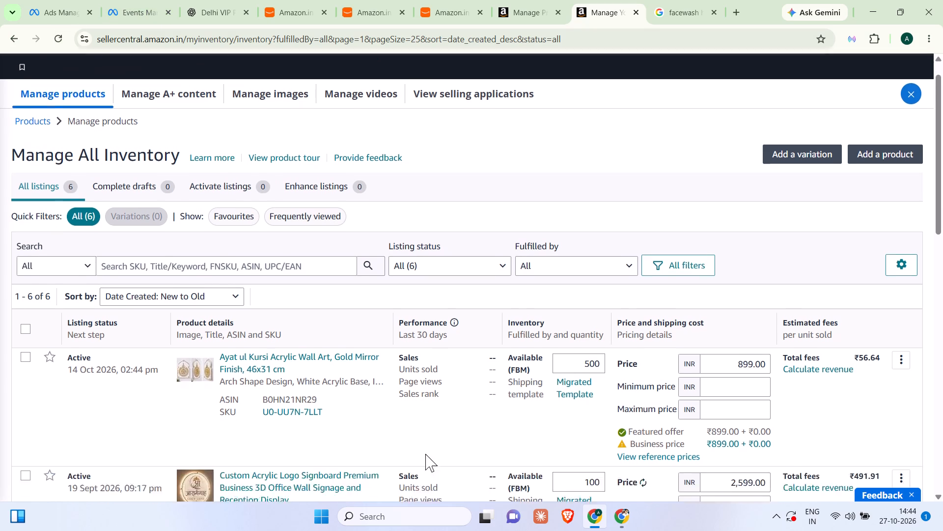
scroll(425, 454, down, 12)
scroll(423, 441, down, 16)
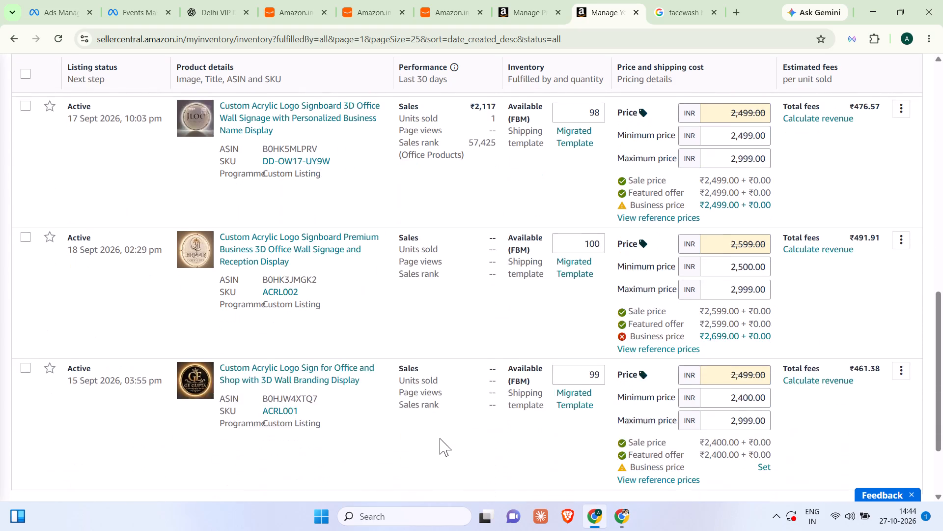
scroll(440, 438, down, 4)
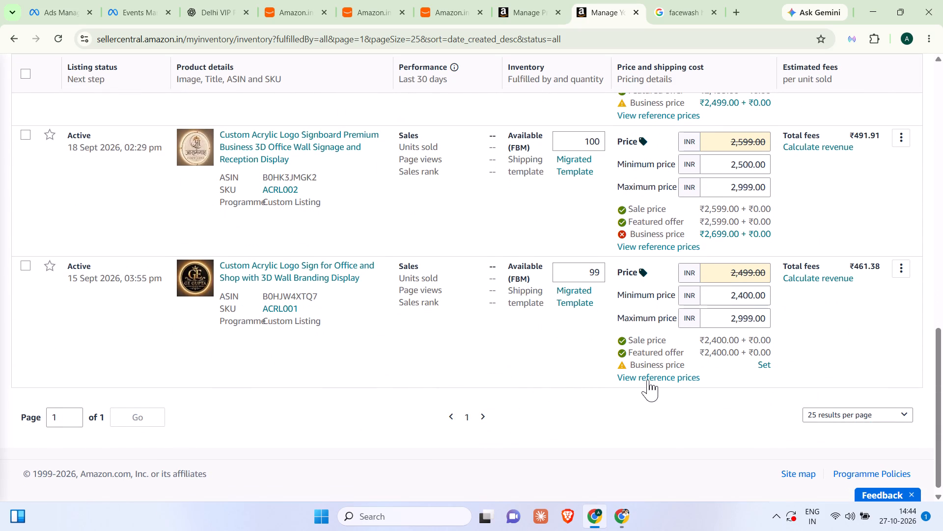
click(487, 417)
scroll(489, 416, up, 16)
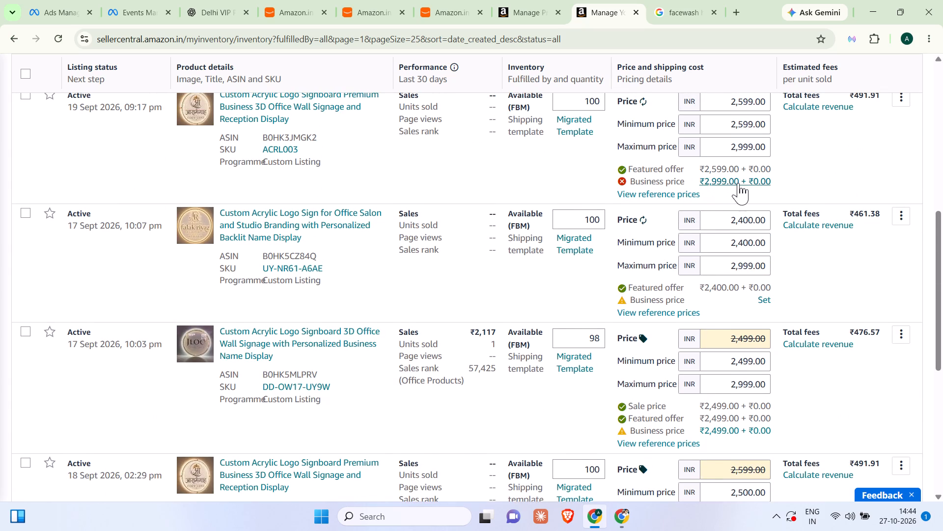
scroll(599, 222, up, 5)
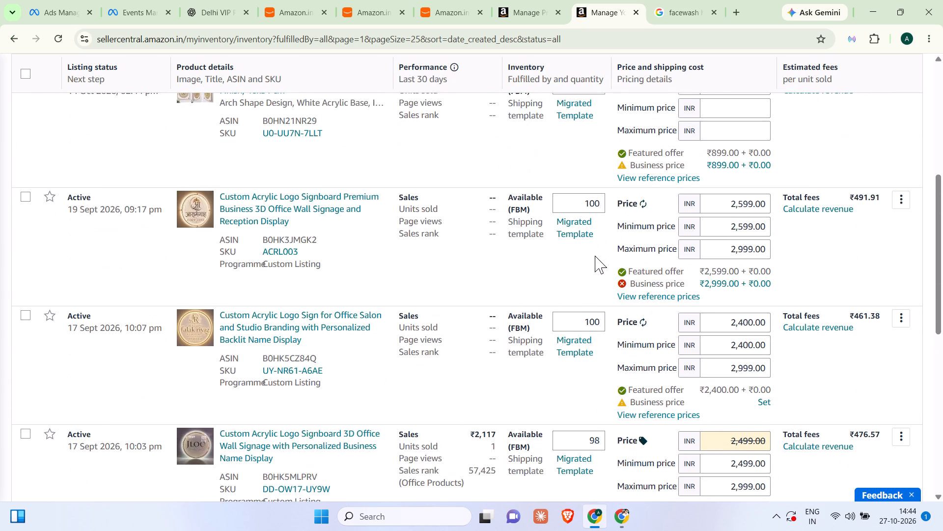
scroll(595, 257, up, 6)
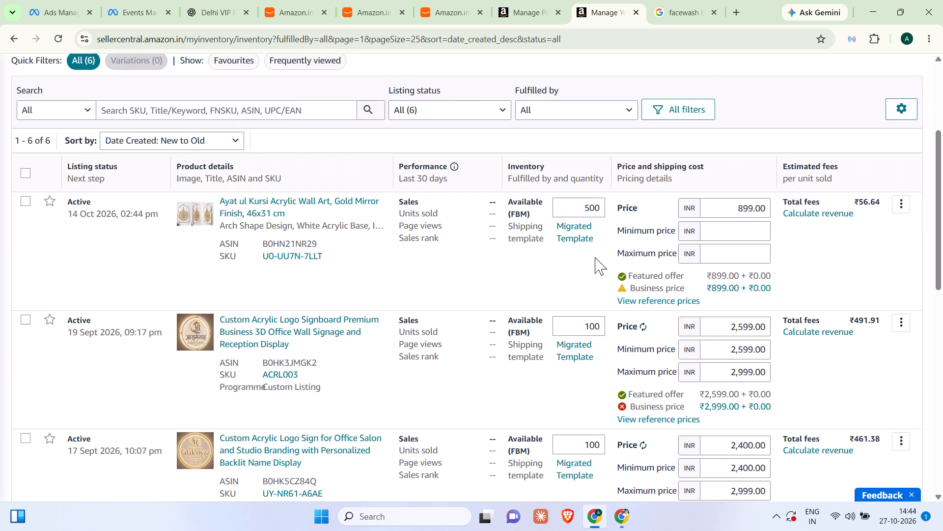
click(873, 247)
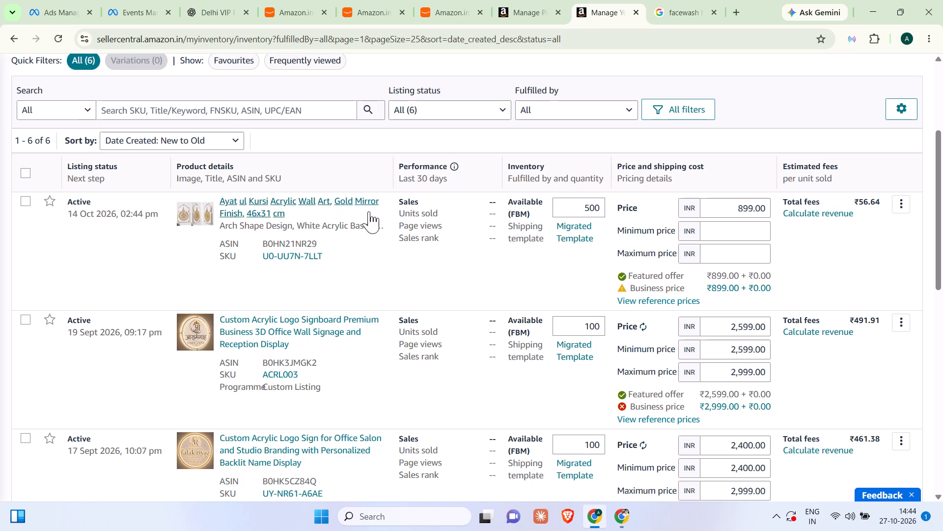
scroll(511, 232, up, 11)
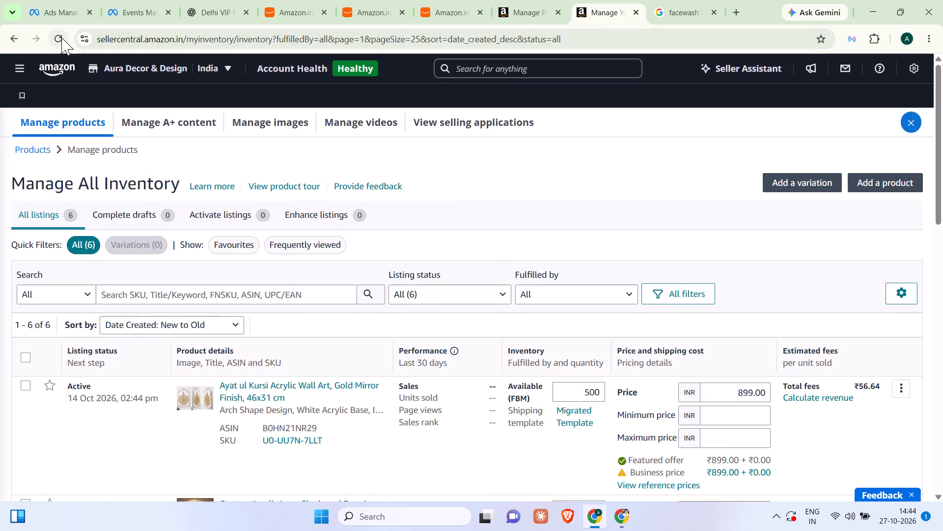
Look over the A+ Content Manager page.
click(159, 114)
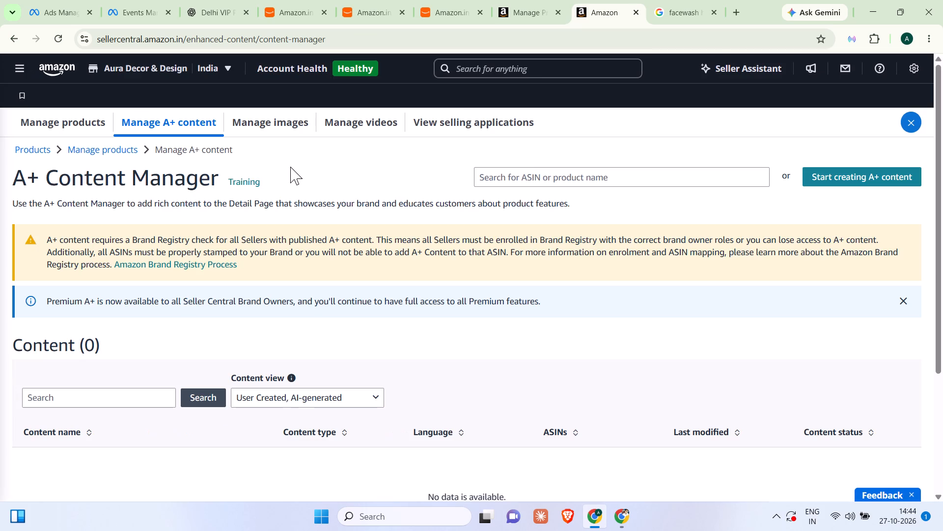
scroll(290, 166, down, 3)
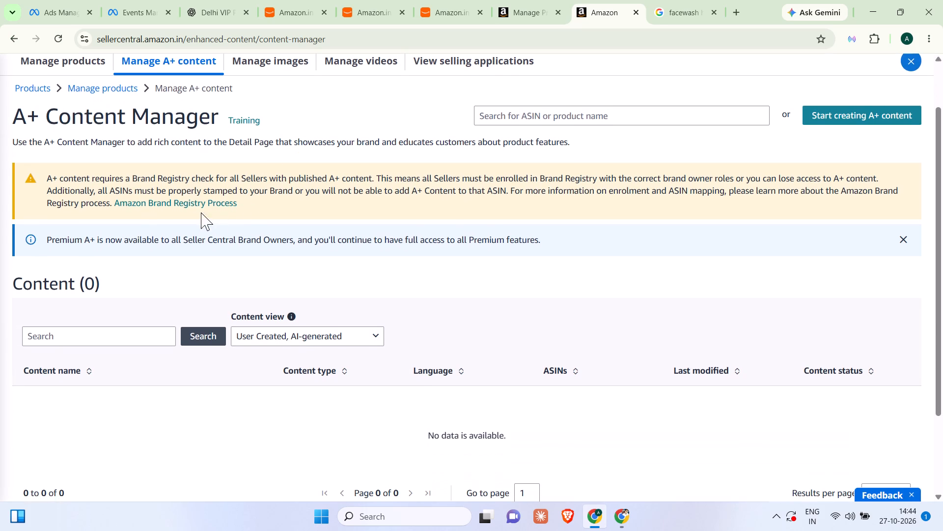
scroll(223, 235, down, 5)
scroll(230, 240, up, 10)
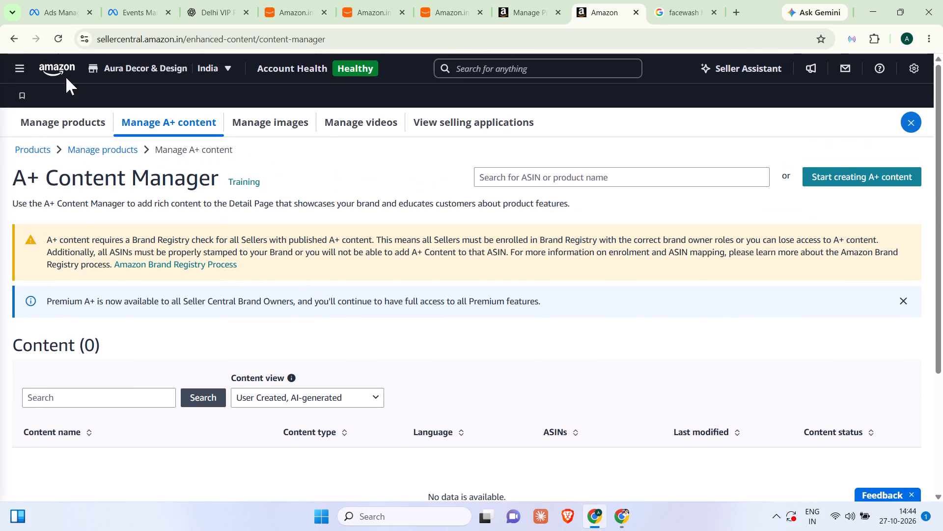
Return to the Manage products page and look through its product list for the aloe vera gel.
click(52, 113)
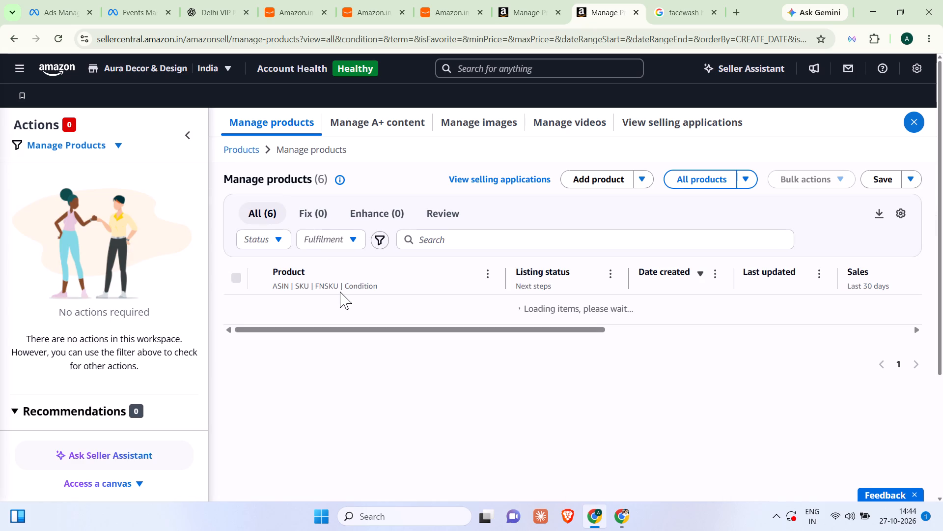
scroll(380, 374, down, 9)
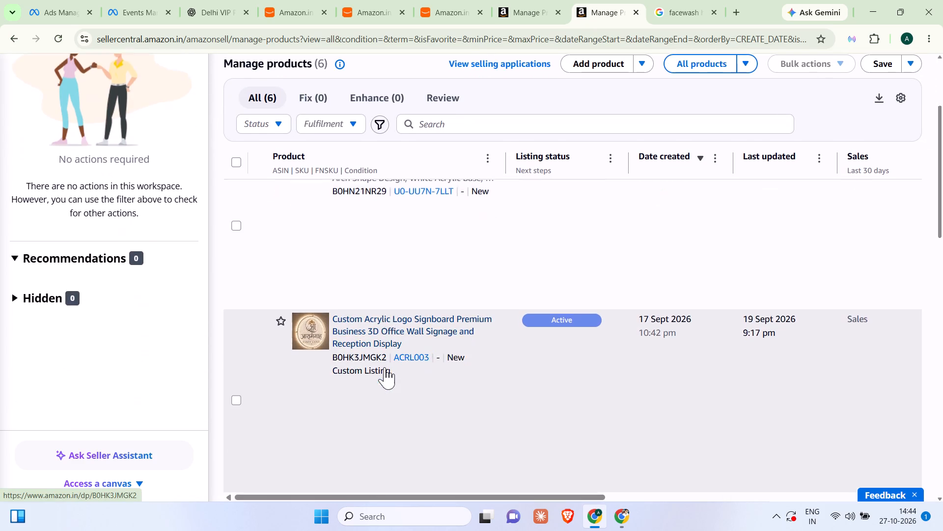
scroll(385, 367, down, 20)
scroll(385, 367, down, 12)
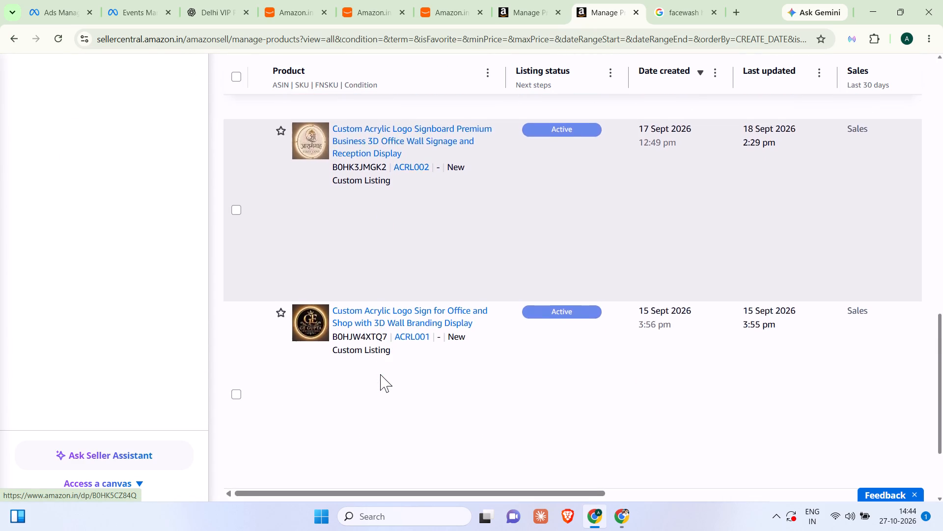
scroll(380, 374, down, 5)
scroll(380, 370, up, 20)
scroll(380, 370, up, 7)
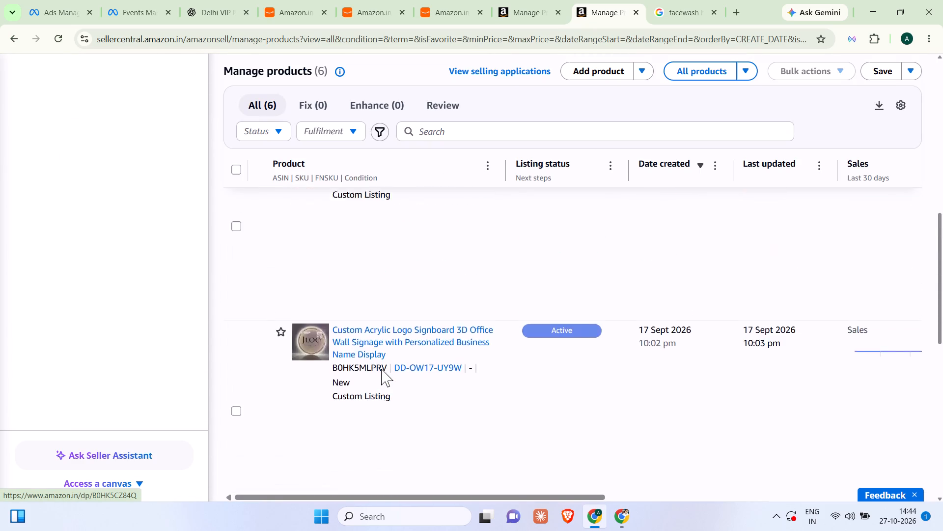
scroll(381, 369, up, 20)
scroll(381, 369, up, 5)
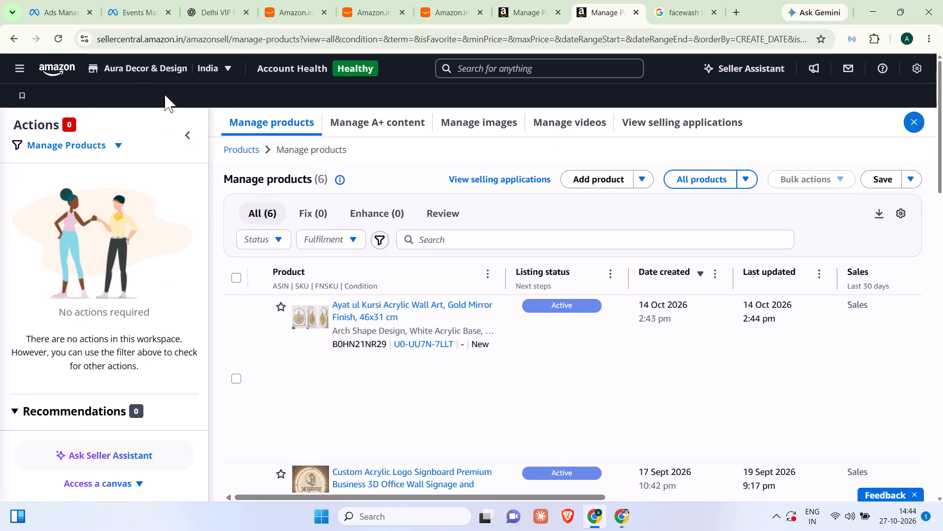
click(143, 72)
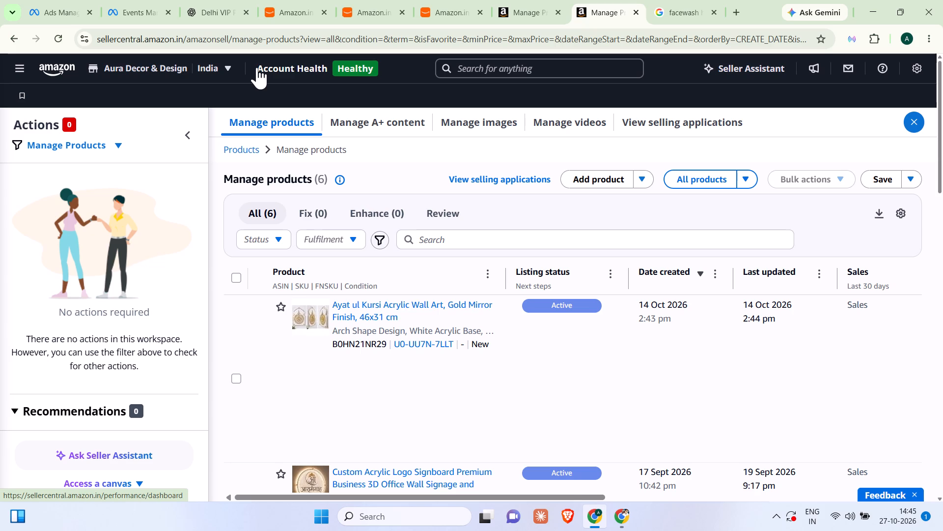
scroll(539, 339, down, 2)
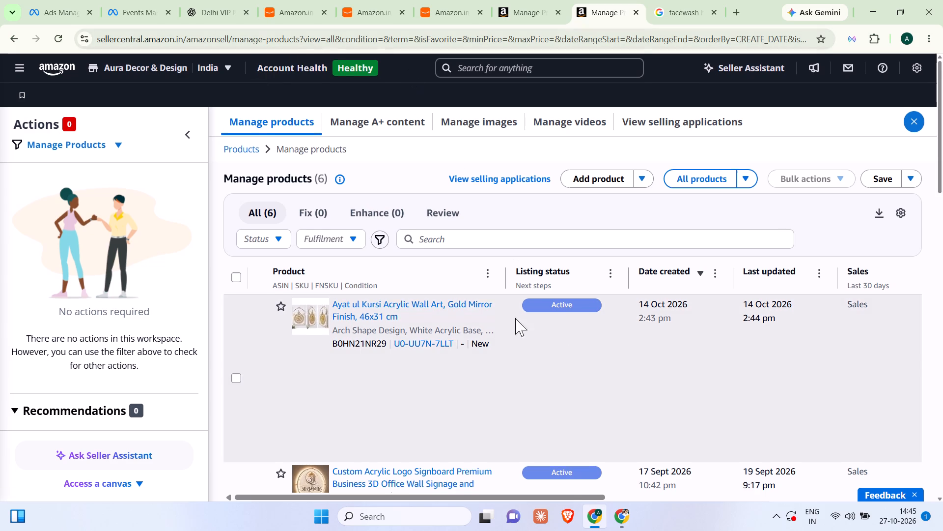
scroll(515, 318, down, 20)
scroll(515, 318, down, 18)
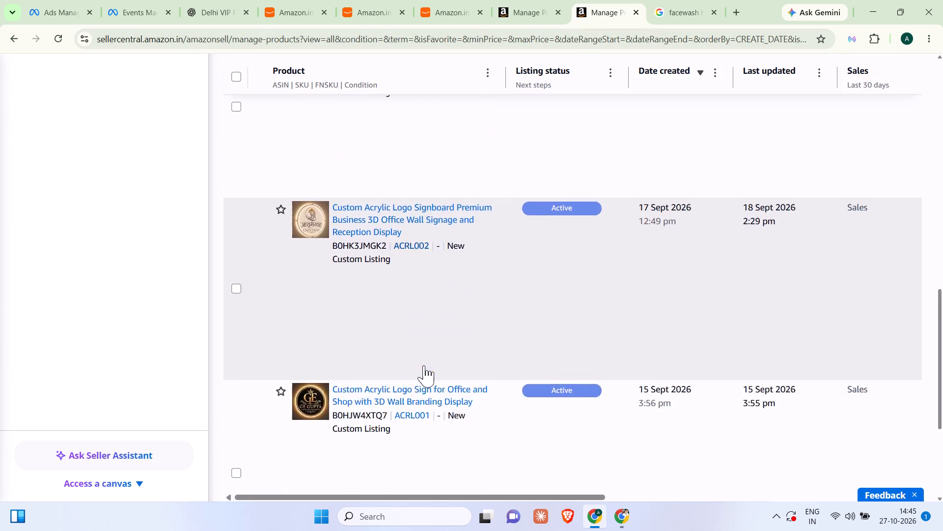
scroll(424, 365, down, 11)
scroll(337, 305, up, 2)
Reload the product list, find the OVEZ Aloe Vera Gel listing and open its draft to add the missing information.
click(58, 41)
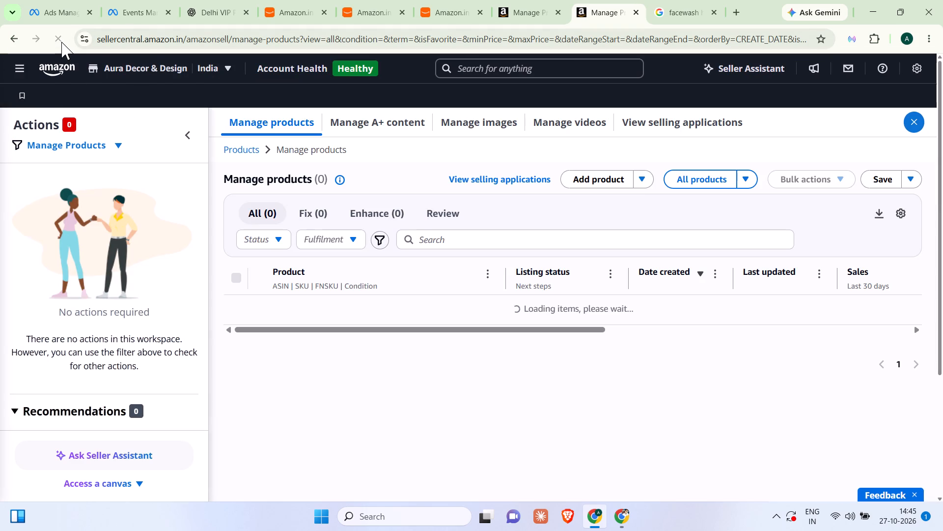
scroll(488, 348, down, 5)
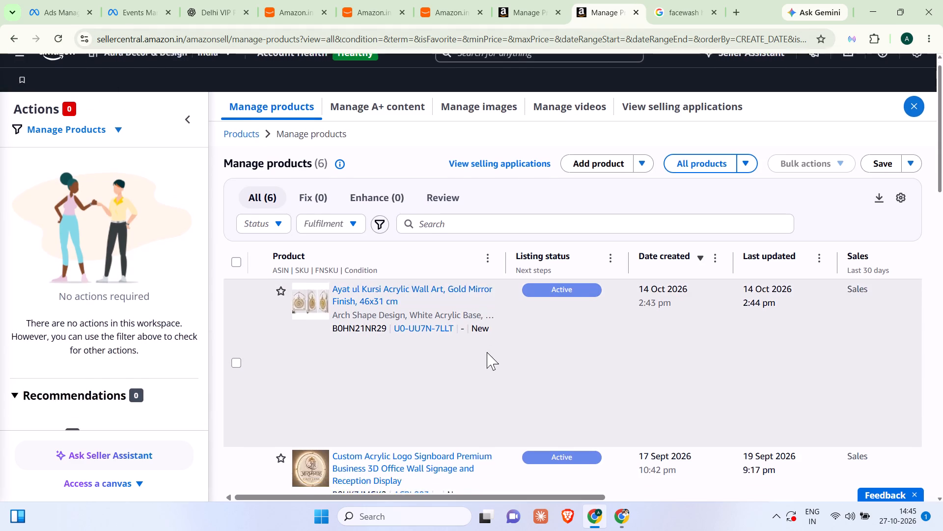
scroll(487, 352, down, 20)
scroll(487, 352, down, 7)
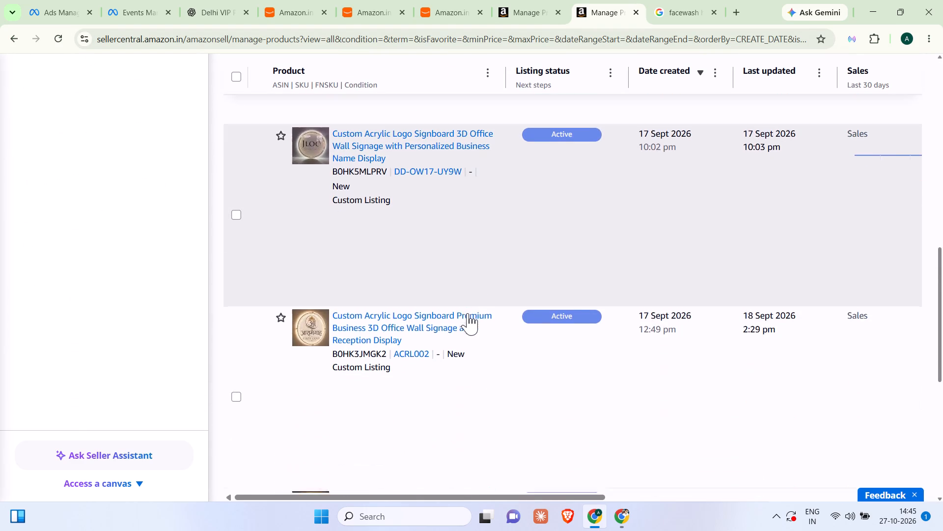
scroll(468, 313, down, 12)
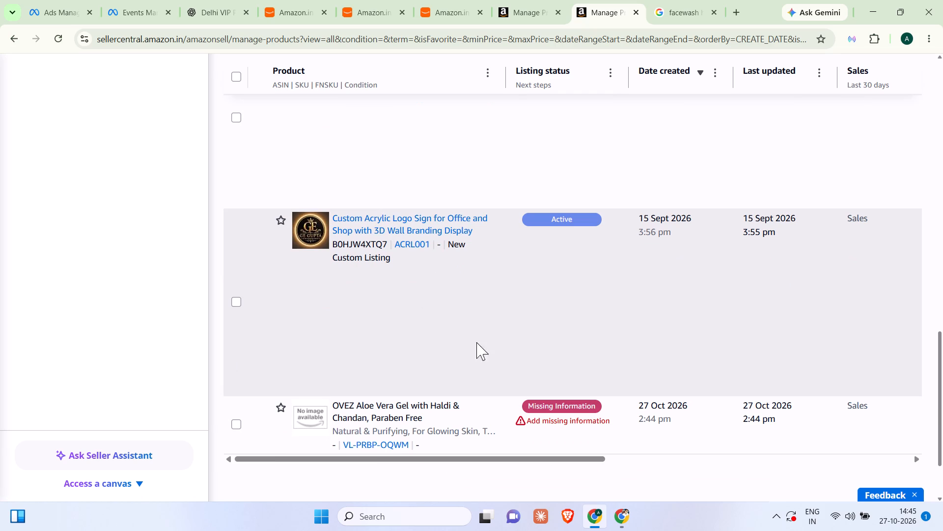
click(539, 421)
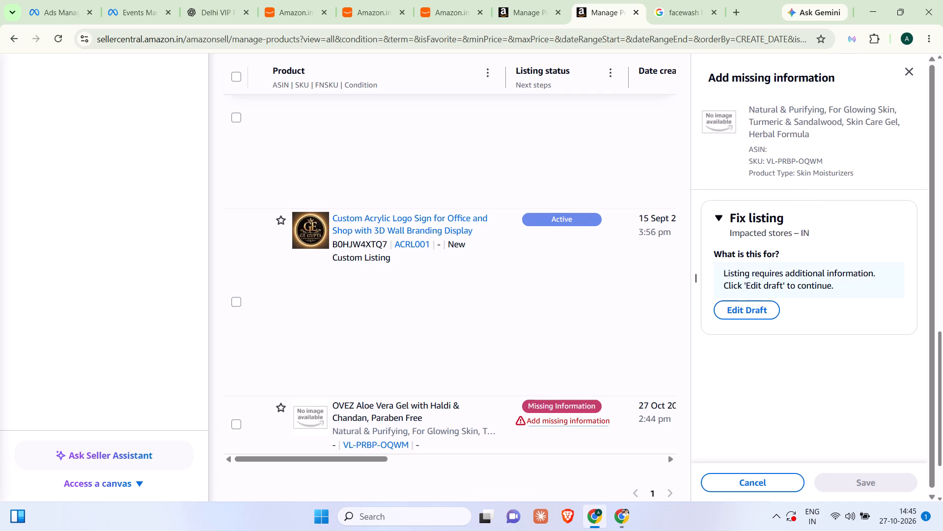
click(751, 314)
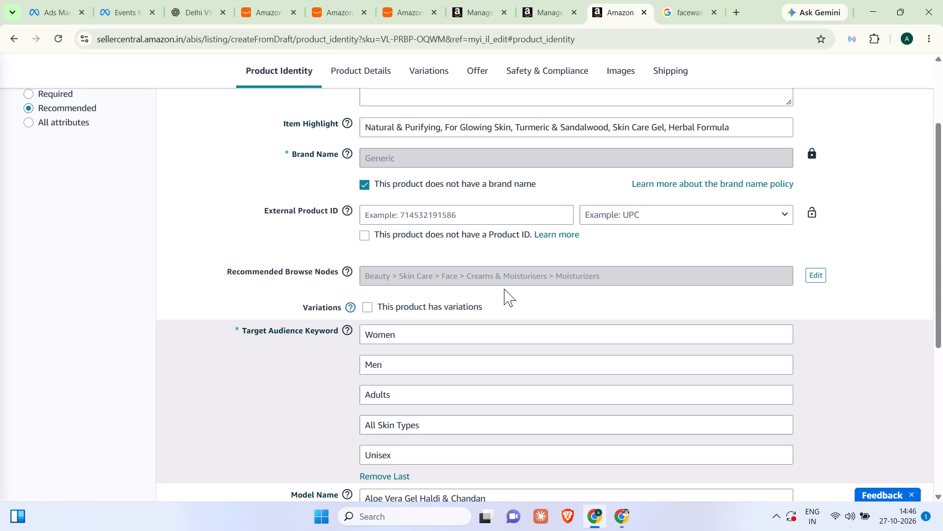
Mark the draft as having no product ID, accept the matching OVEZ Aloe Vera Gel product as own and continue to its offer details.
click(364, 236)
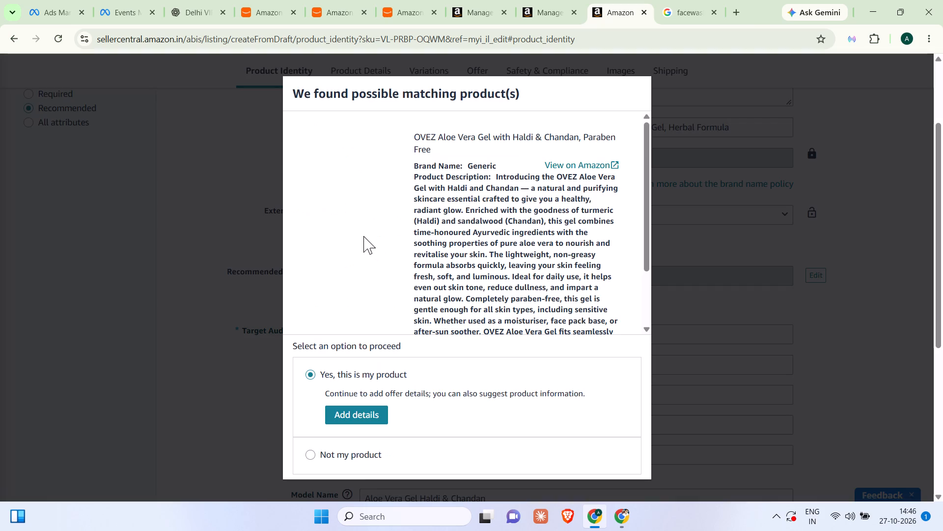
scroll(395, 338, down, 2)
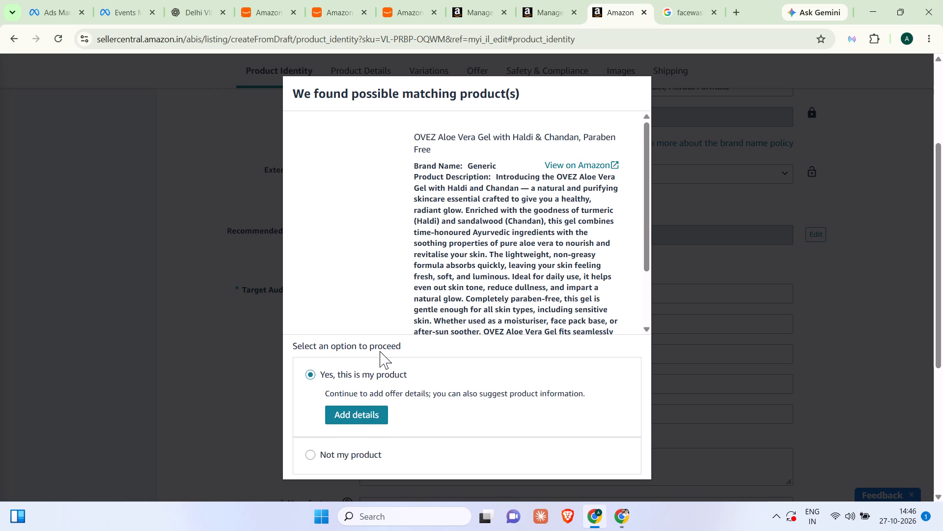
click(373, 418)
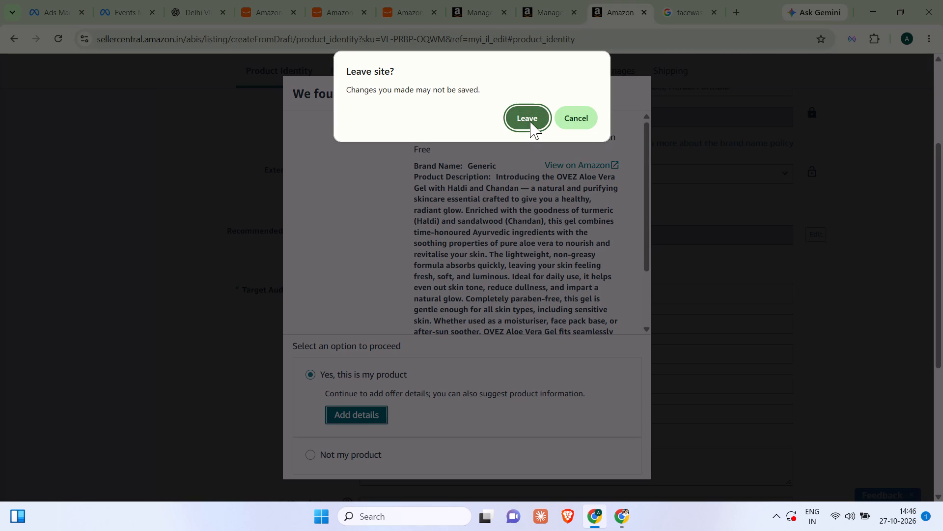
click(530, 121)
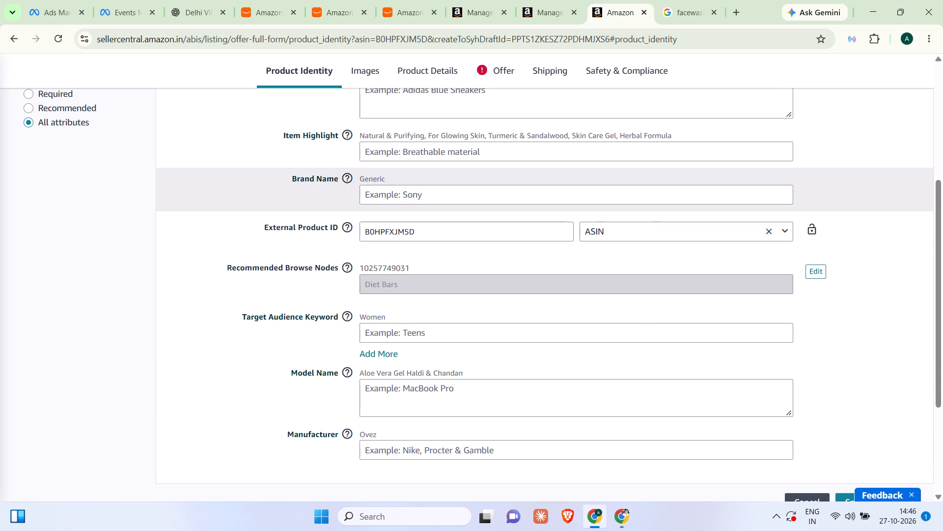
Look through the matched product's external ID types, Images and Offer sections, and close the form without entering anything.
click(61, 0)
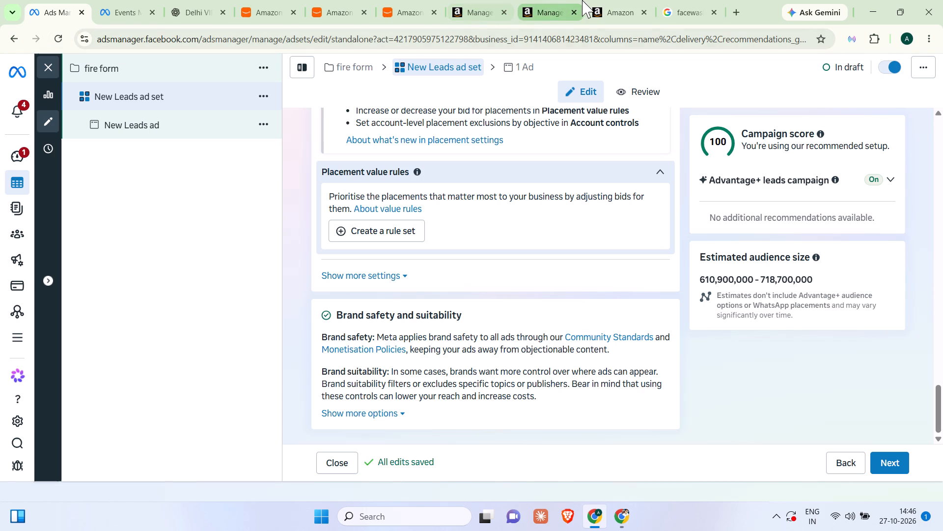
click(621, 6)
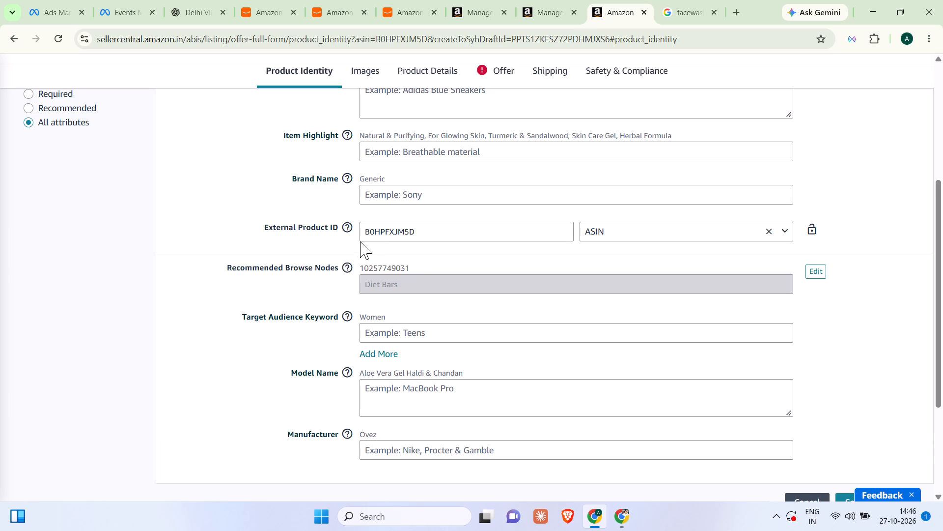
click(784, 234)
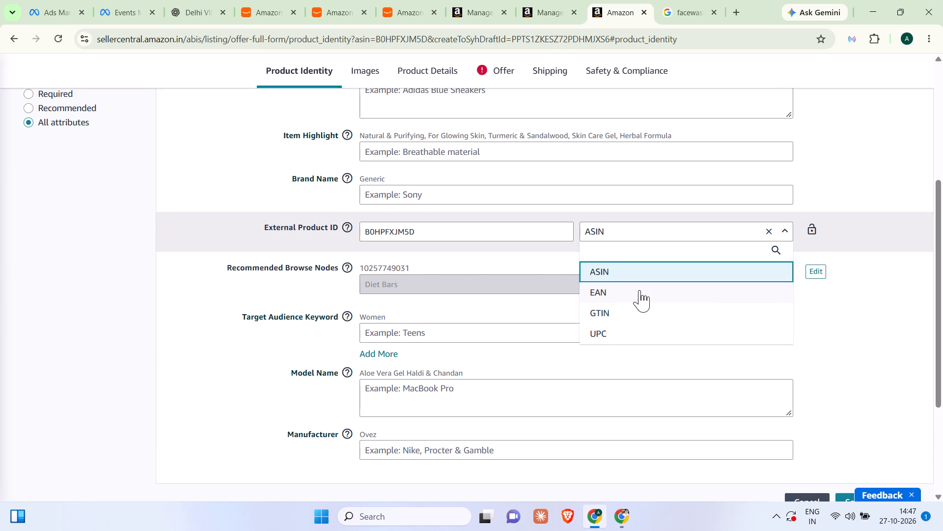
click(879, 317)
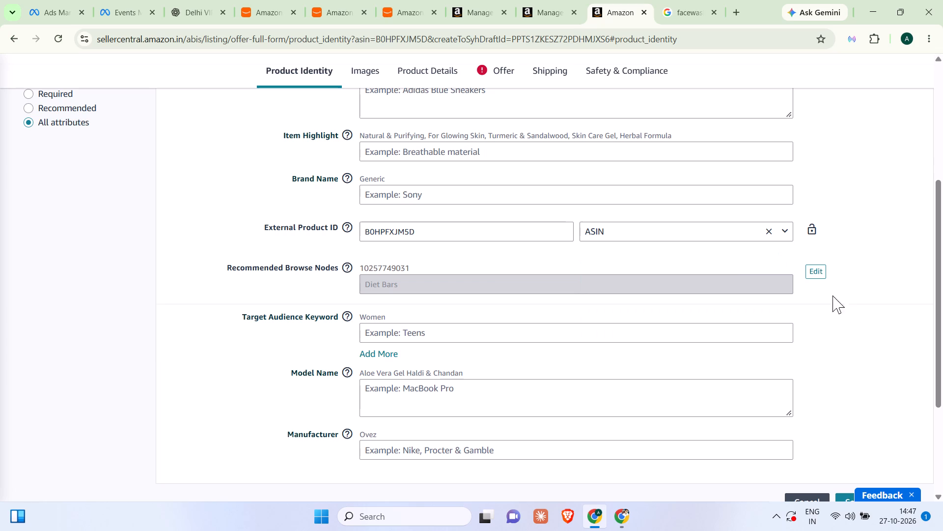
scroll(444, 300, down, 2)
scroll(439, 302, up, 12)
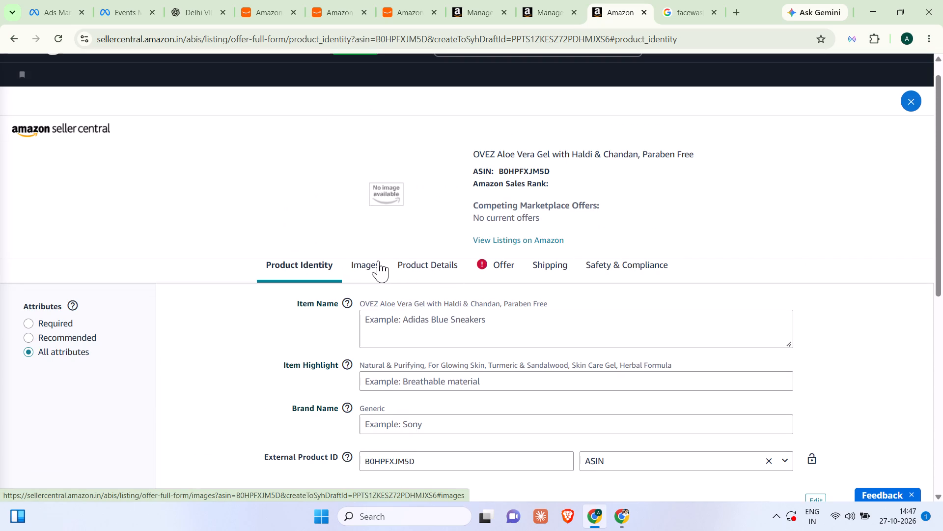
click(378, 261)
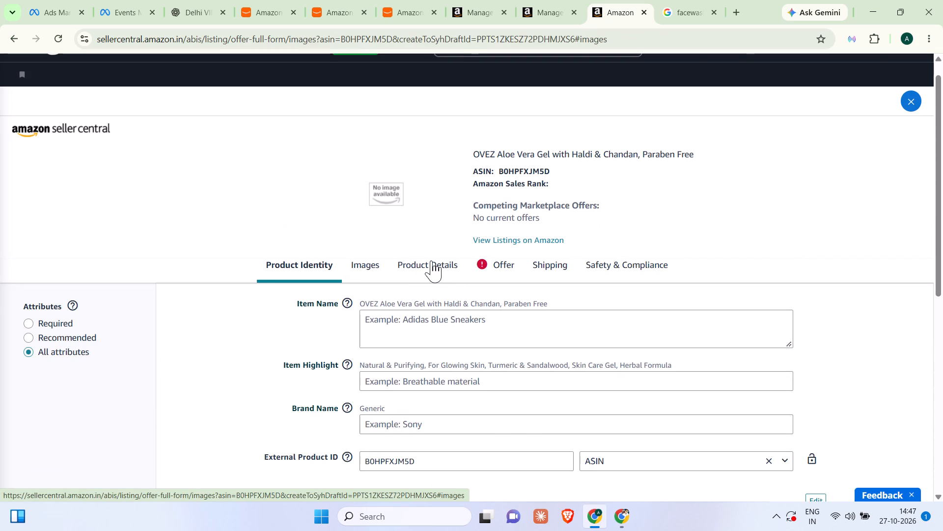
scroll(454, 295, down, 2)
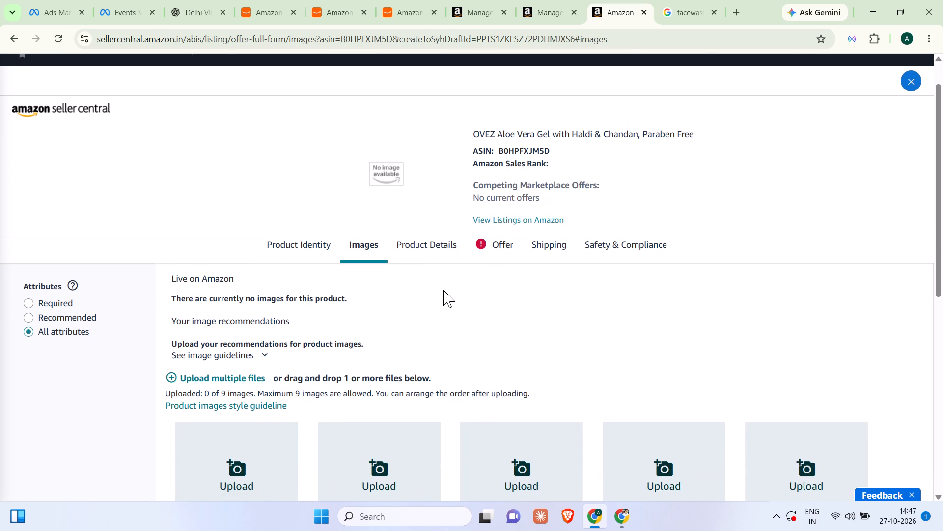
click(438, 246)
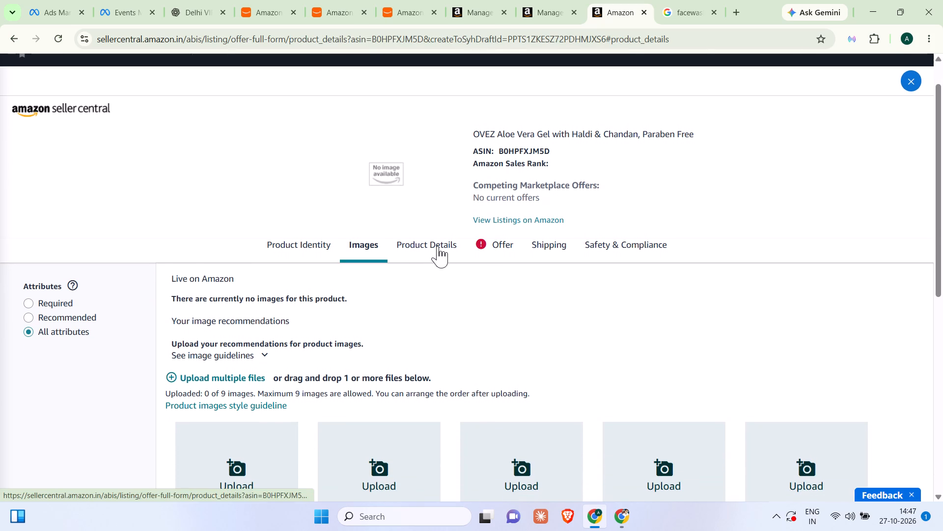
click(506, 287)
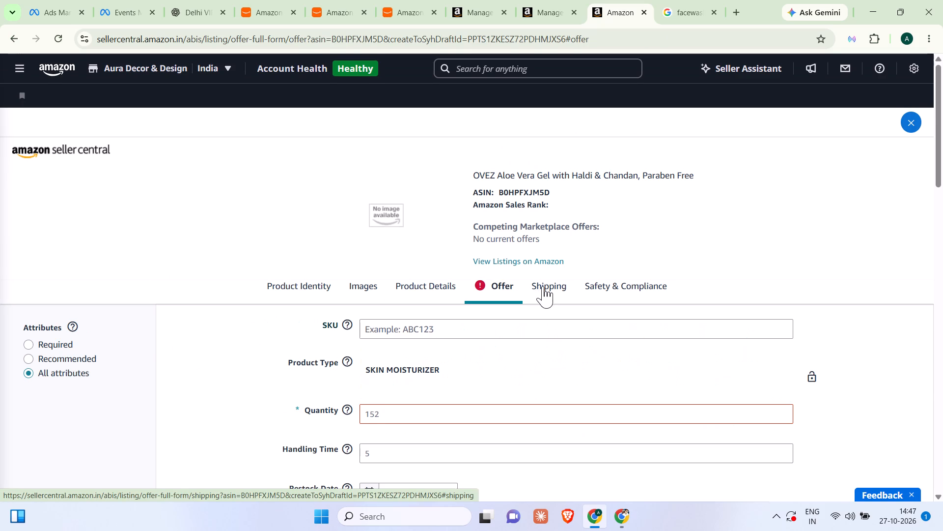
scroll(539, 300, down, 10)
scroll(528, 314, up, 10)
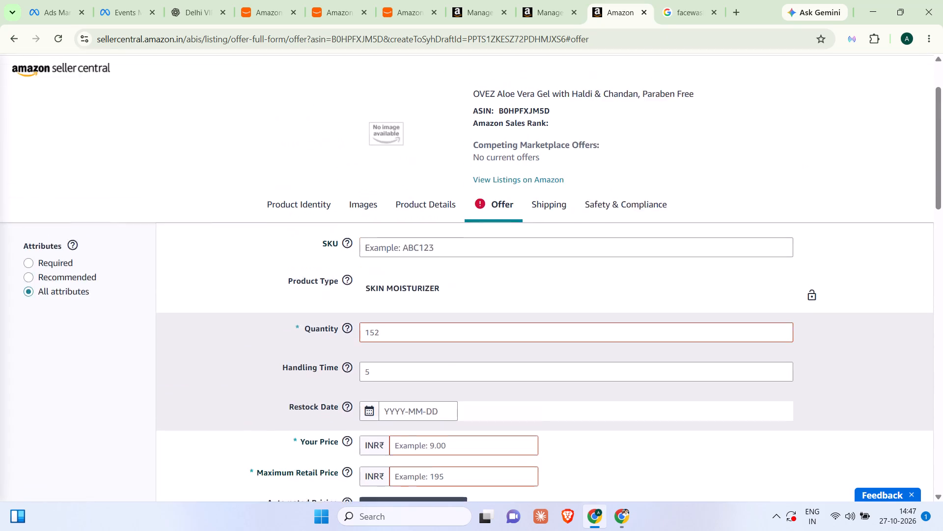
scroll(528, 314, up, 9)
click(916, 126)
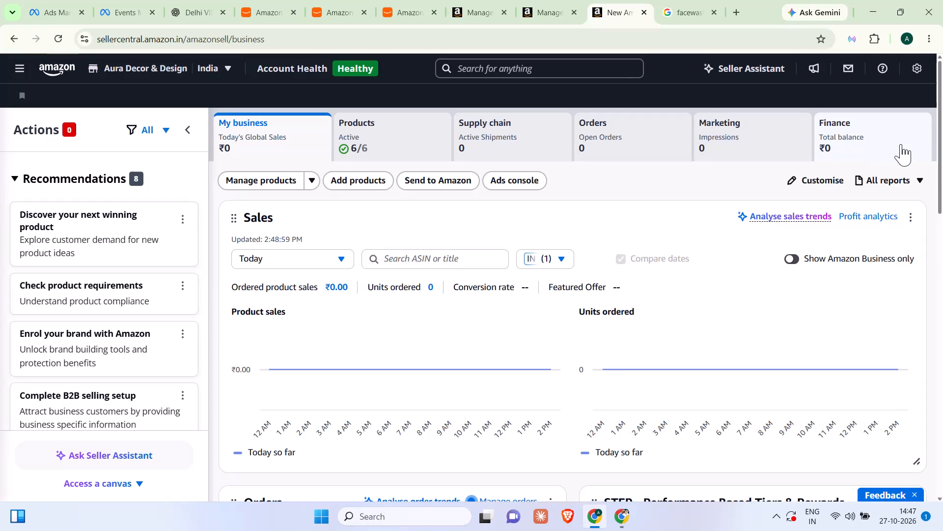
Go back to the Manage products list and open the OVEZ Aloe Vera Gel listing to add its missing offer details.
scroll(476, 347, down, 12)
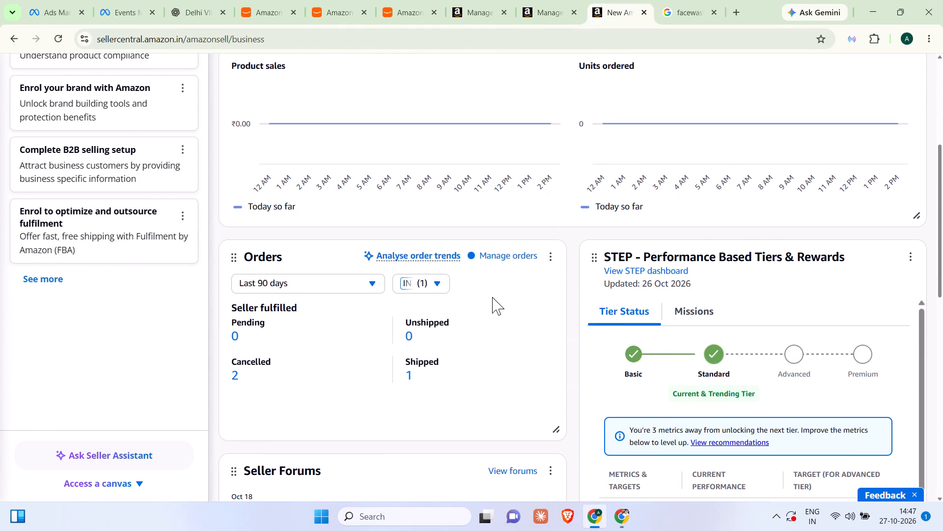
scroll(491, 302, up, 8)
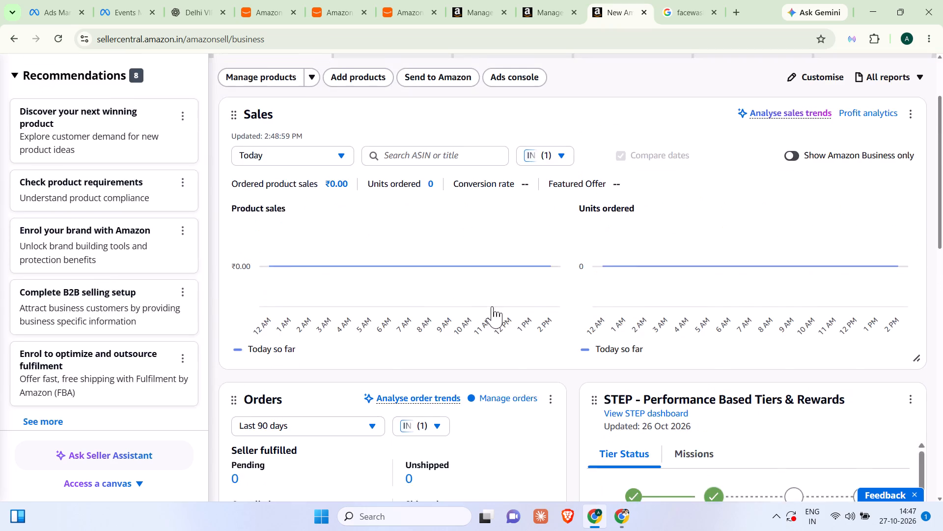
scroll(492, 306, up, 6)
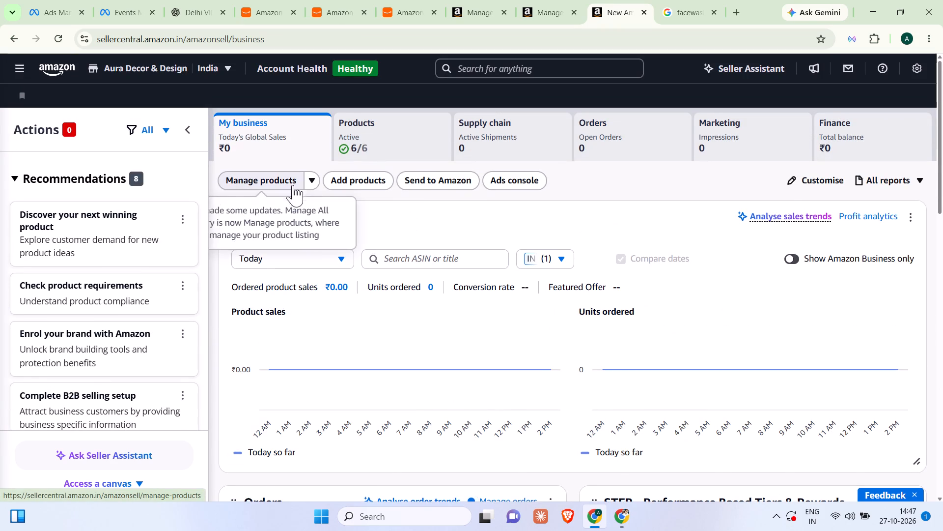
click(21, 73)
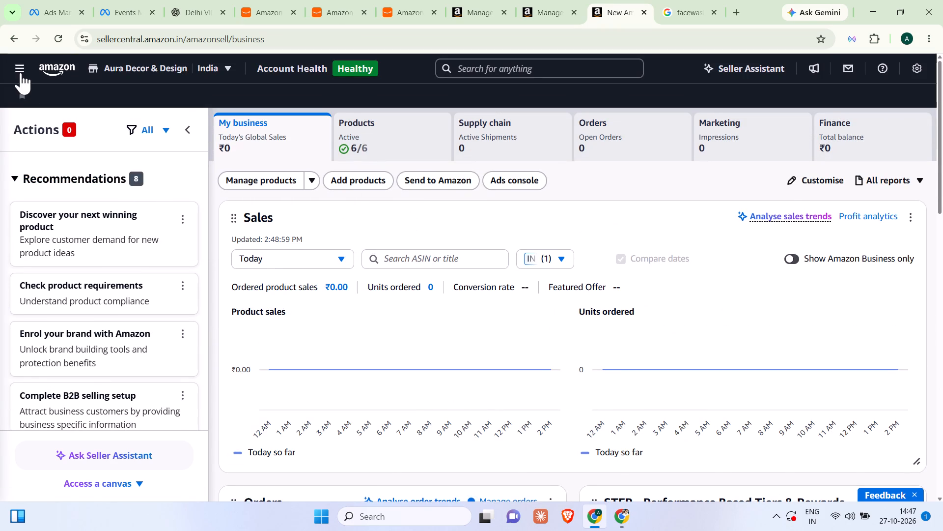
click(75, 193)
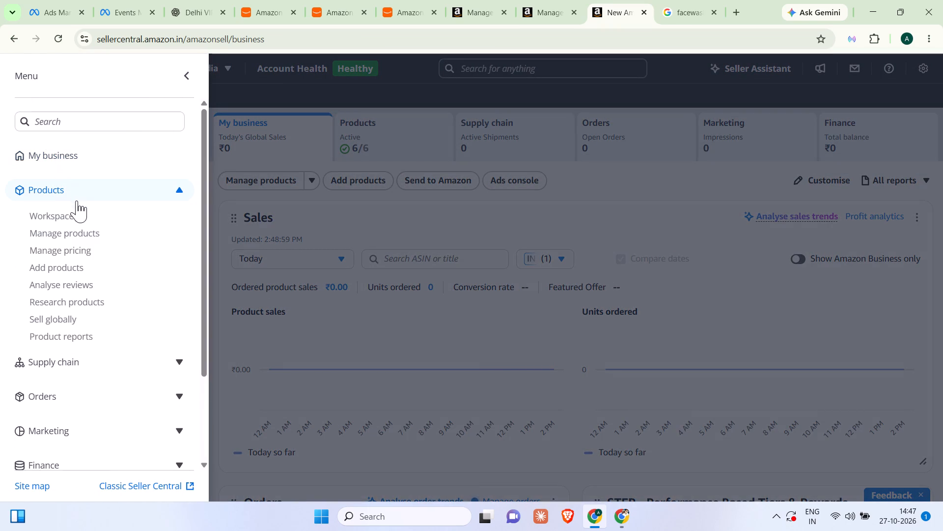
click(79, 230)
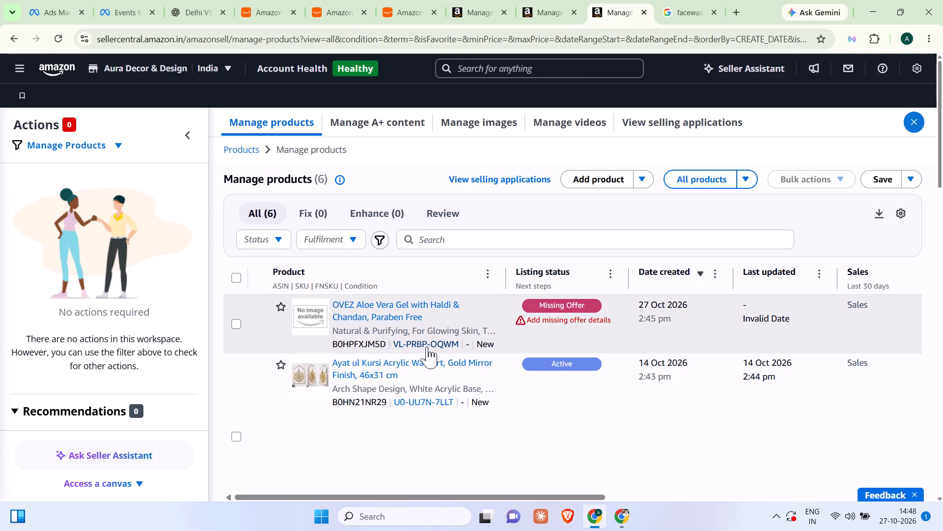
click(551, 317)
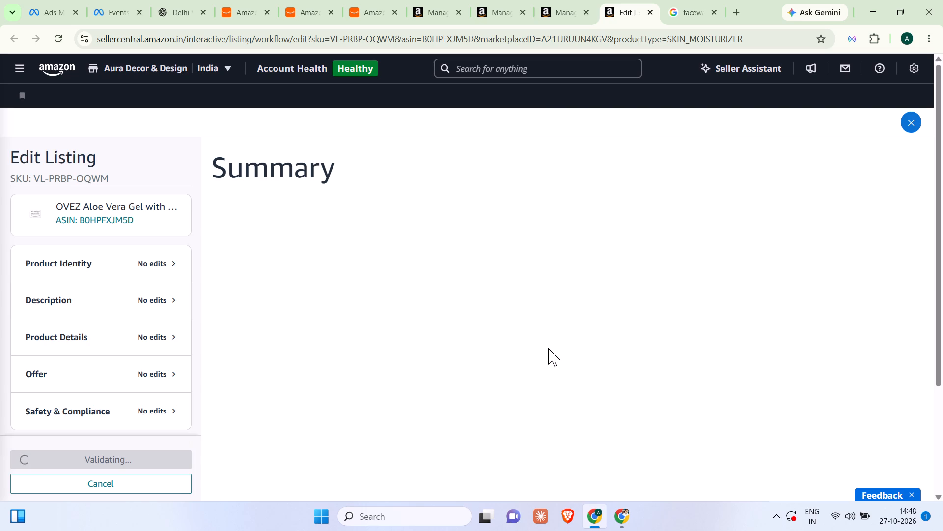
Review the listing quality suggestions and add all six to the form, covering item name, highlight, bullet points, special ingredients, active ingredients and ingredients.
scroll(517, 343, down, 1)
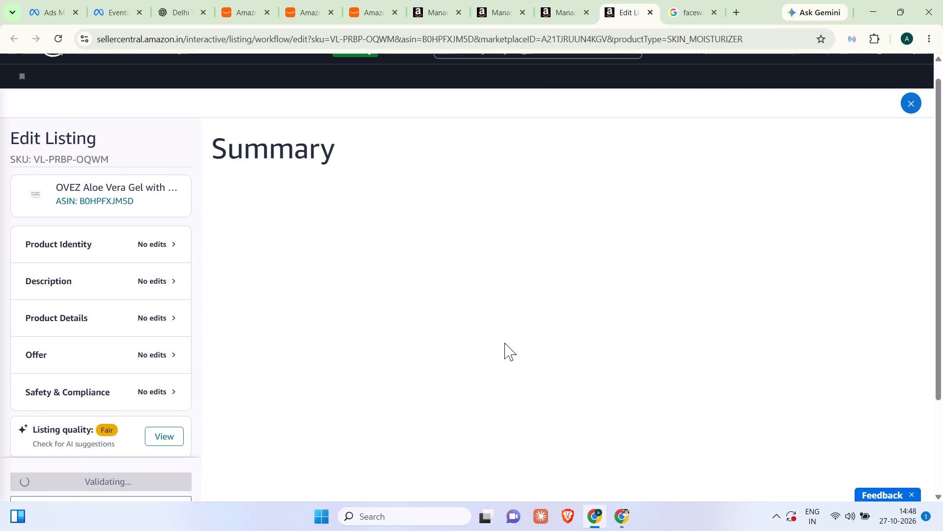
scroll(504, 343, down, 2)
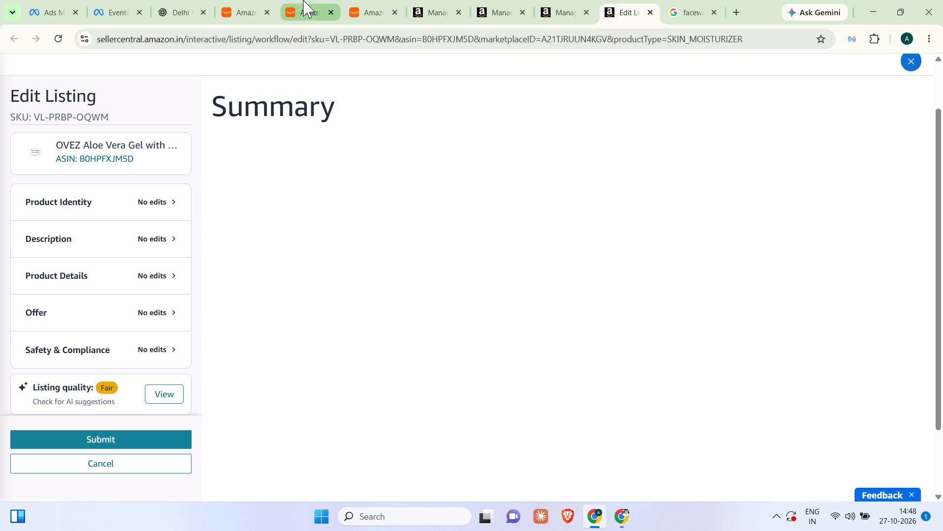
click(156, 390)
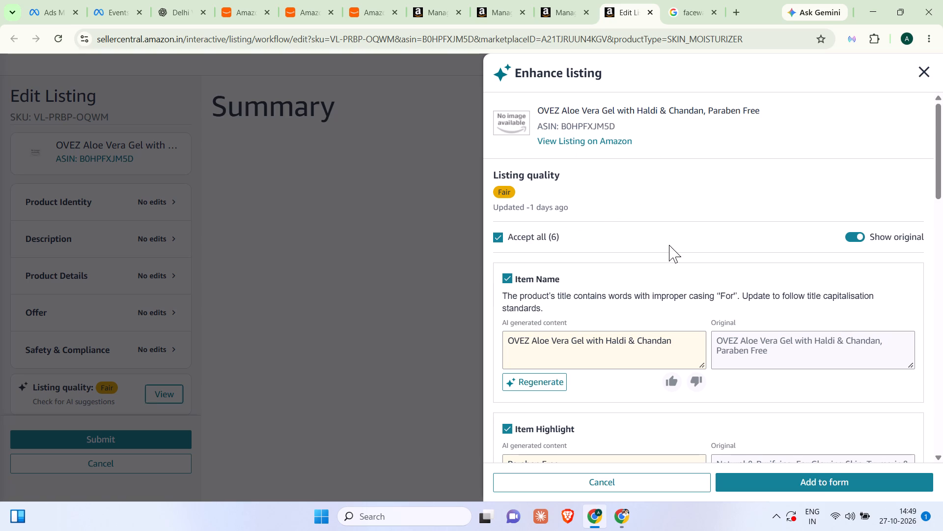
scroll(630, 276, down, 3)
scroll(581, 264, down, 6)
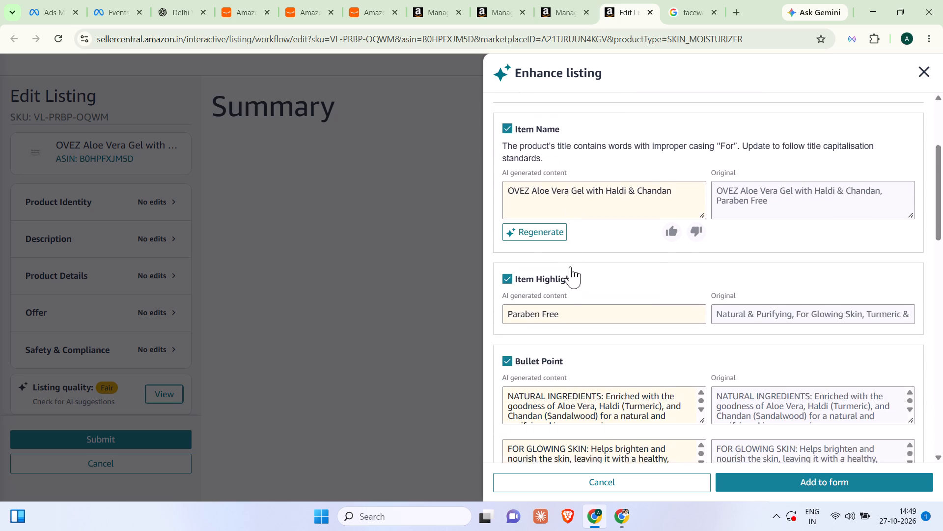
scroll(570, 271, down, 14)
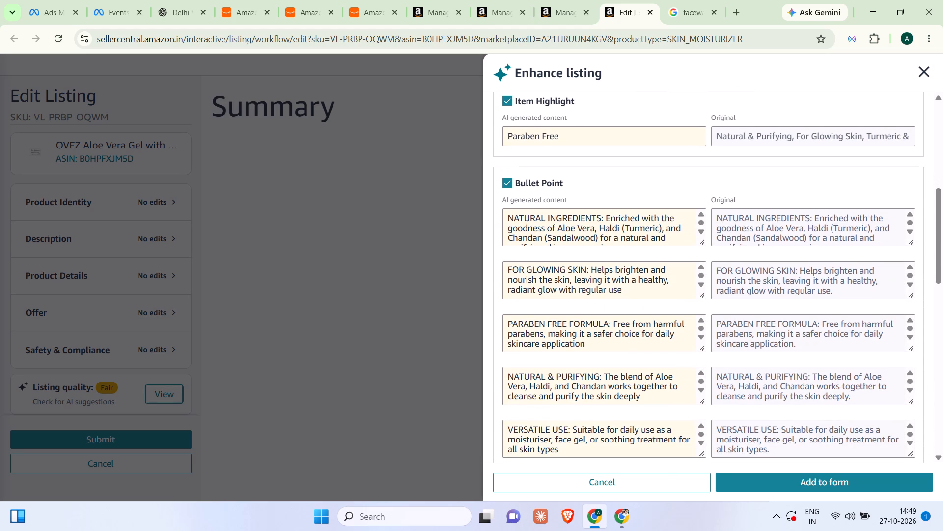
scroll(622, 266, down, 7)
scroll(782, 283, down, 12)
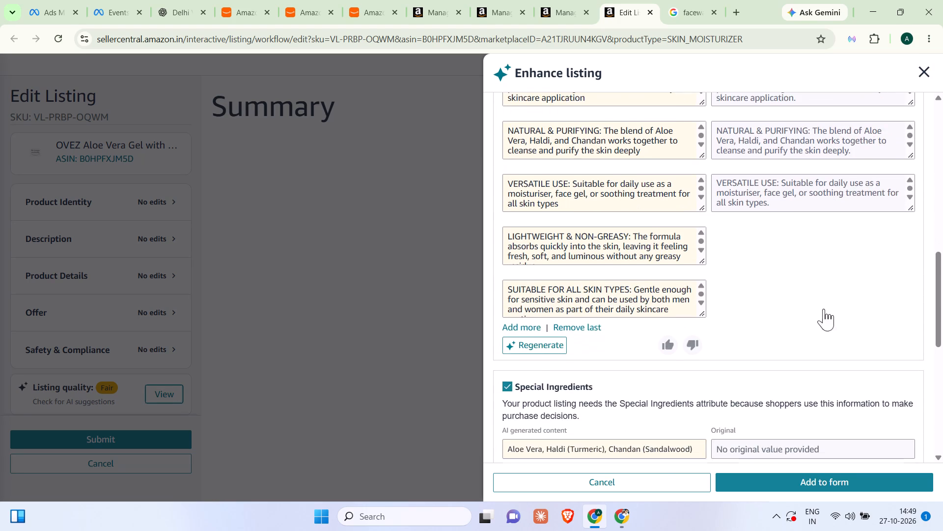
scroll(813, 352, down, 6)
scroll(811, 244, down, 4)
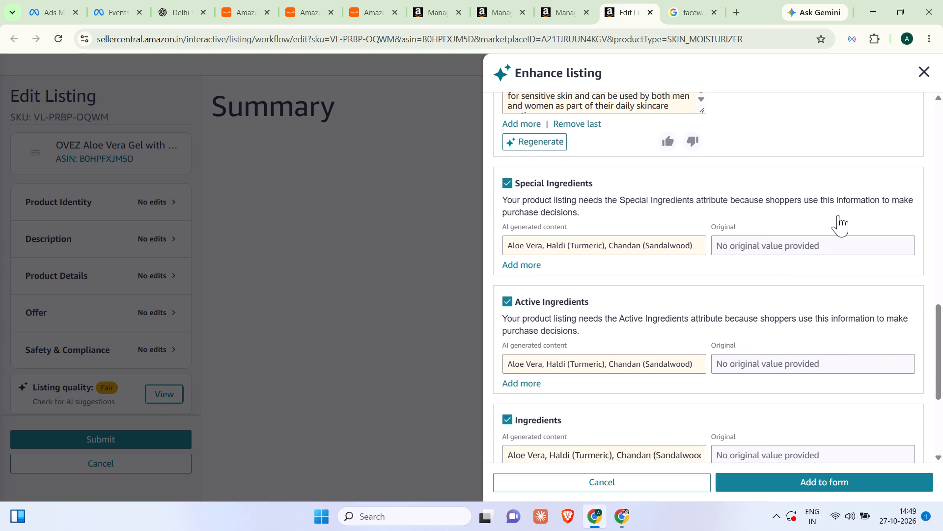
scroll(837, 230, down, 15)
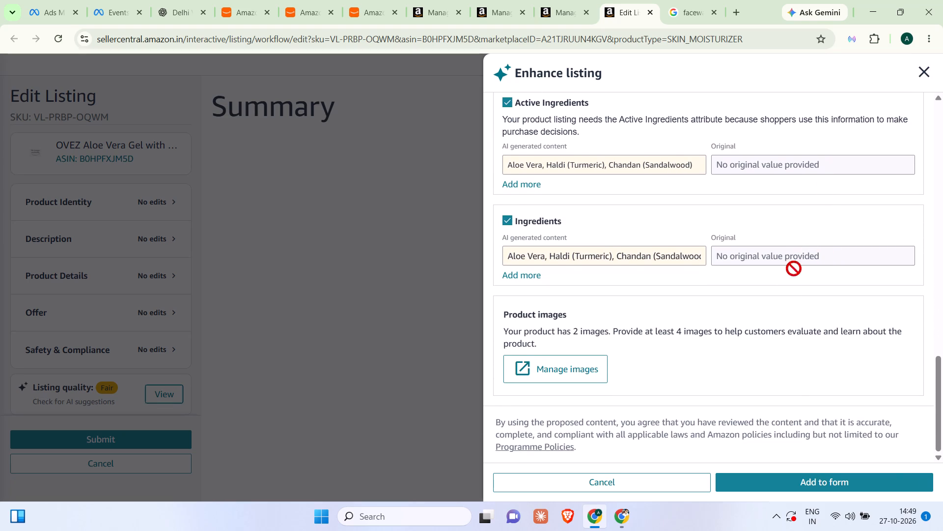
scroll(784, 276, down, 2)
click(805, 479)
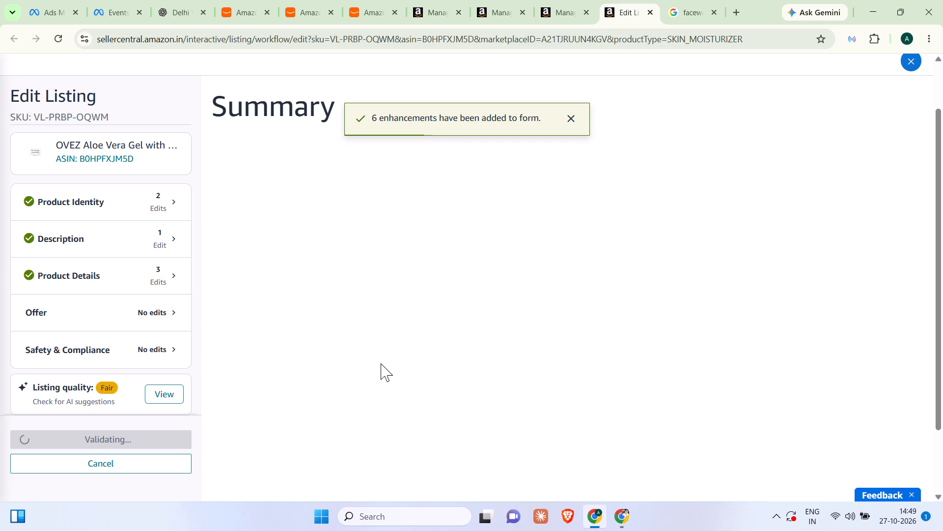
Review the listing's Offer section, checking quantity, prices, shipping template, item and package dimensions, package weight and item volume.
scroll(90, 345, up, 2)
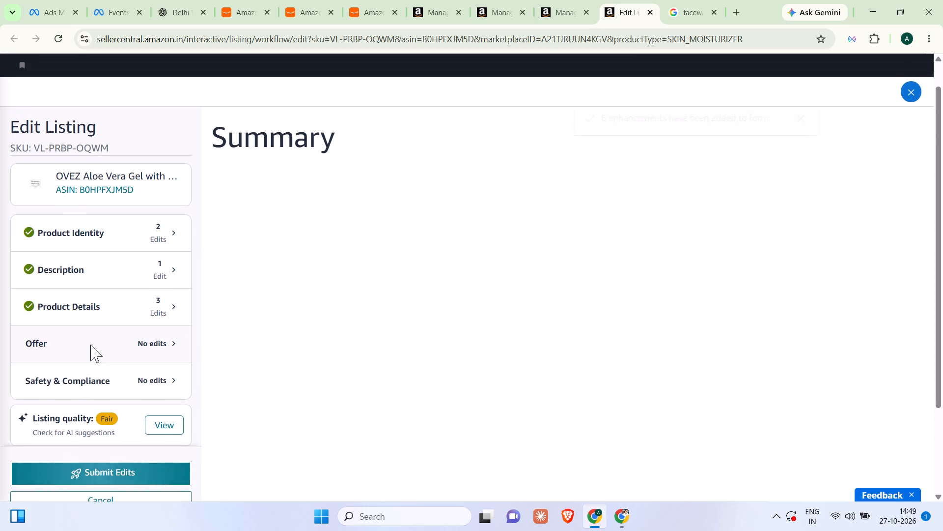
scroll(90, 345, up, 2)
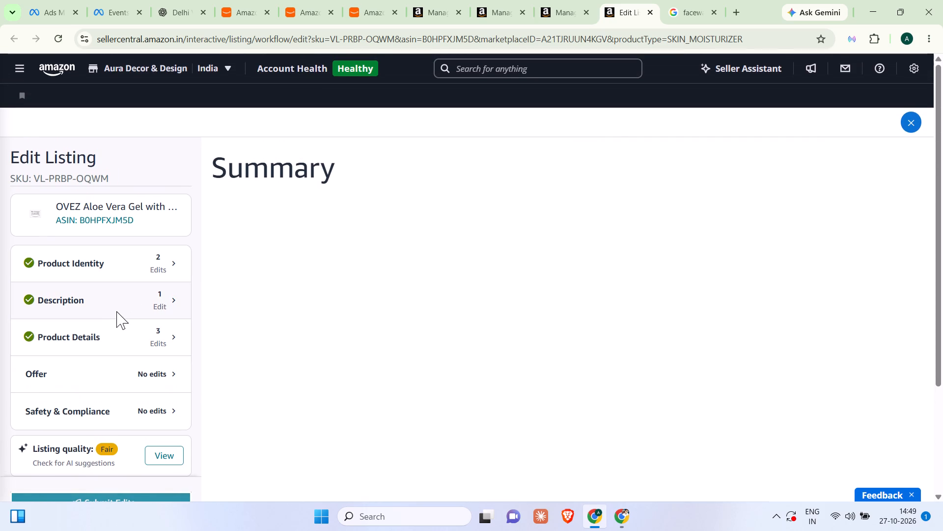
click(115, 371)
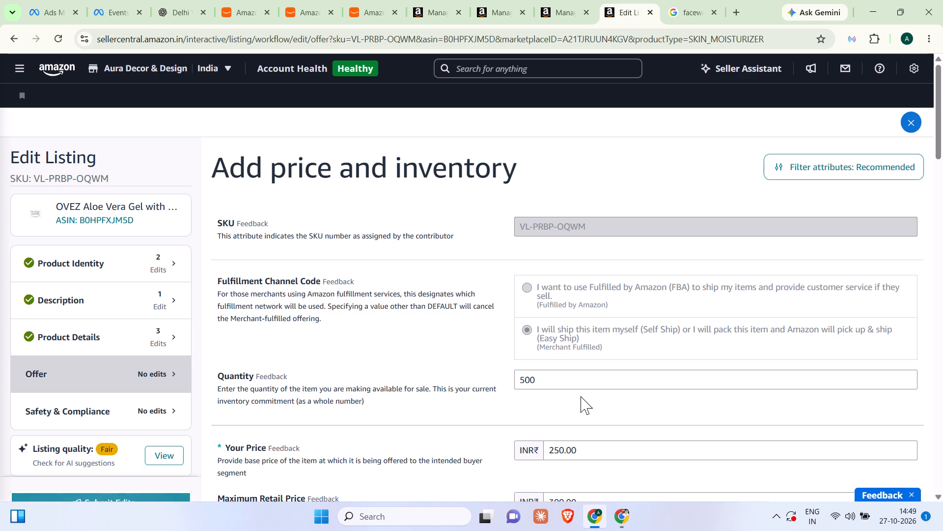
scroll(563, 406, down, 4)
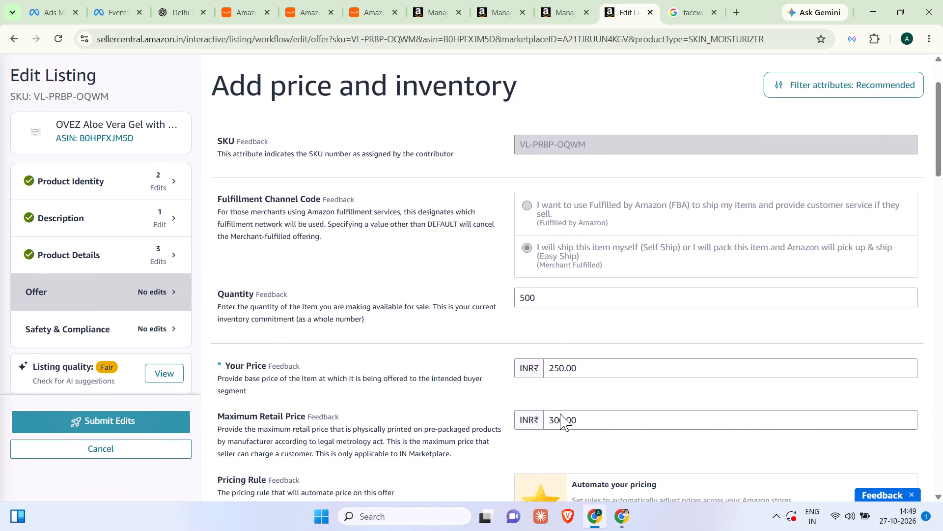
scroll(560, 413, down, 6)
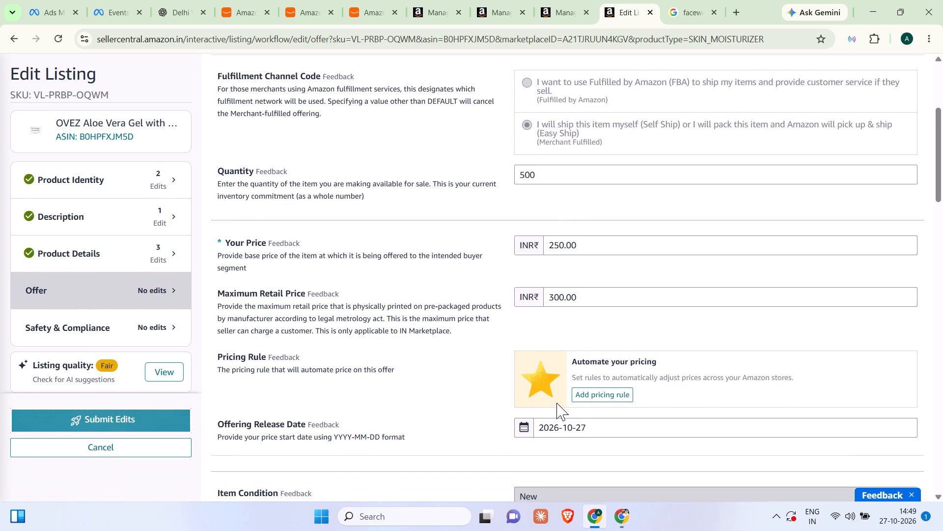
scroll(556, 403, down, 6)
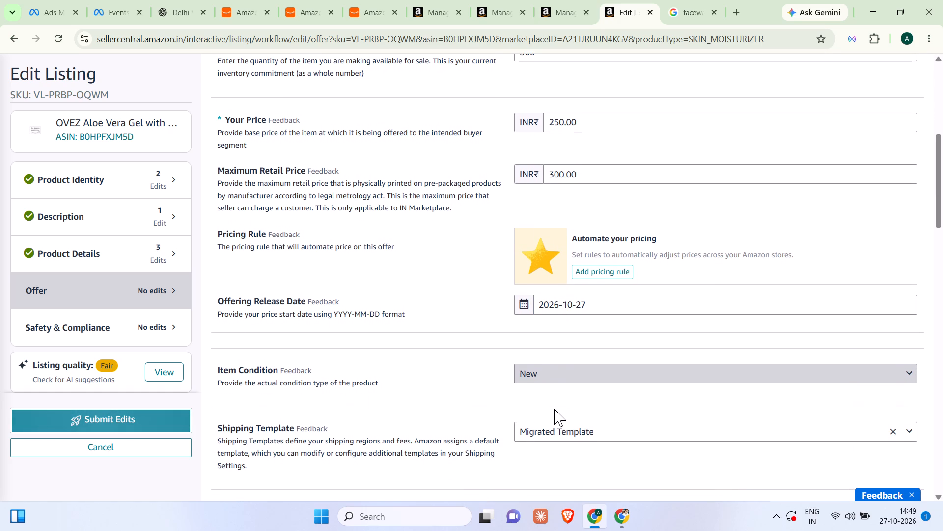
scroll(554, 409, down, 4)
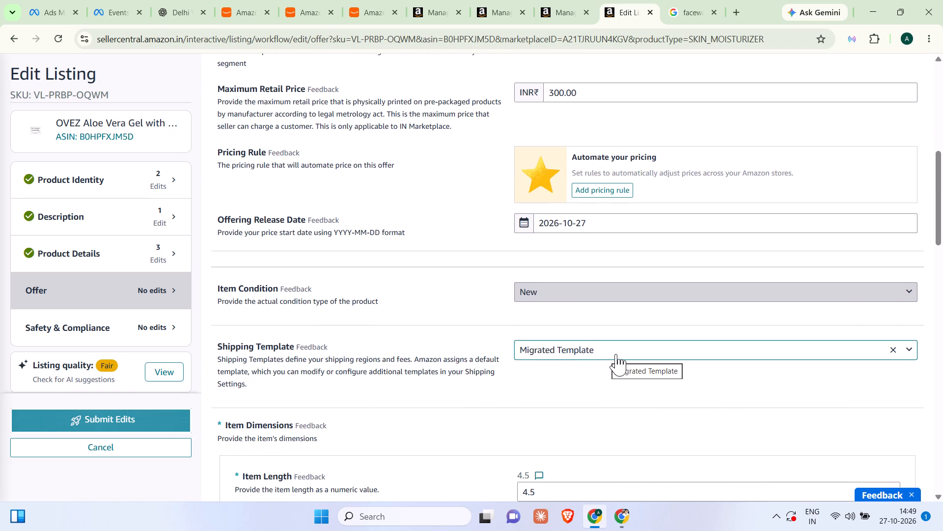
click(616, 354)
click(616, 354)
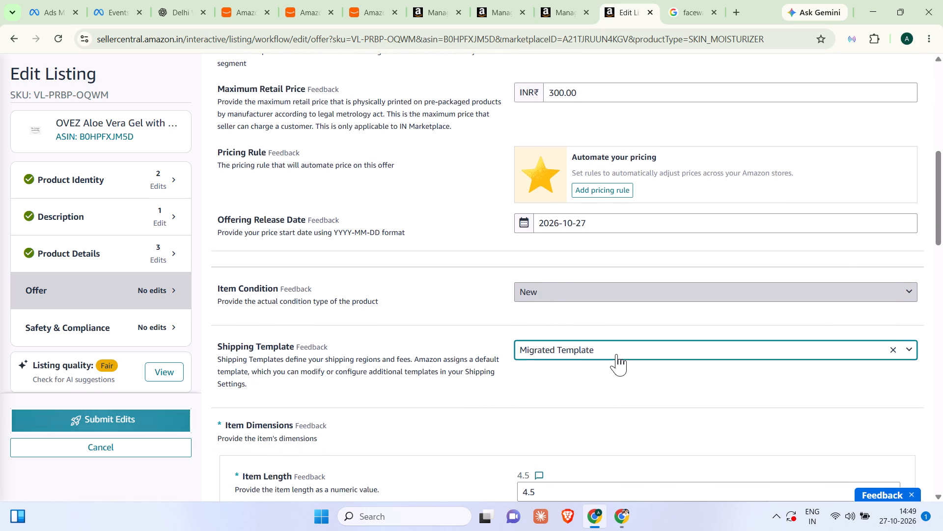
scroll(619, 387, down, 7)
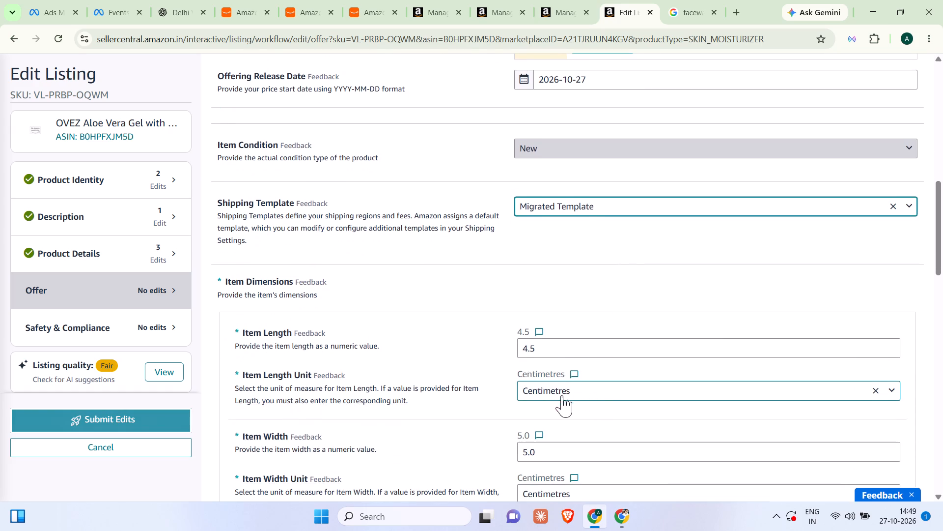
scroll(560, 397, down, 5)
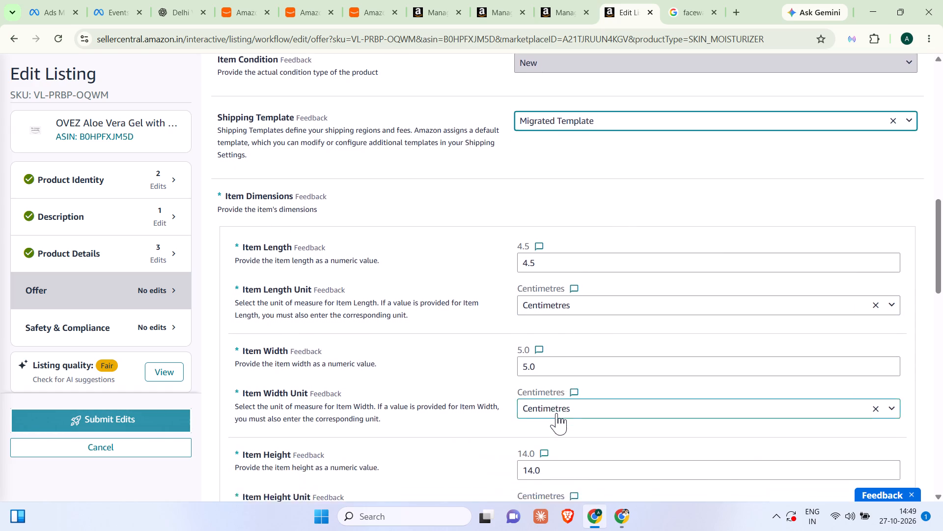
scroll(556, 413, down, 8)
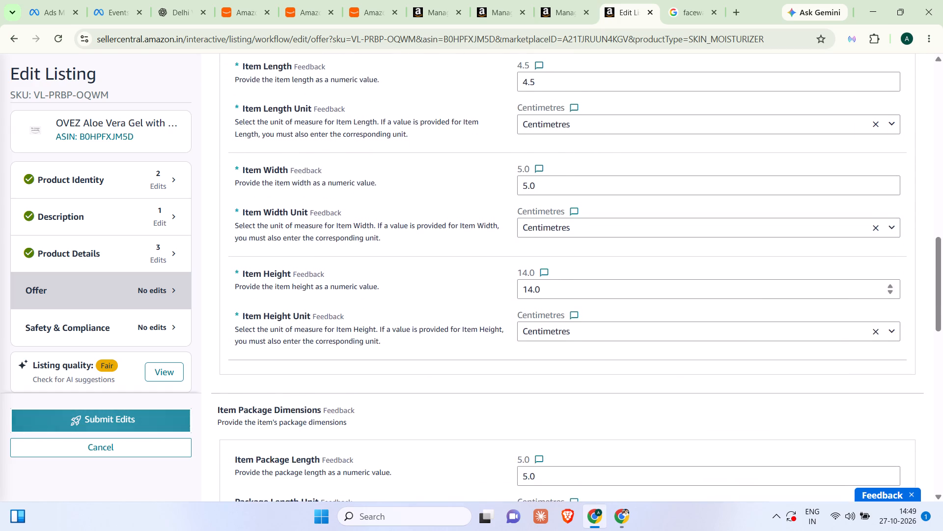
scroll(556, 413, down, 15)
scroll(555, 420, down, 8)
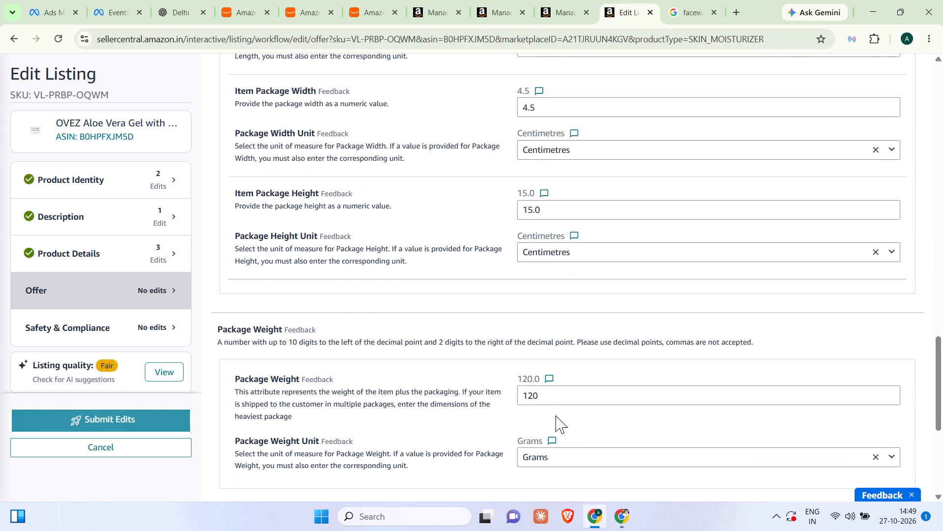
scroll(557, 415, down, 18)
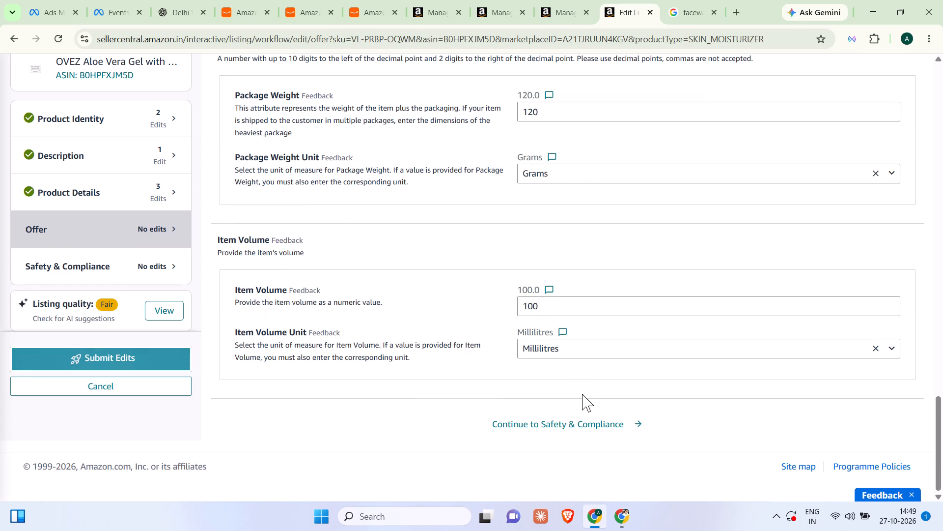
Check the Safety & Compliance details of the aloe vera gel listing and submit the listing edits.
click(574, 422)
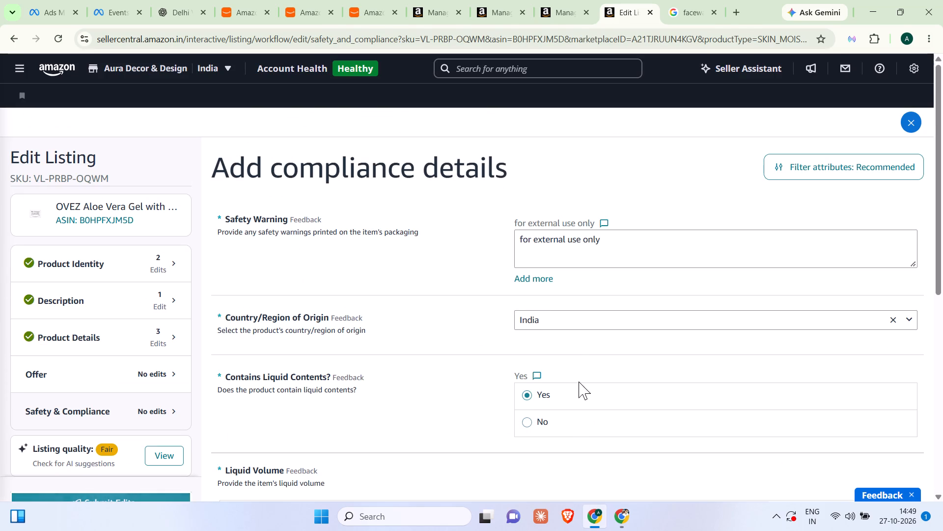
scroll(573, 352, down, 14)
scroll(561, 359, down, 8)
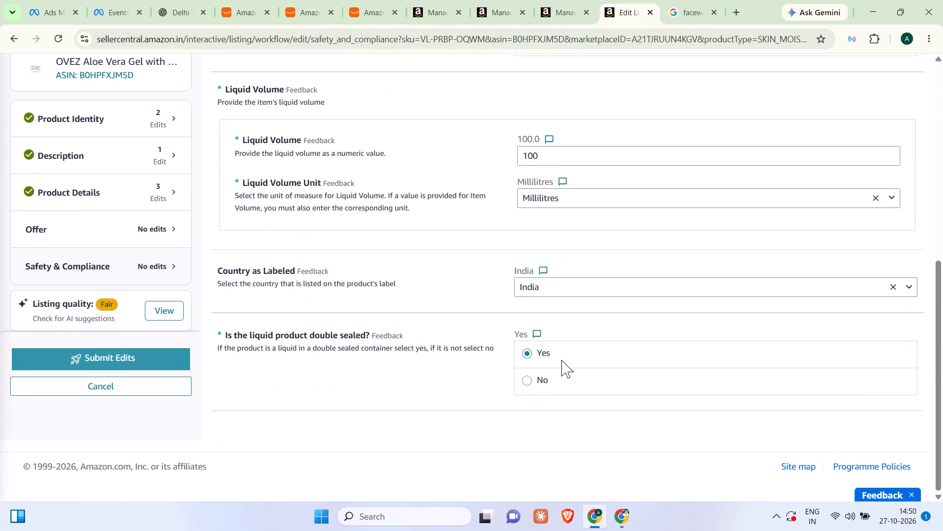
scroll(561, 360, down, 4)
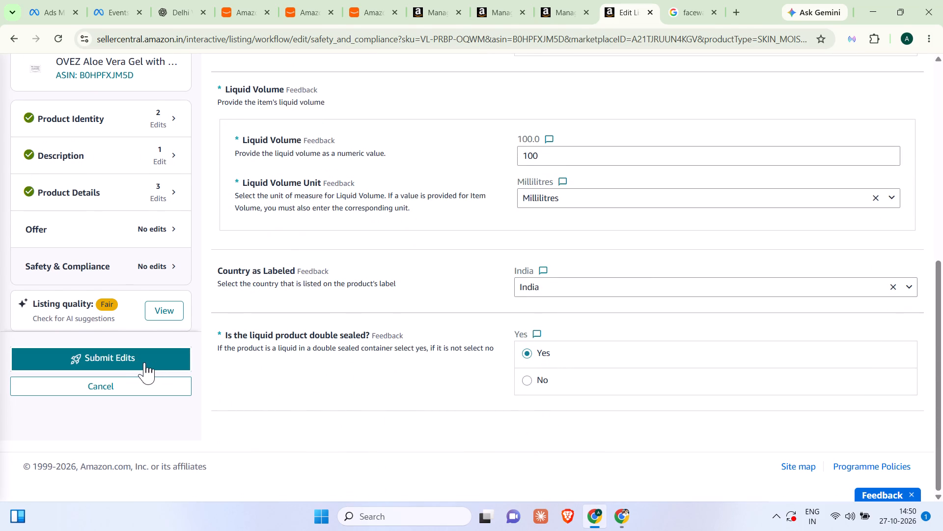
click(144, 362)
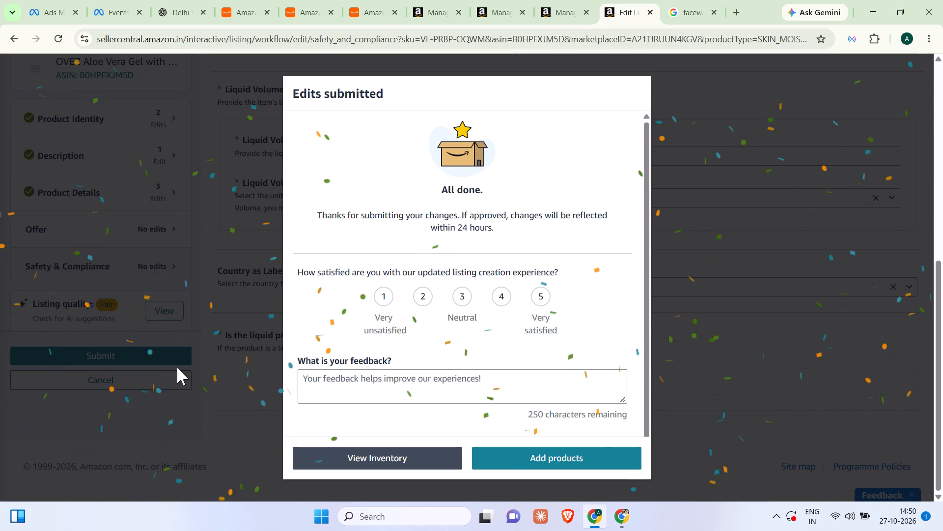
Return to the inventory and save a business price of INR 200 for the OVEZ Aloe Vera Gel, with quantity discounts set to Fixed Price.
click(408, 465)
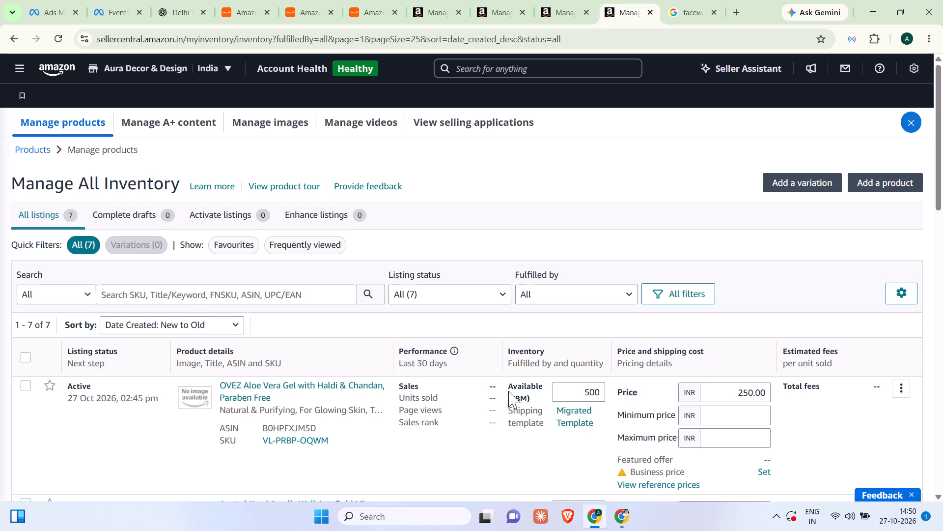
scroll(783, 464, down, 3)
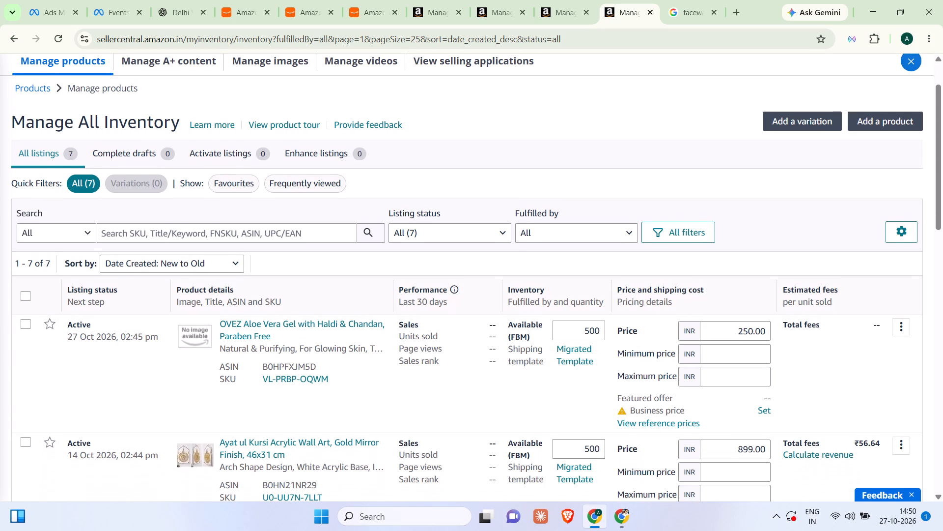
click(765, 415)
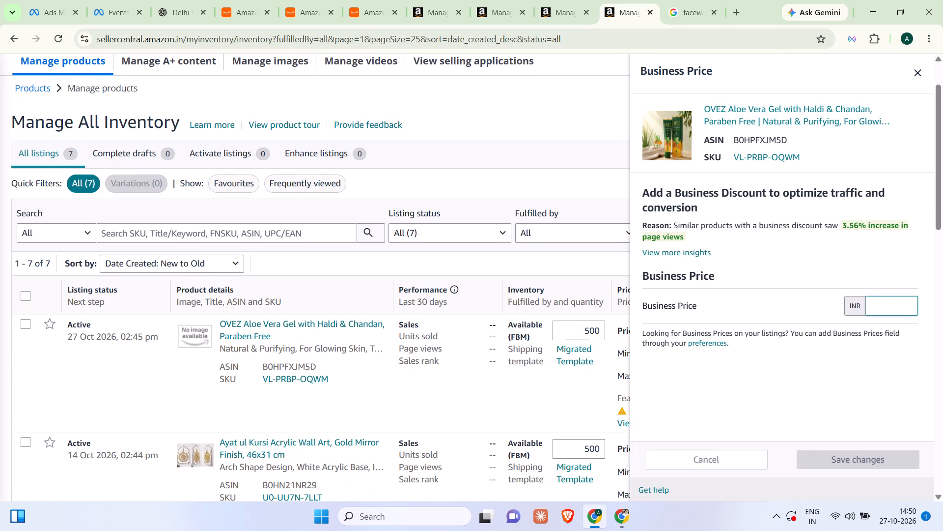
click(884, 301)
text(100)
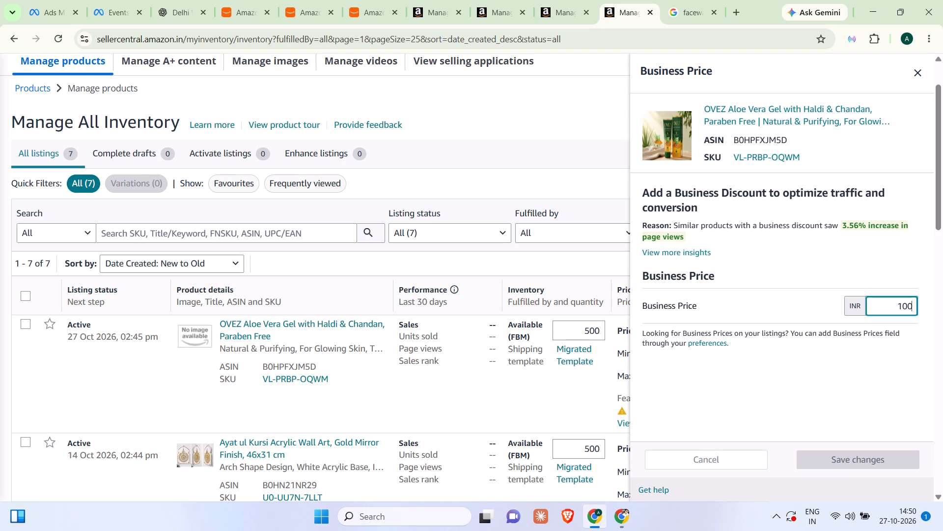
key(BackSpace)
key(BackSpace)
key(BackSpace)
text(200)
click(785, 355)
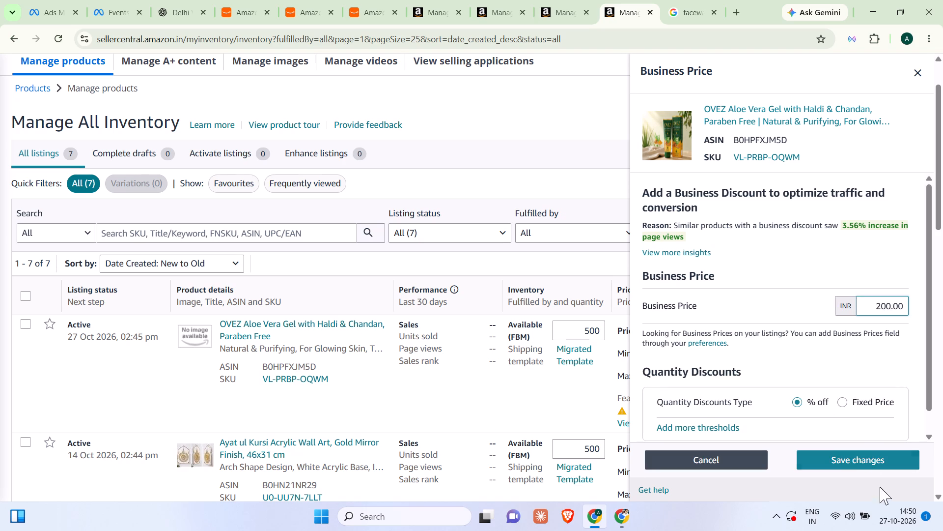
click(833, 392)
click(843, 404)
click(853, 460)
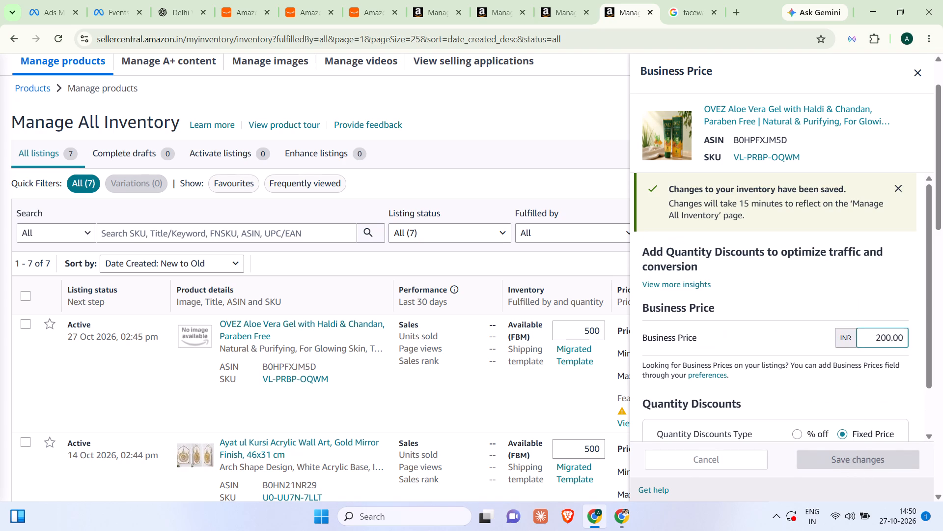
Open the OVEZ Aloe Vera Gel's Amazon.in product page, look through its linked returns policy and close the policy page.
click(734, 119)
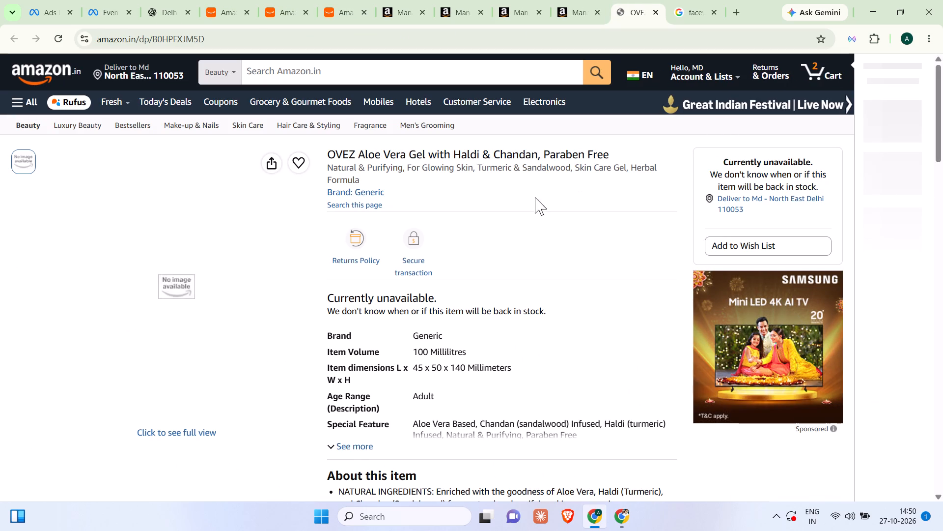
click(356, 242)
scroll(390, 308, down, 2)
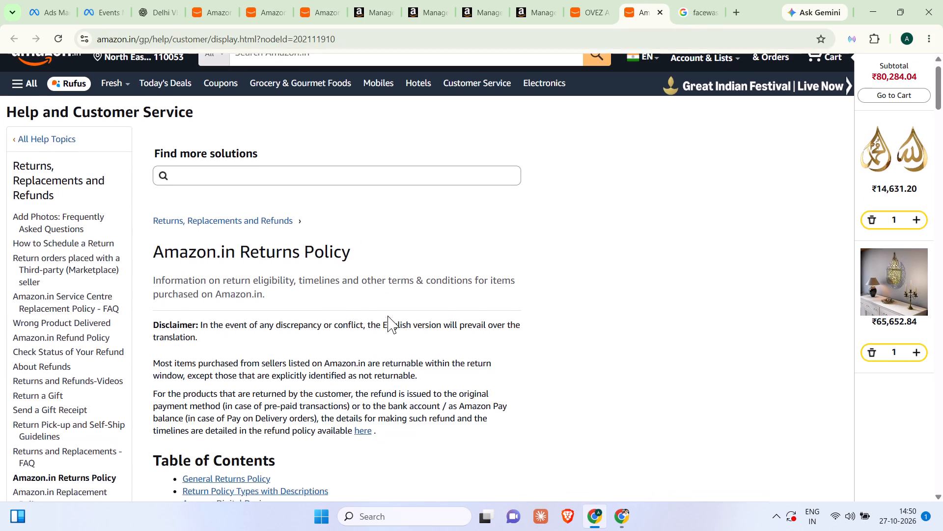
scroll(388, 316, down, 2)
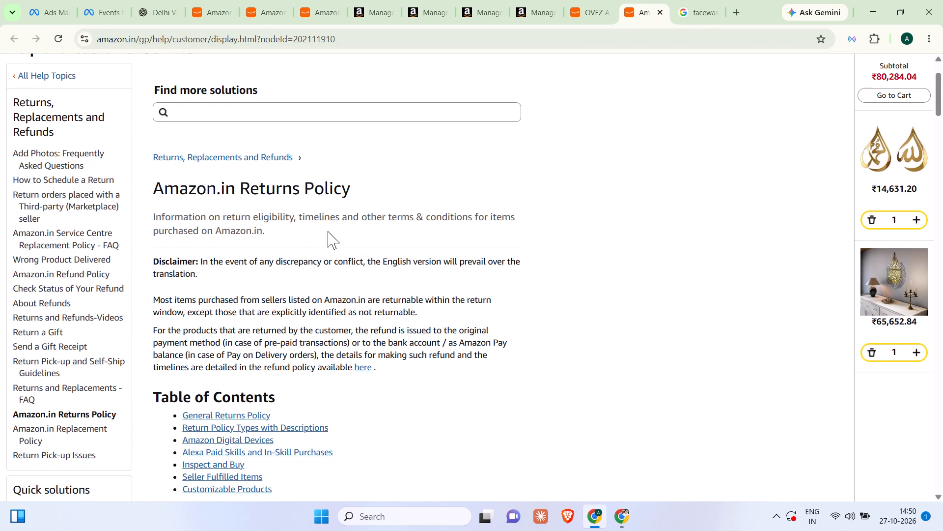
scroll(383, 357, down, 4)
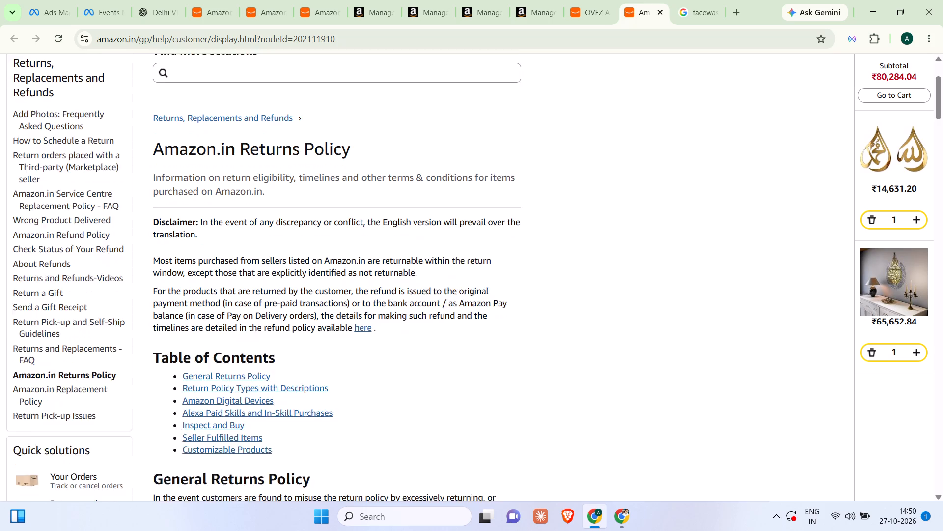
scroll(398, 325, up, 6)
click(657, 15)
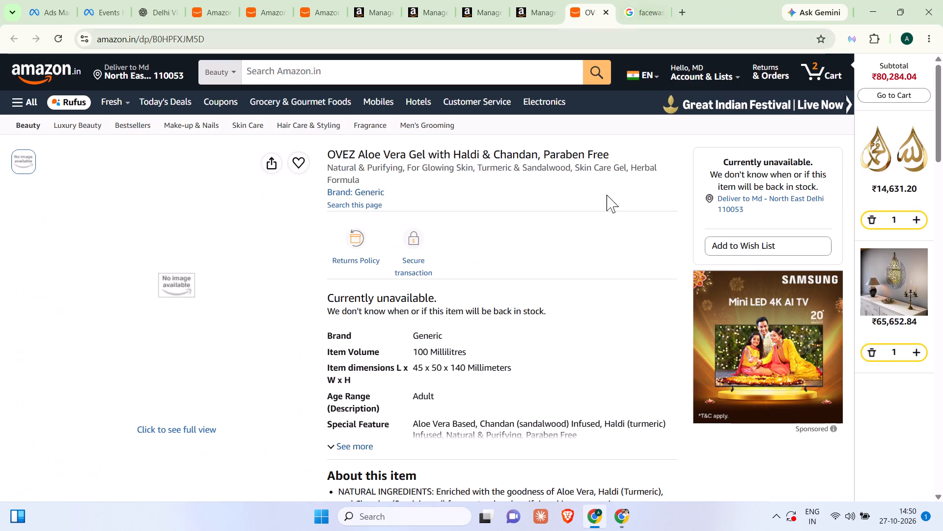
Examine the gel's product page, including its details, bullet points and full-view image, and close the image view.
scroll(490, 360, down, 8)
scroll(448, 333, down, 13)
scroll(454, 332, down, 8)
scroll(458, 340, up, 20)
scroll(458, 340, up, 3)
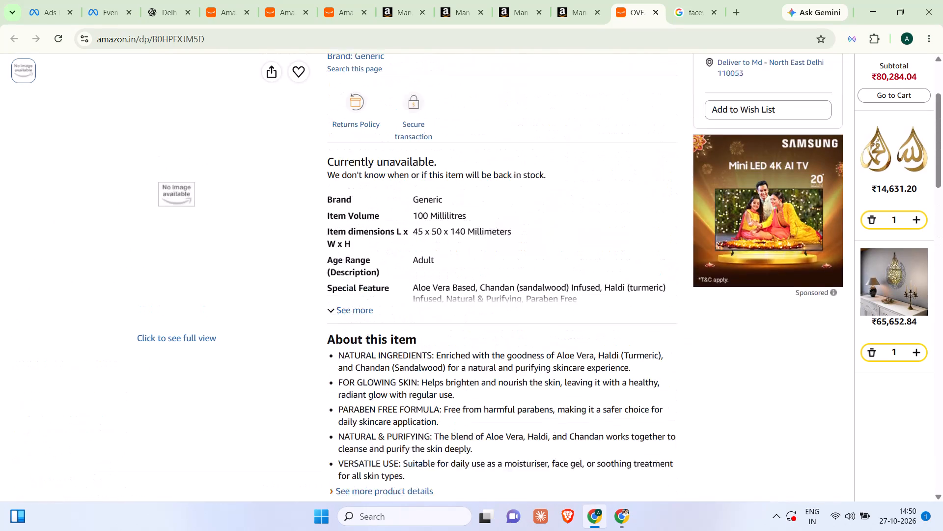
scroll(456, 336, up, 9)
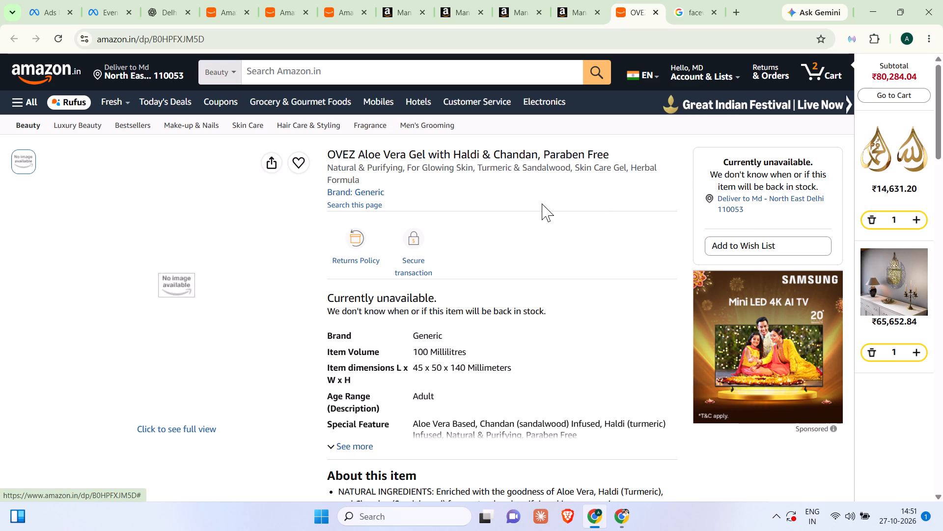
triple_click(146, 282)
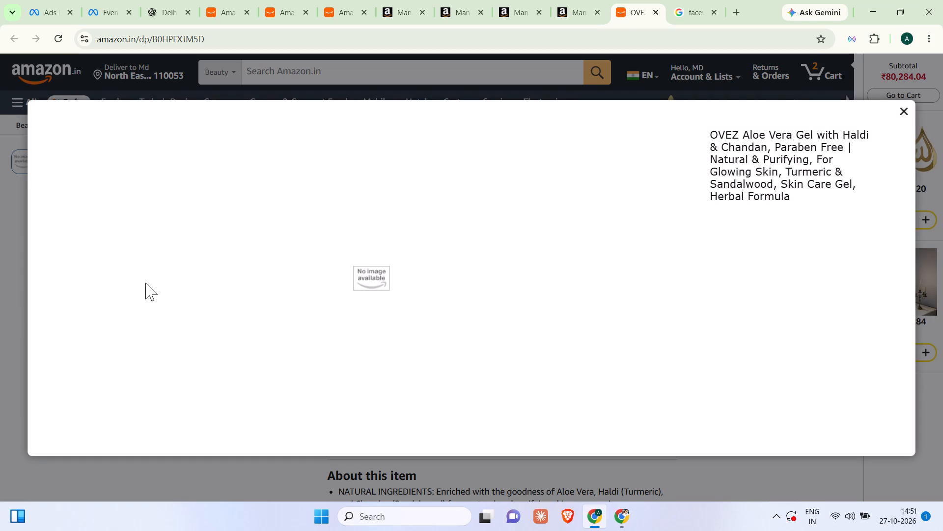
click(906, 114)
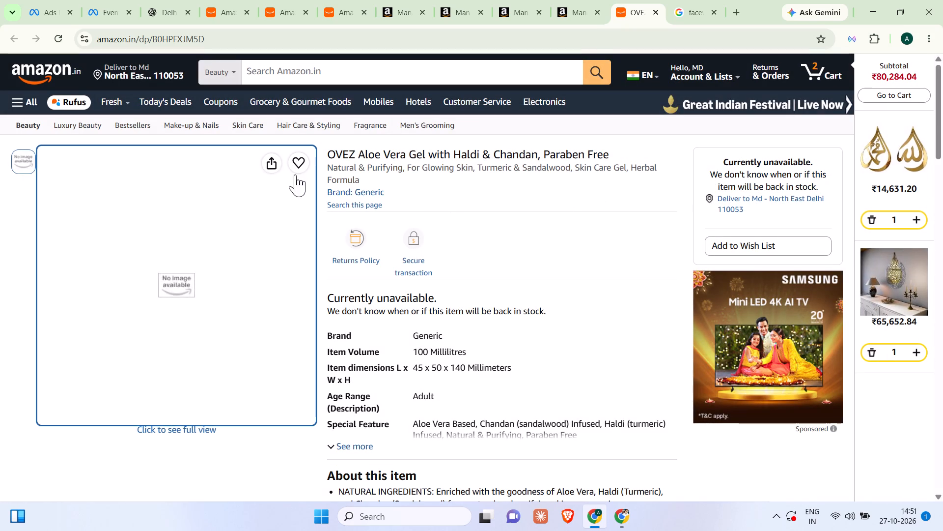
Check the share options and the page-search section of the gel's product page, look back over its details and close the page.
click(278, 167)
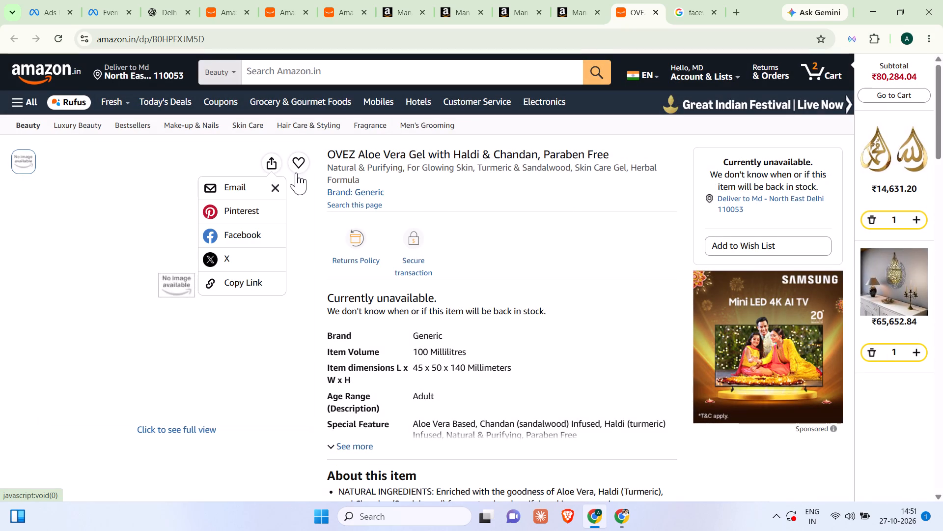
click(434, 176)
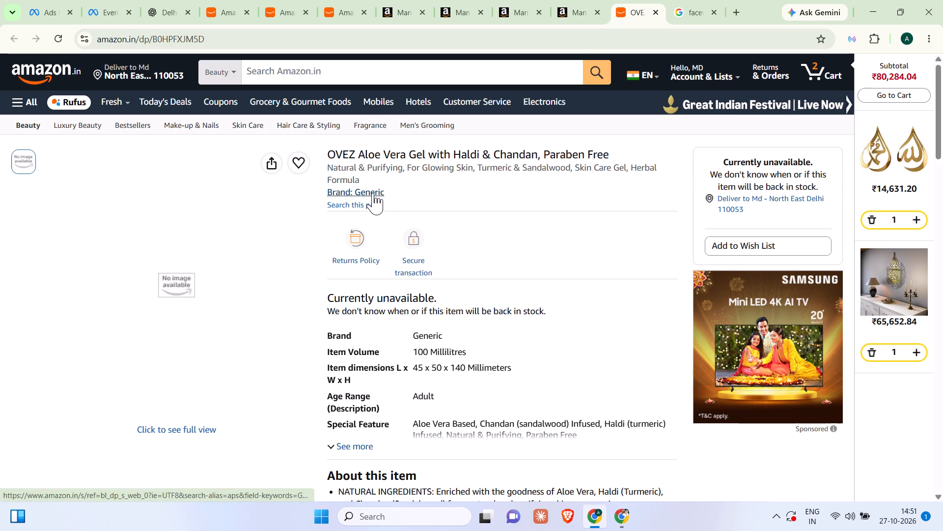
click(359, 206)
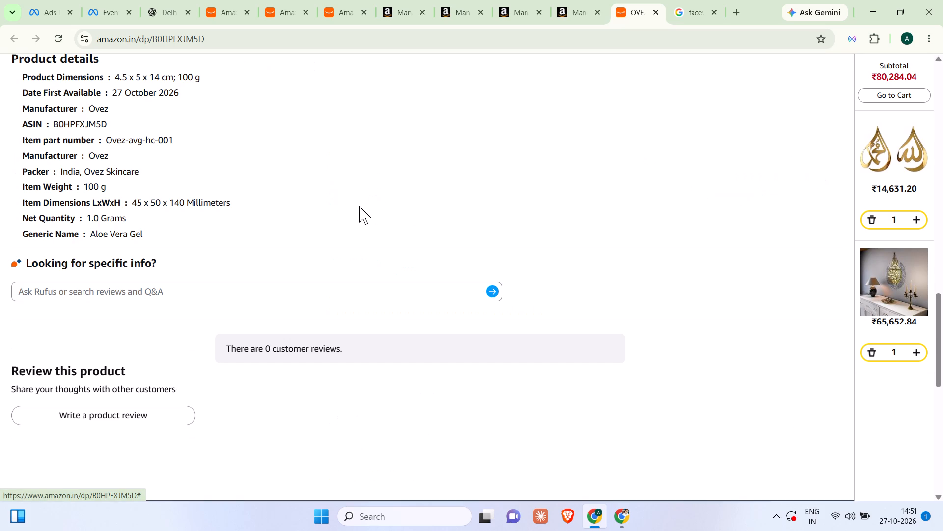
scroll(358, 205, up, 18)
scroll(358, 205, up, 4)
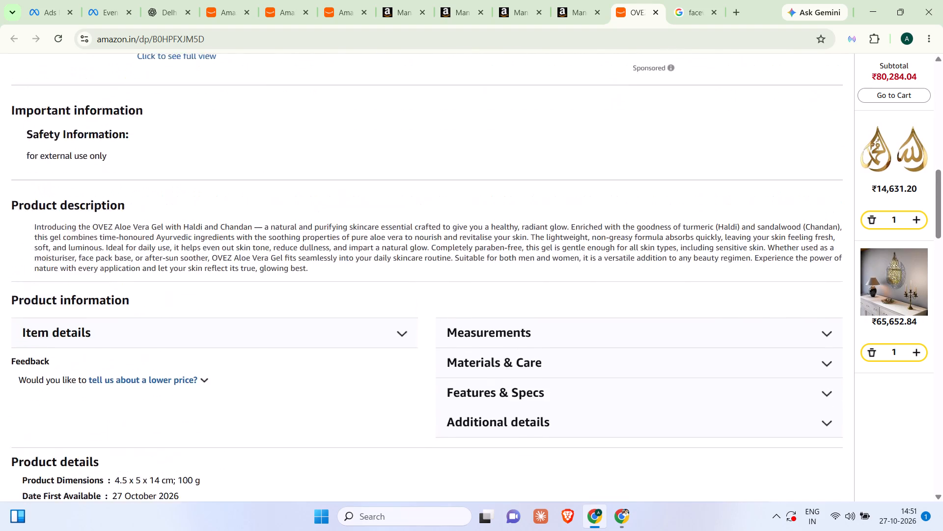
scroll(358, 205, up, 20)
scroll(358, 205, up, 11)
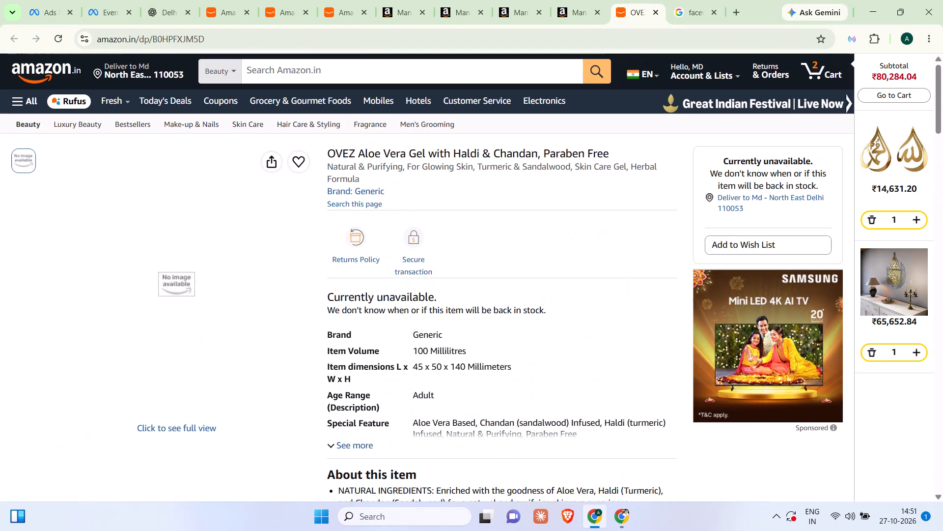
scroll(359, 193, up, 1)
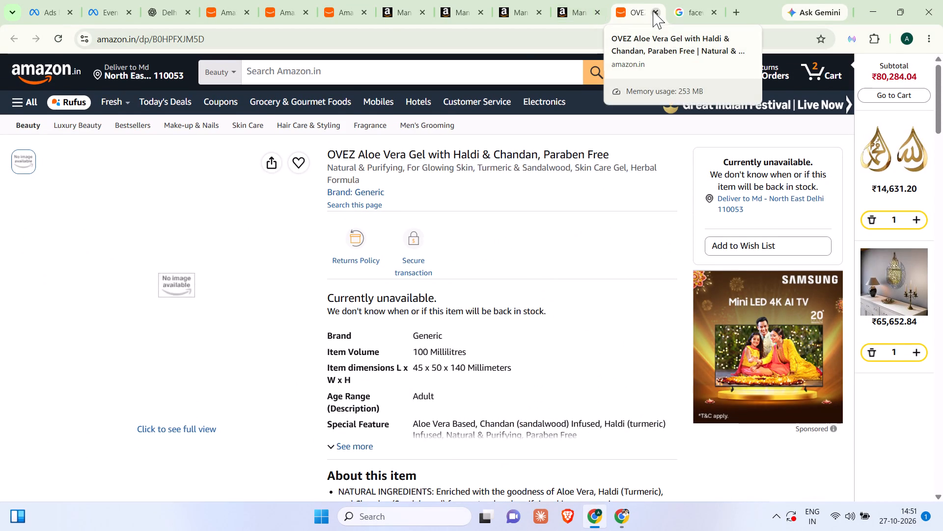
click(653, 11)
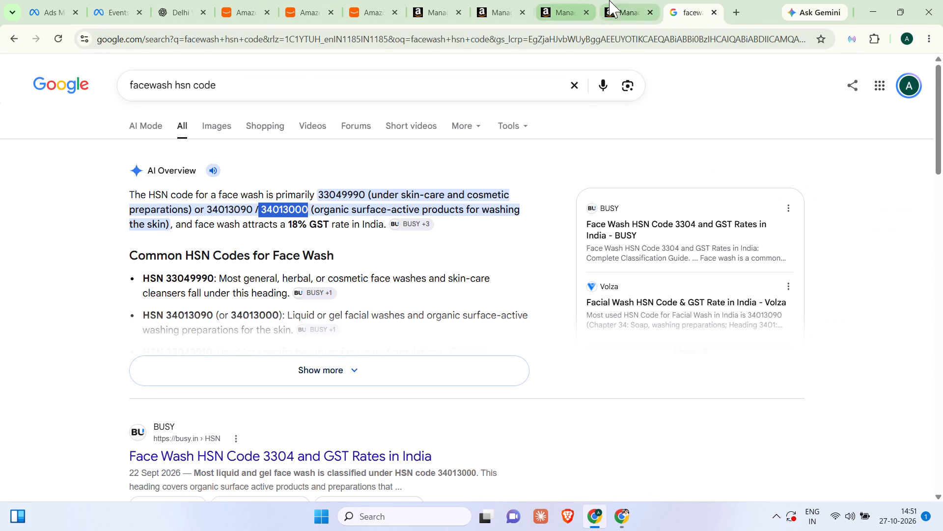
Return to the Manage All Inventory page in Seller Central and reload it.
click(622, 0)
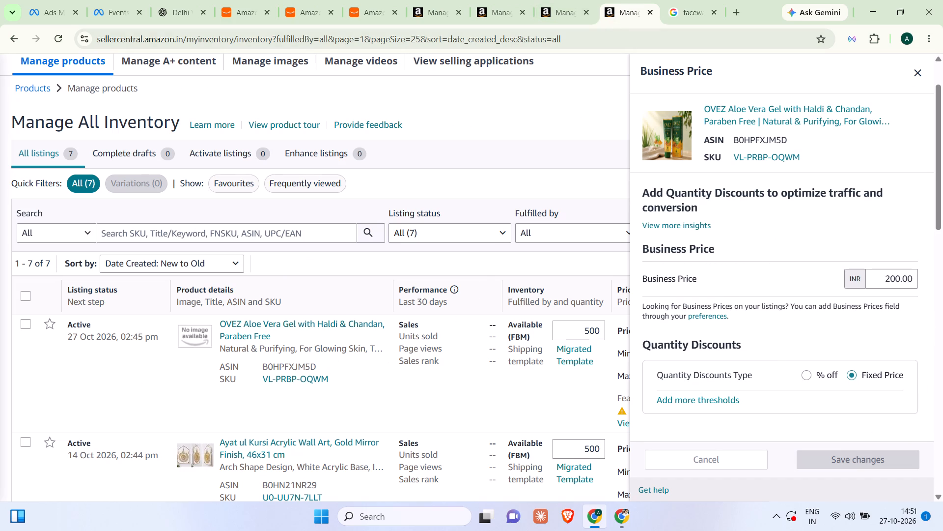
triple_click(186, 336)
click(186, 336)
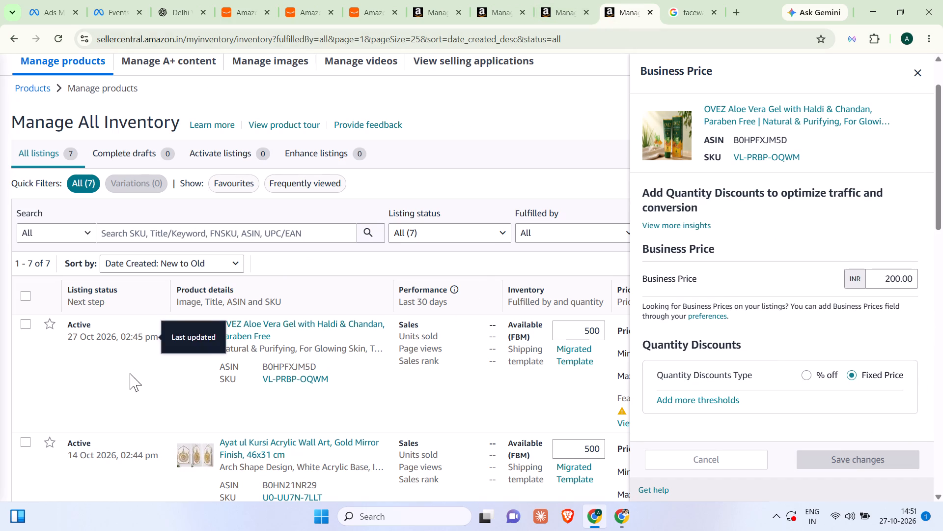
scroll(599, 407, down, 2)
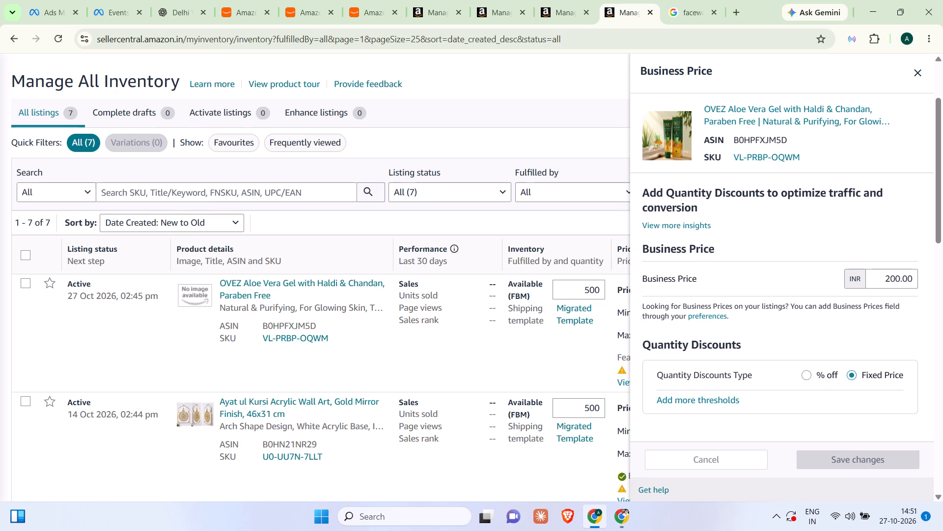
click(55, 35)
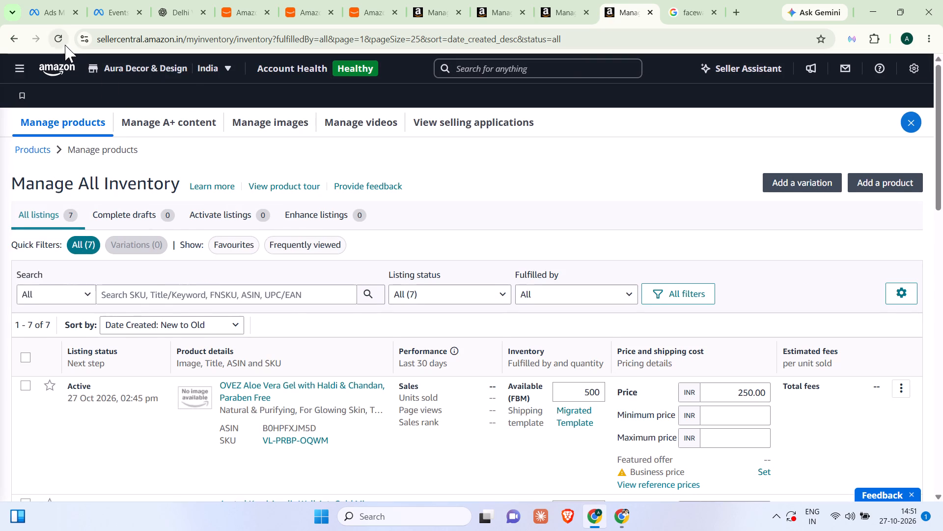
Review all listings in the inventory, comparing status, stock, prices, business prices and fees of the aloe vera gel with the other products.
scroll(296, 303, down, 12)
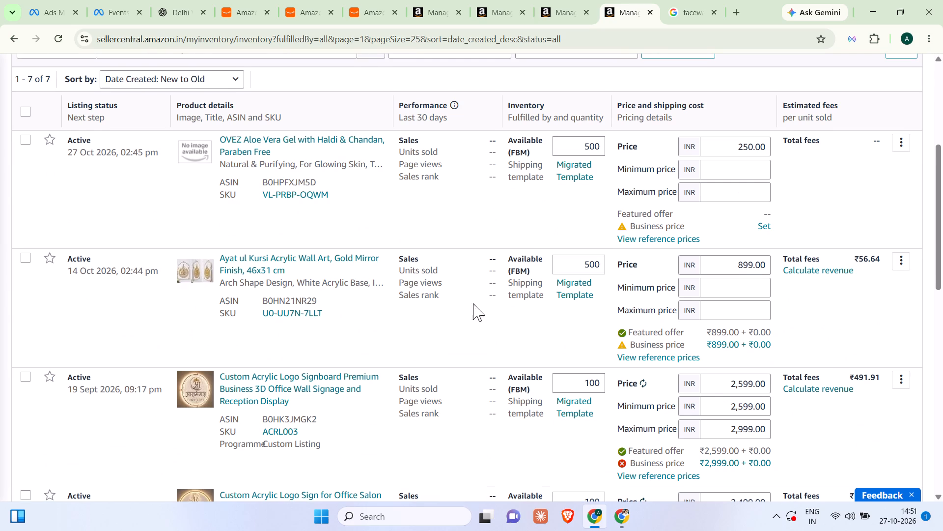
scroll(491, 295, up, 4)
scroll(649, 327, down, 4)
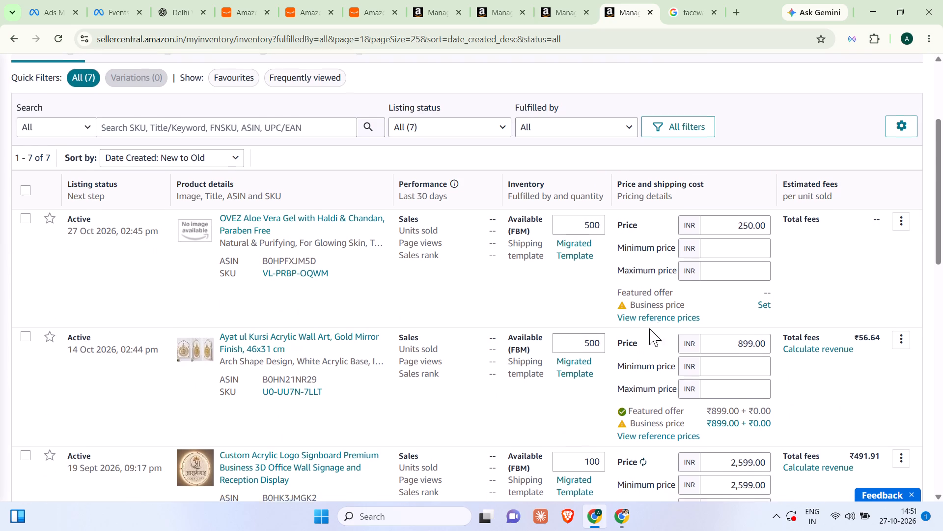
scroll(649, 328, down, 2)
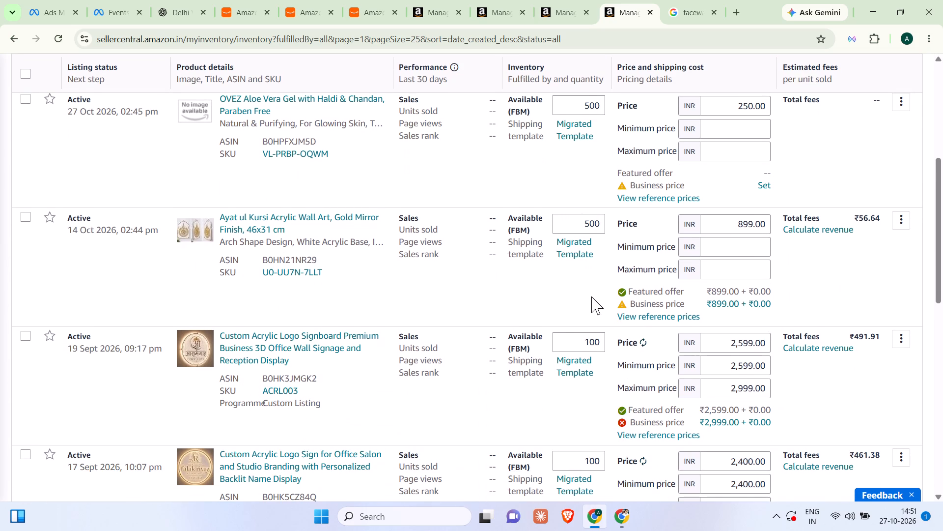
scroll(589, 294, up, 6)
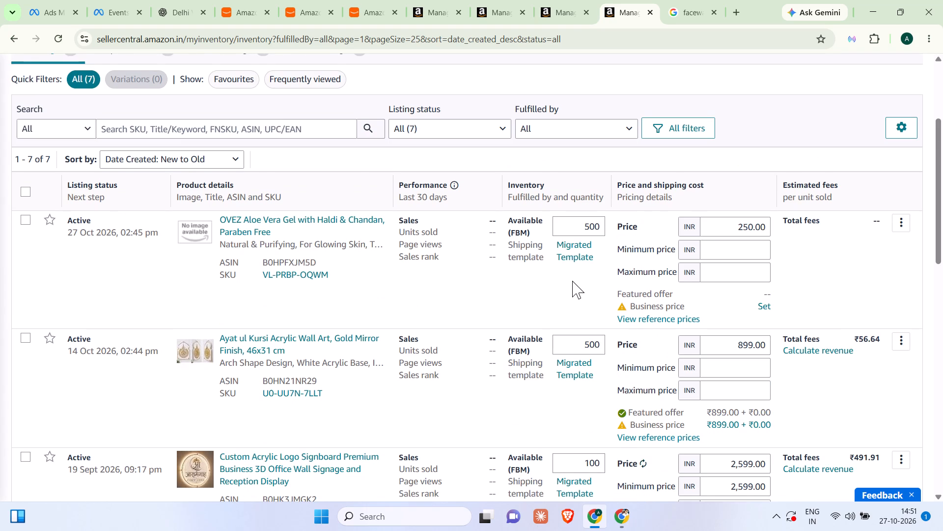
scroll(574, 321, down, 4)
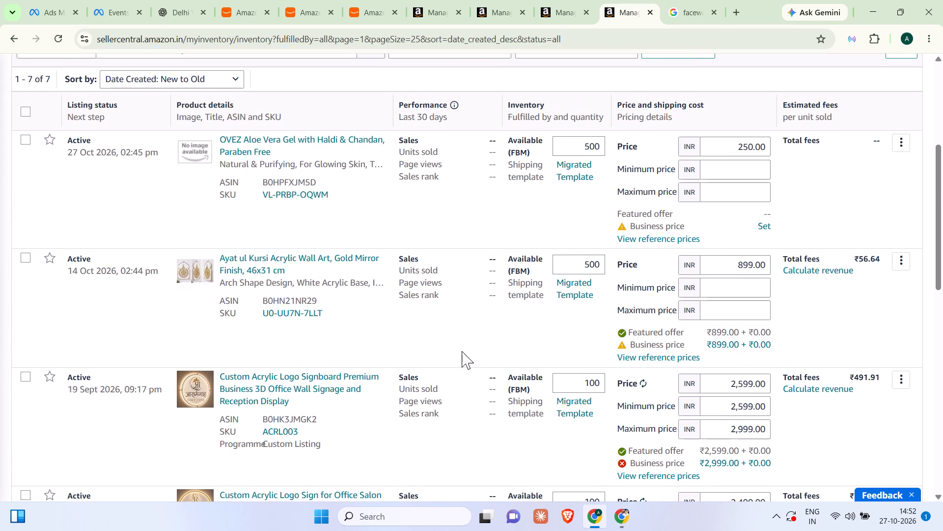
scroll(431, 365, down, 5)
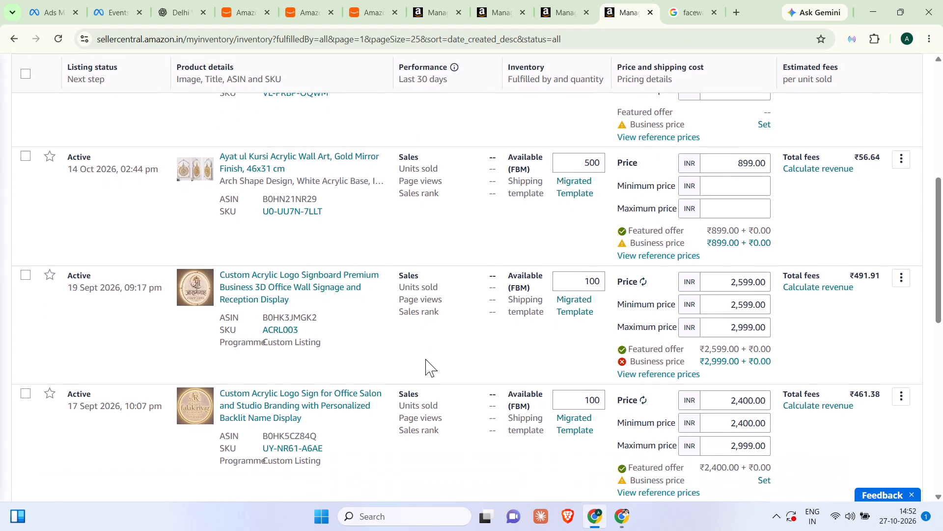
scroll(425, 359, down, 5)
scroll(425, 359, up, 10)
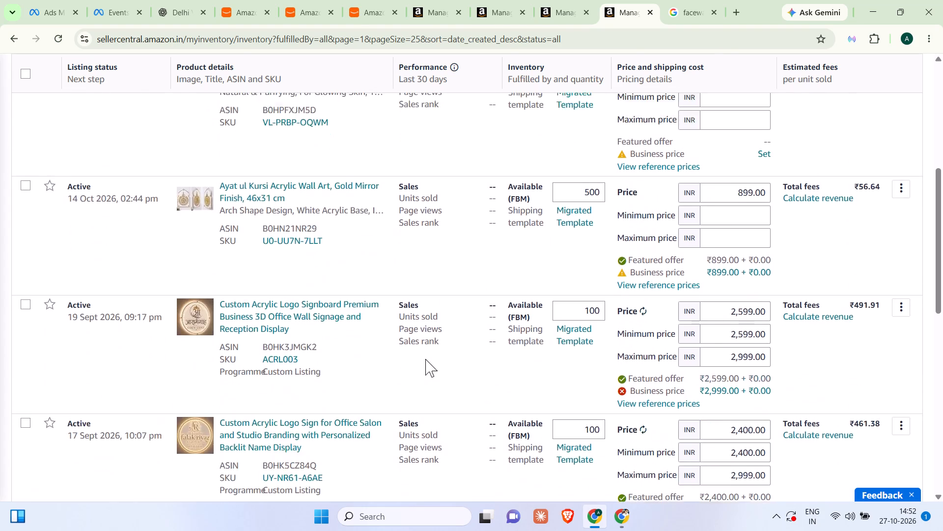
scroll(425, 359, up, 8)
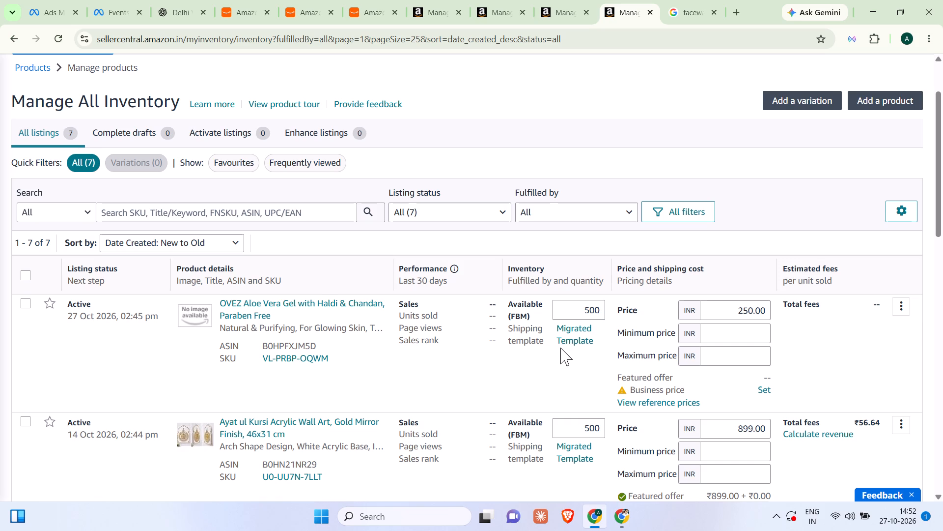
scroll(559, 350, down, 8)
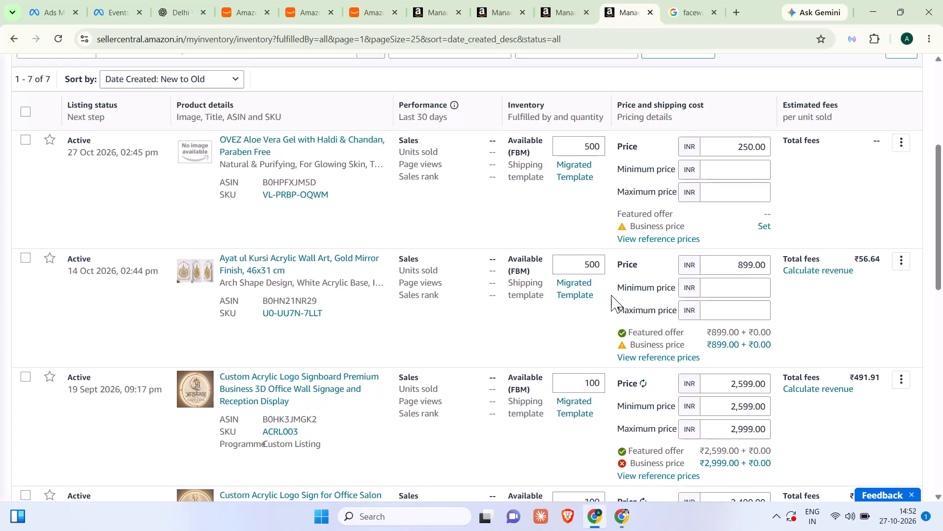
scroll(620, 298, down, 5)
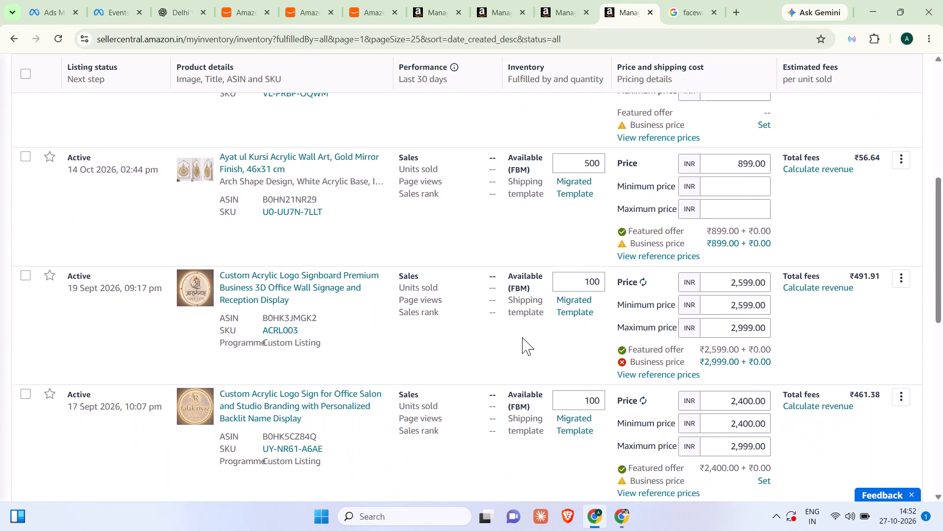
scroll(483, 361, down, 18)
scroll(463, 378, down, 3)
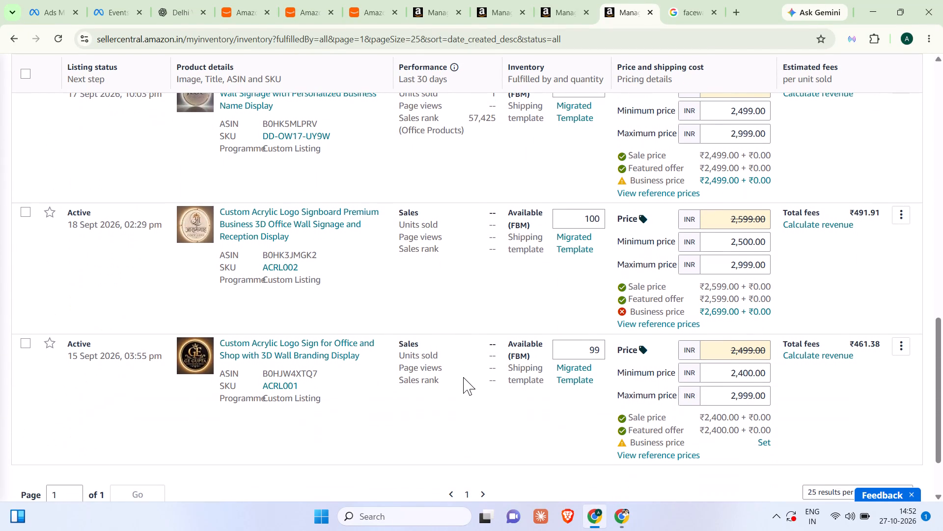
scroll(463, 377, down, 4)
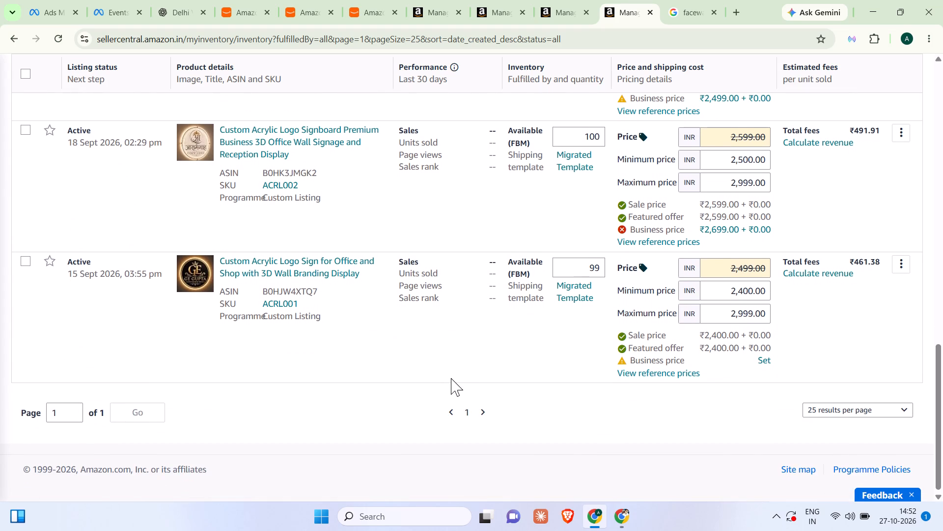
scroll(442, 378, up, 13)
scroll(396, 355, up, 7)
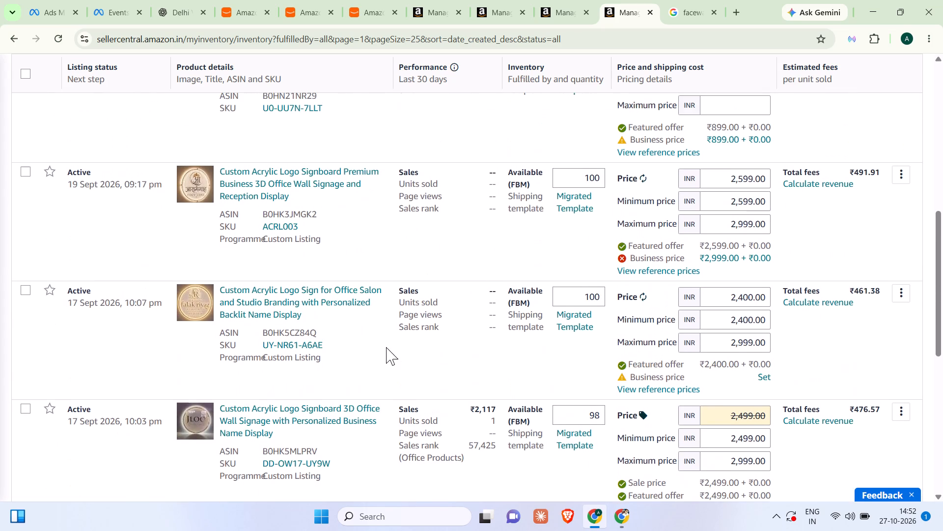
scroll(374, 329, up, 4)
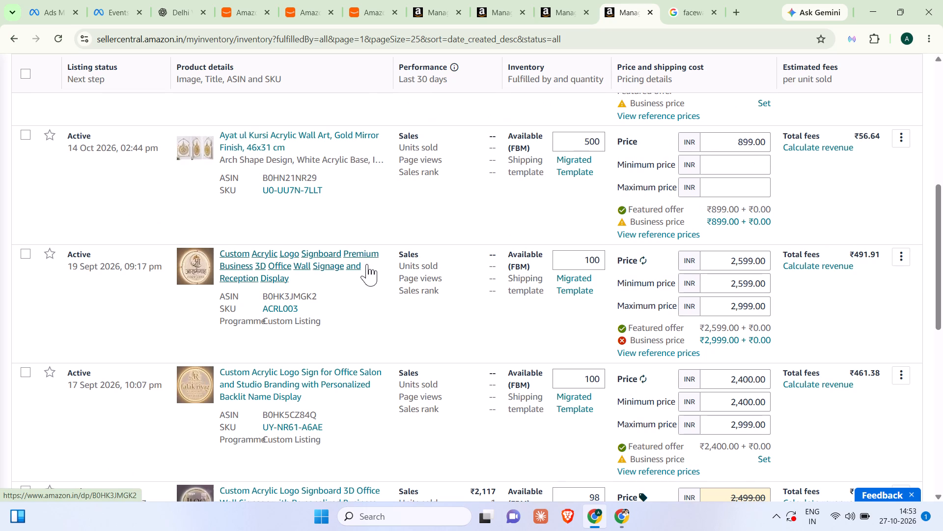
scroll(344, 258, up, 8)
scroll(304, 242, up, 6)
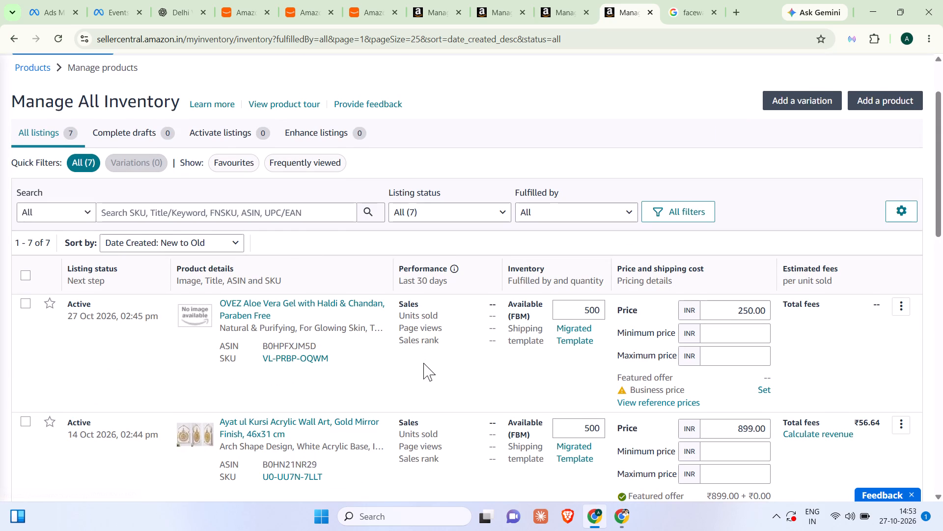
scroll(423, 365, down, 4)
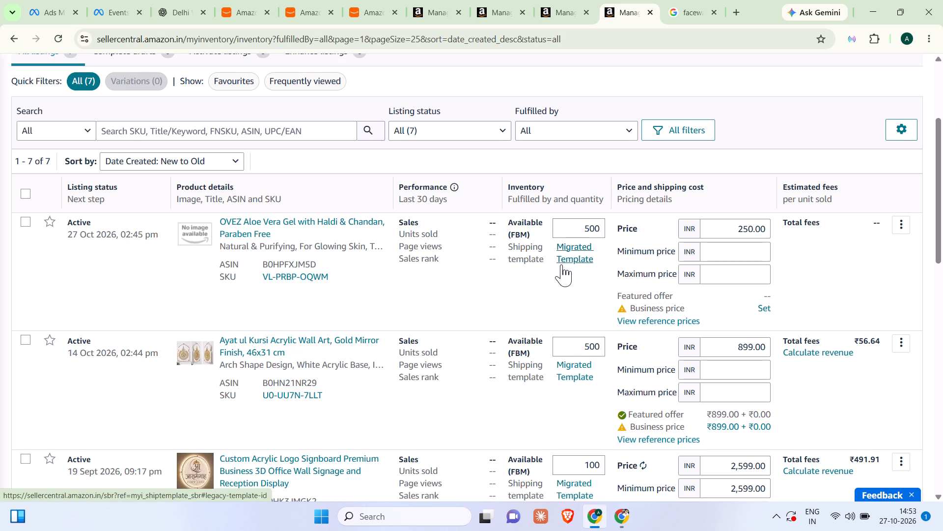
scroll(551, 290, down, 6)
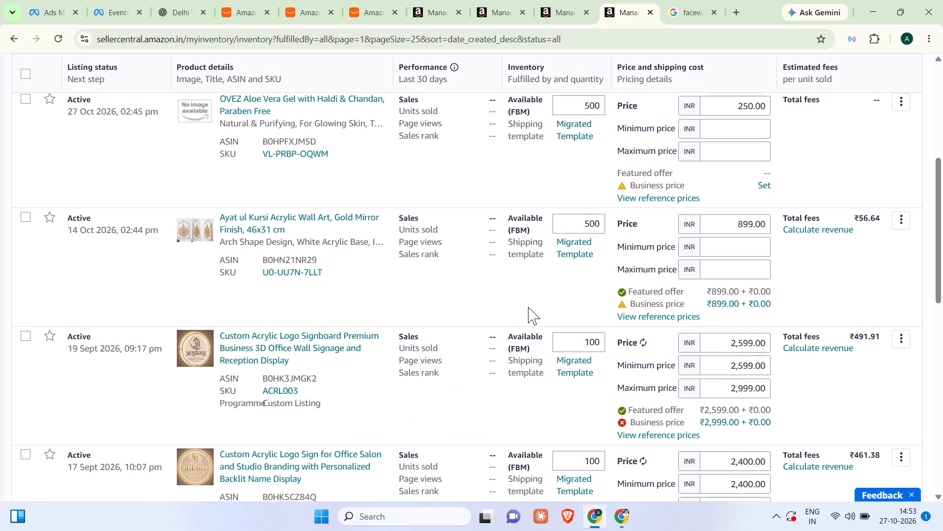
Open image management for the OVEZ Aloe Vera Gel and review the description, bullet points and images section of its listing.
scroll(528, 307, up, 2)
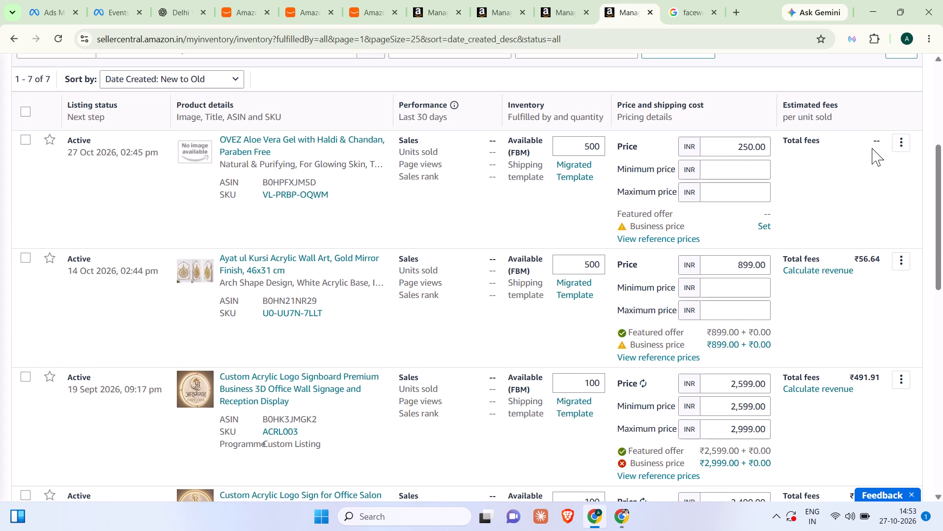
scroll(890, 305, up, 4)
click(908, 225)
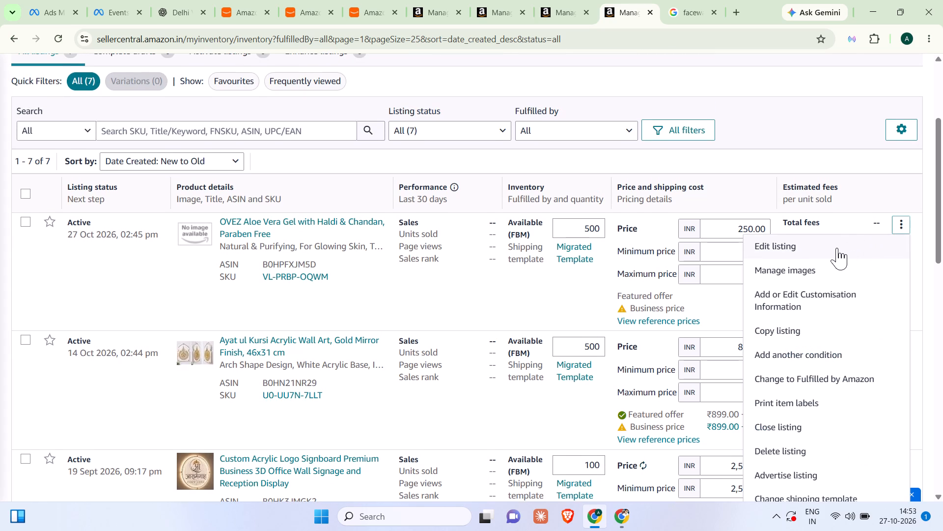
click(818, 271)
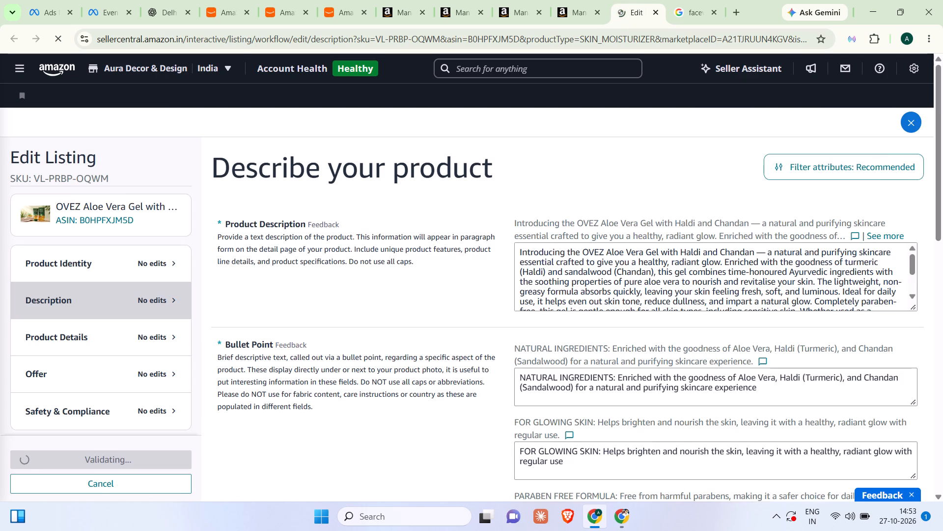
scroll(612, 270, down, 3)
scroll(694, 372, down, 4)
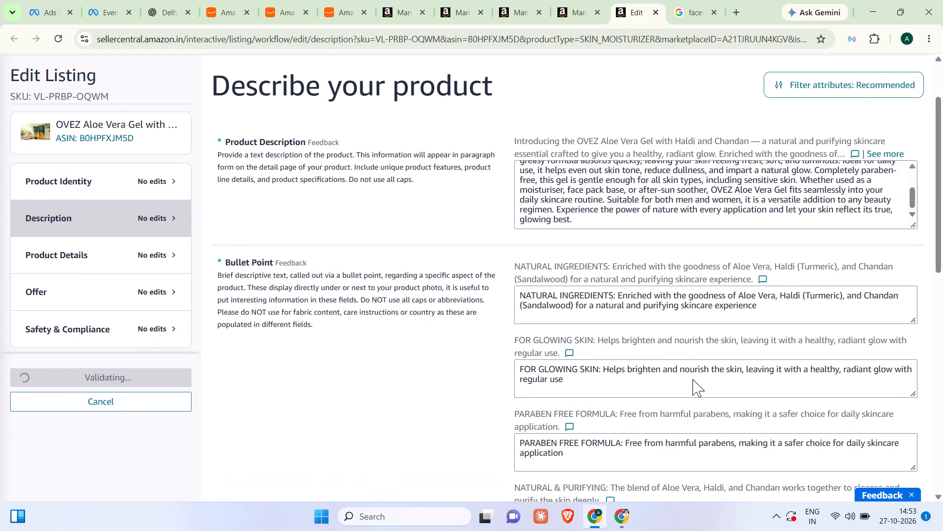
scroll(699, 359, down, 4)
scroll(555, 371, down, 2)
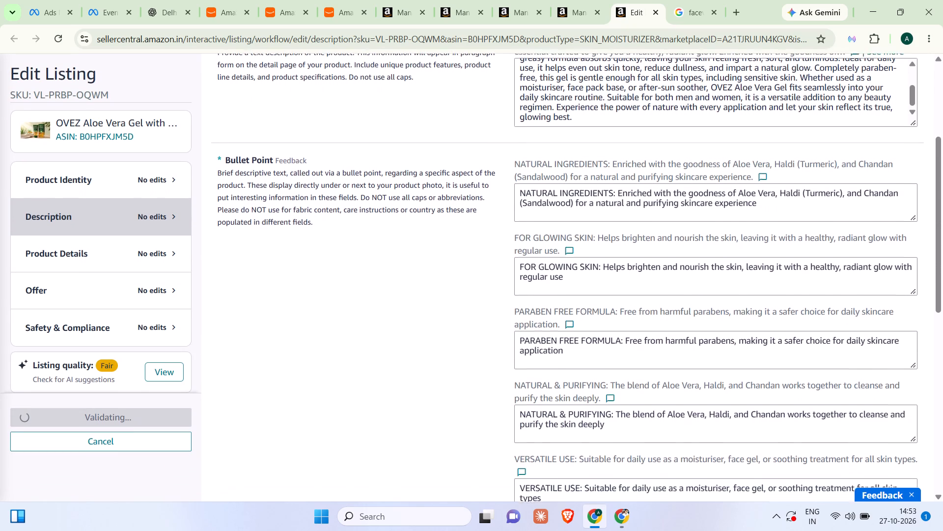
scroll(552, 371, down, 11)
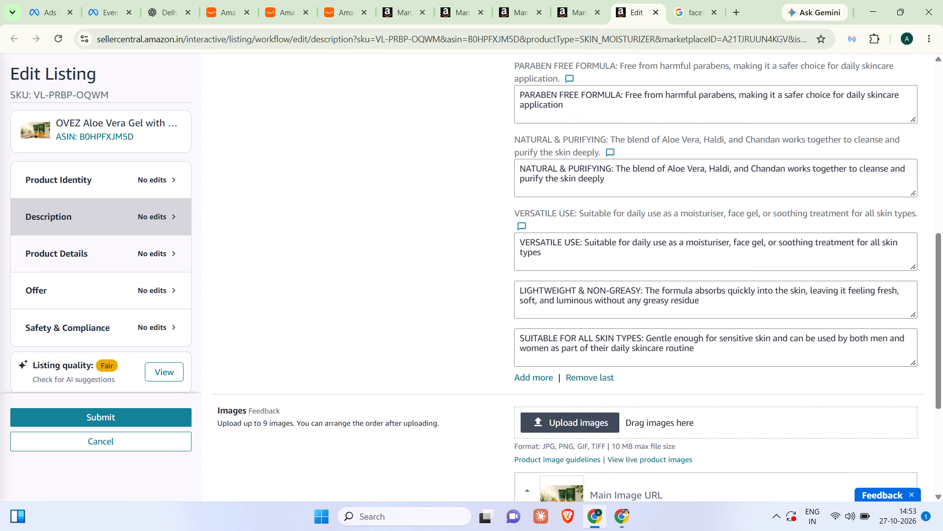
In Product Identity, change the recommended browse node by searching beauty and selecting BEAUTY under Health & Personal Care > Beauty Tools & Accessories > Skin Care Tools > Acne Treatment Devices.
click(67, 187)
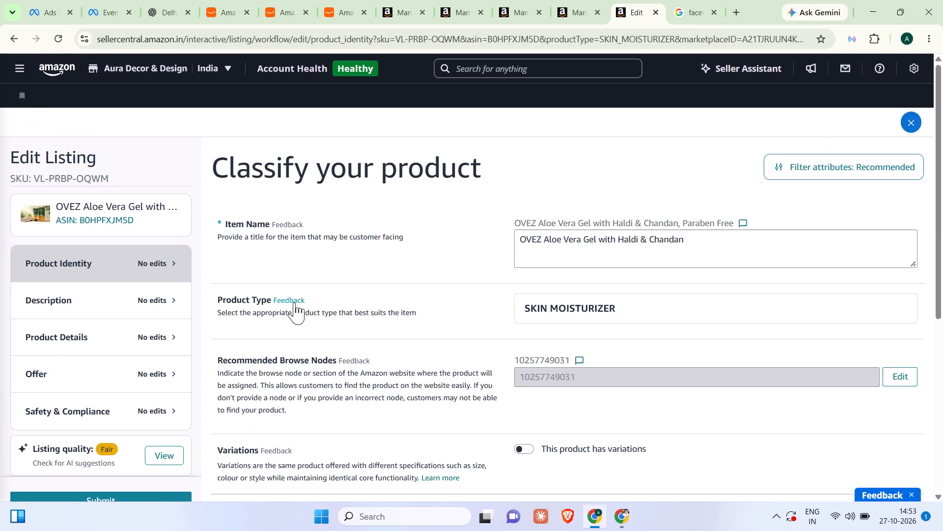
click(634, 425)
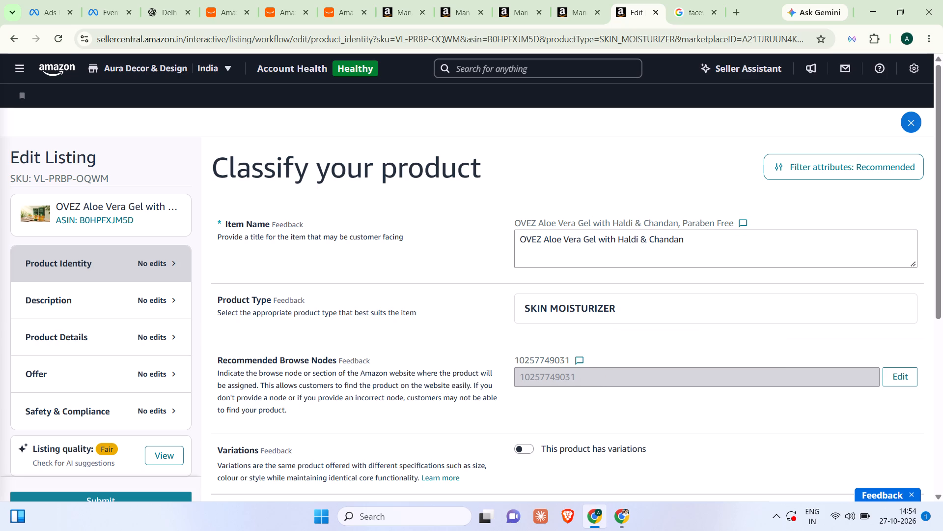
click(898, 380)
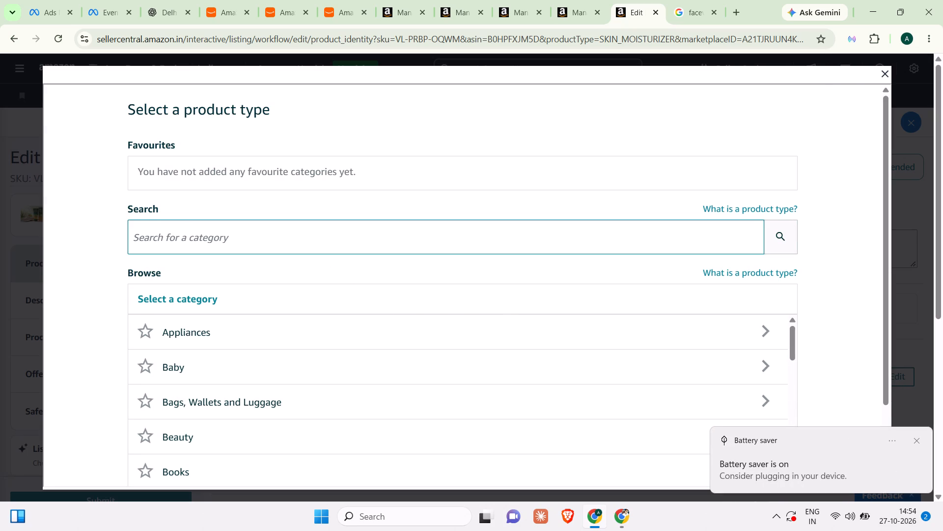
click(307, 242)
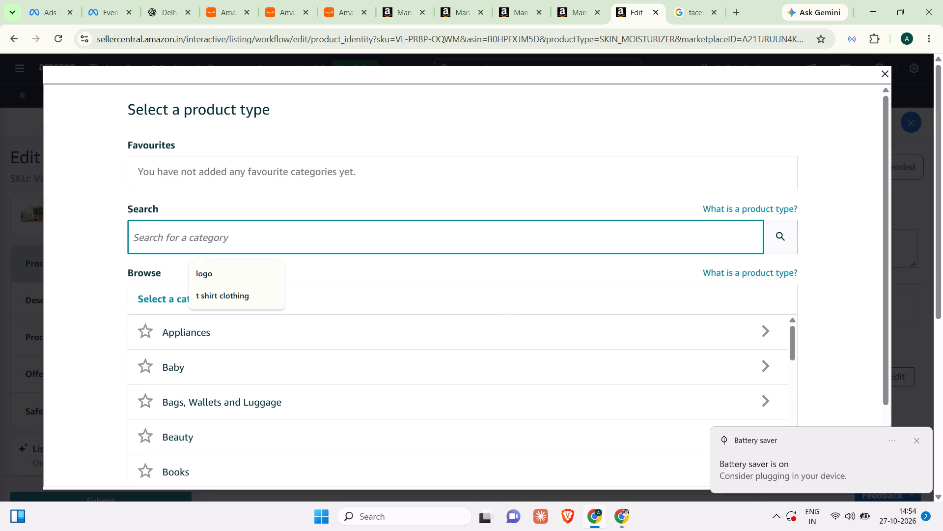
key(b)
text(eauty)
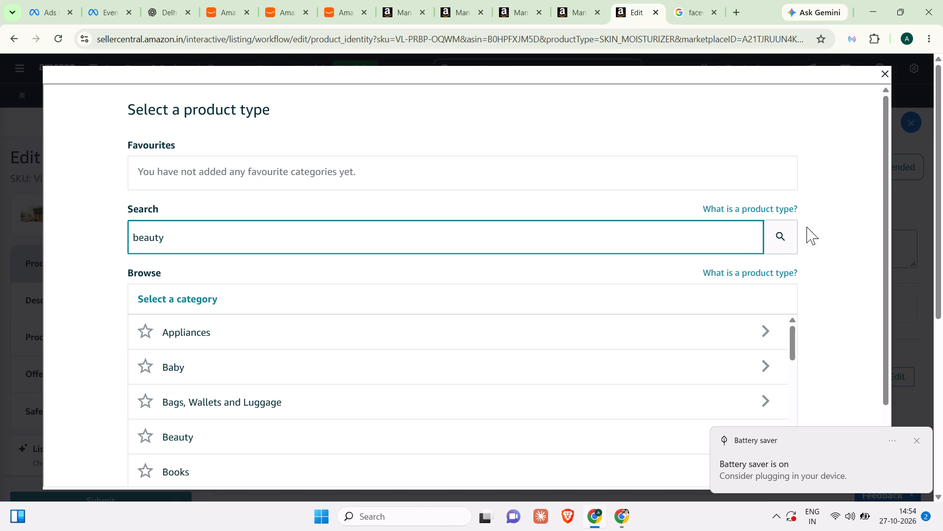
click(792, 241)
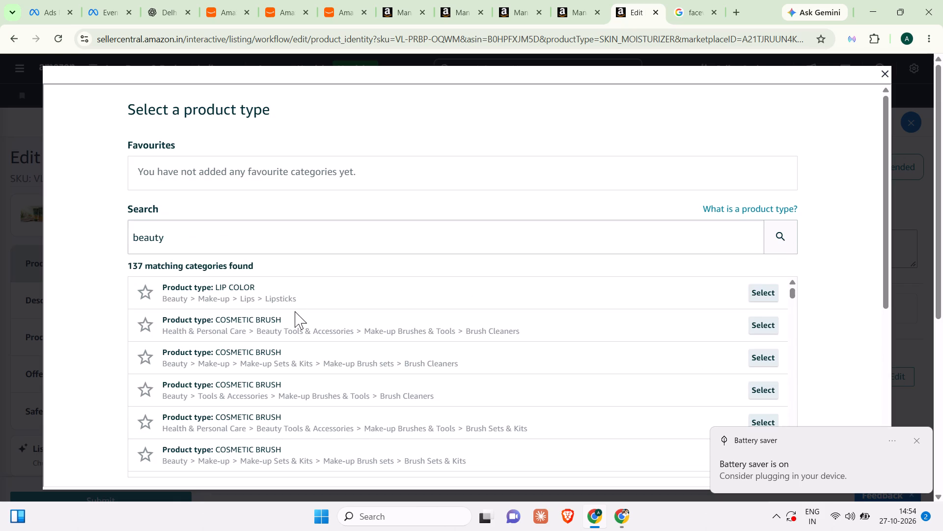
scroll(383, 332, down, 2)
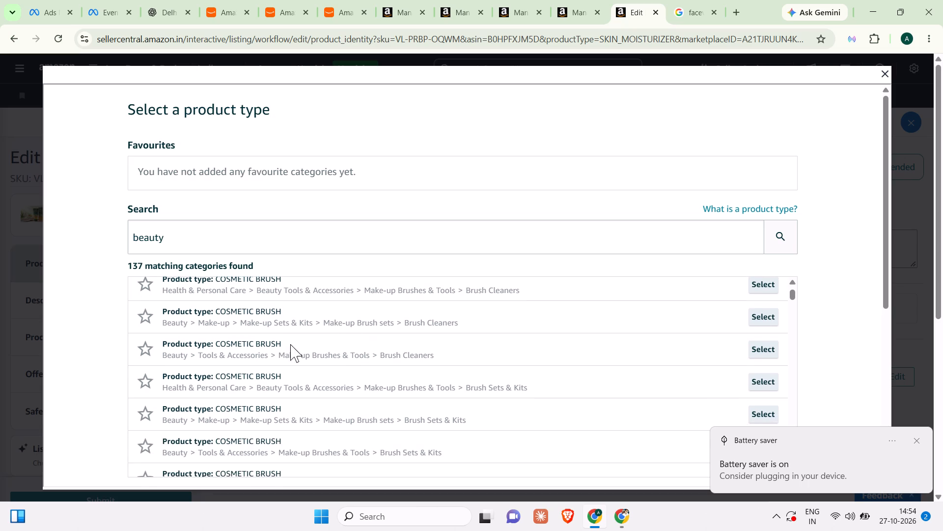
scroll(278, 354, down, 11)
scroll(247, 311, down, 4)
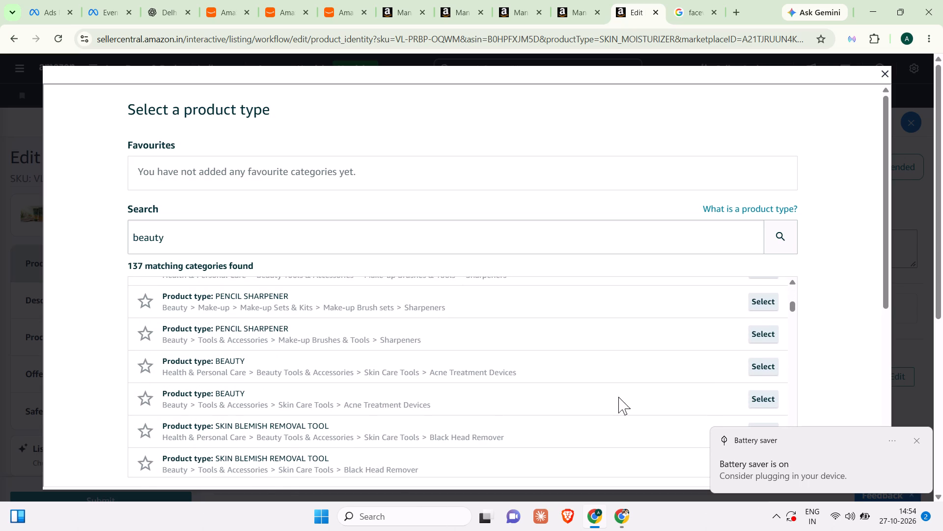
click(766, 359)
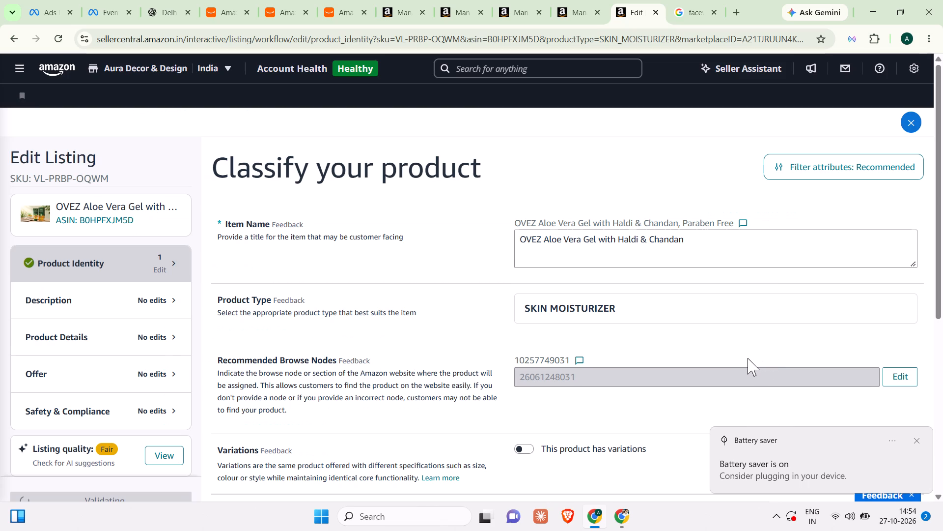
Check the remaining Product Identity fields, submit the listing edits and go back to the inventory.
scroll(543, 286, down, 5)
scroll(494, 284, down, 2)
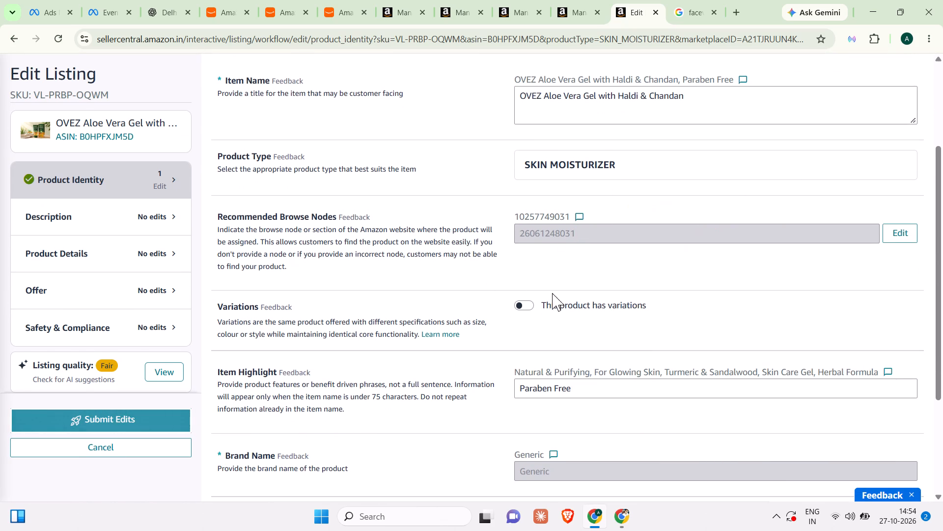
scroll(445, 294, down, 1)
scroll(203, 407, down, 4)
scroll(382, 350, down, 5)
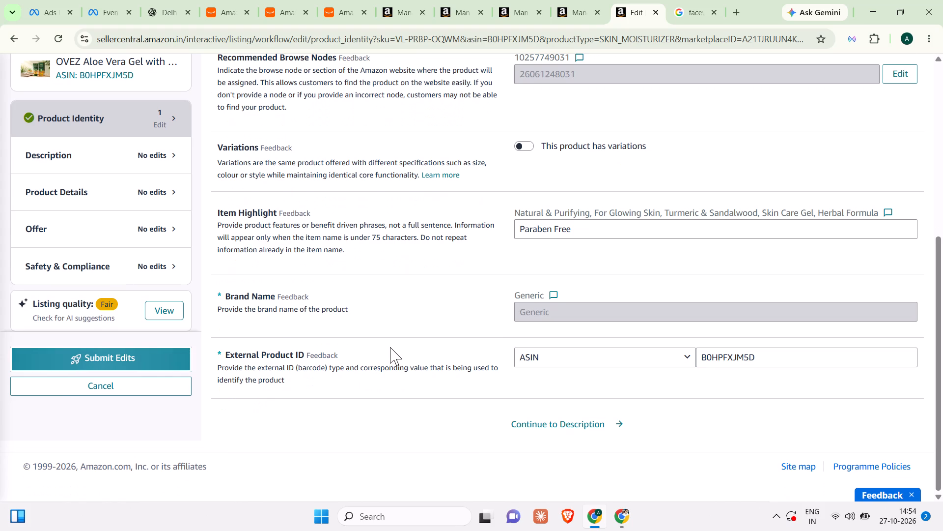
click(157, 359)
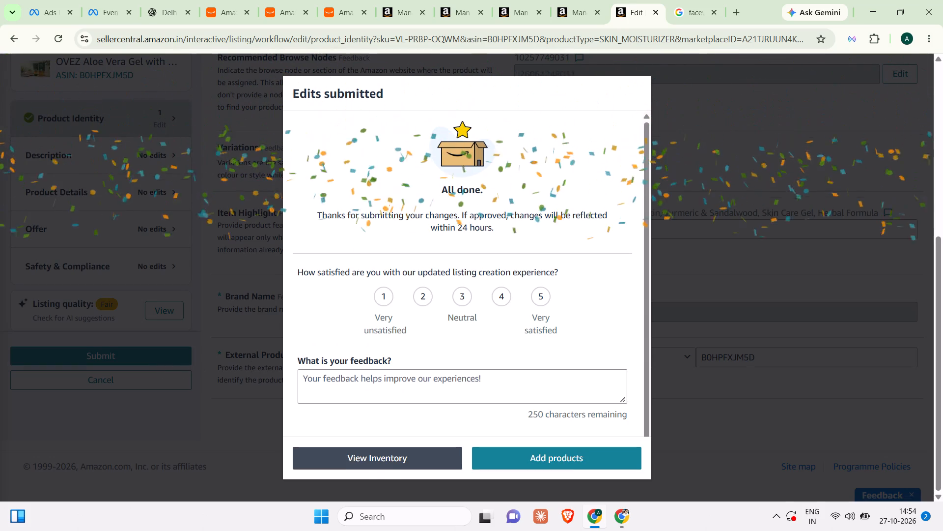
click(383, 458)
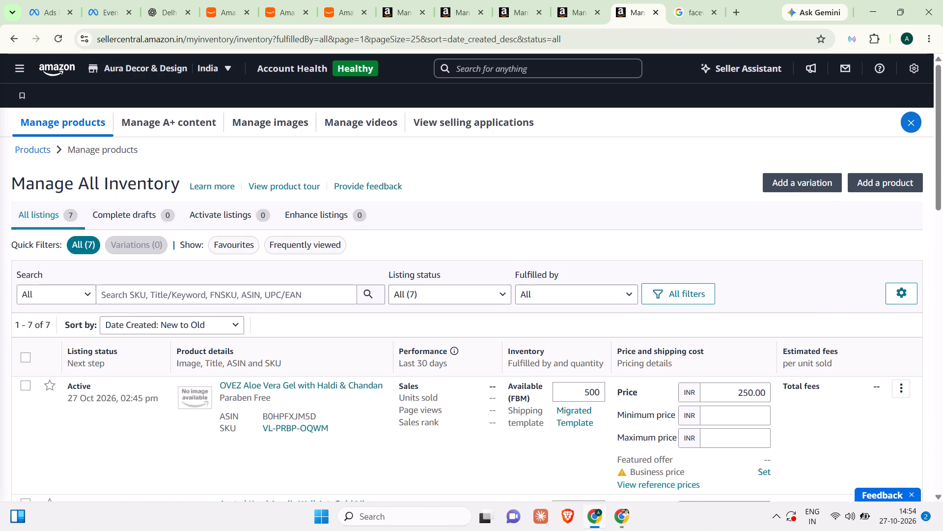
Reload the inventory, review the aloe vera gel entry against the other listings and check its available listing actions.
scroll(377, 407, down, 3)
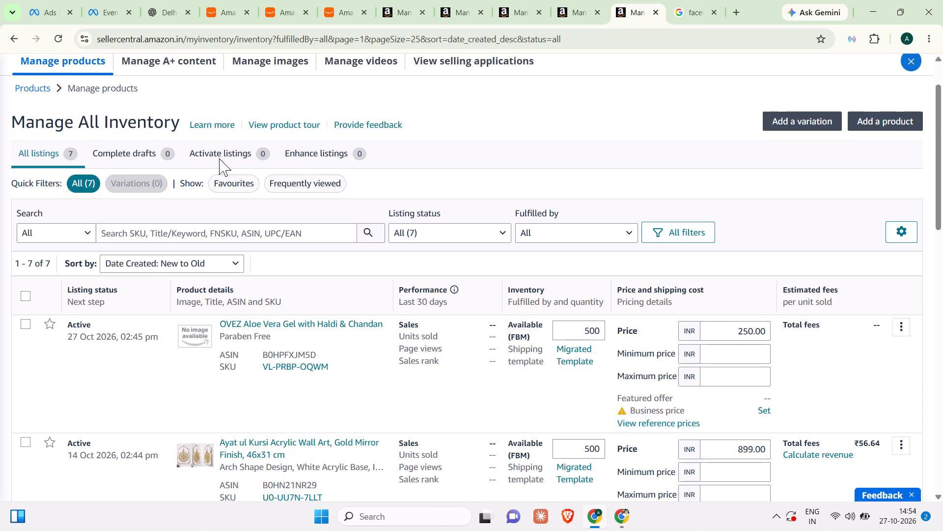
click(52, 33)
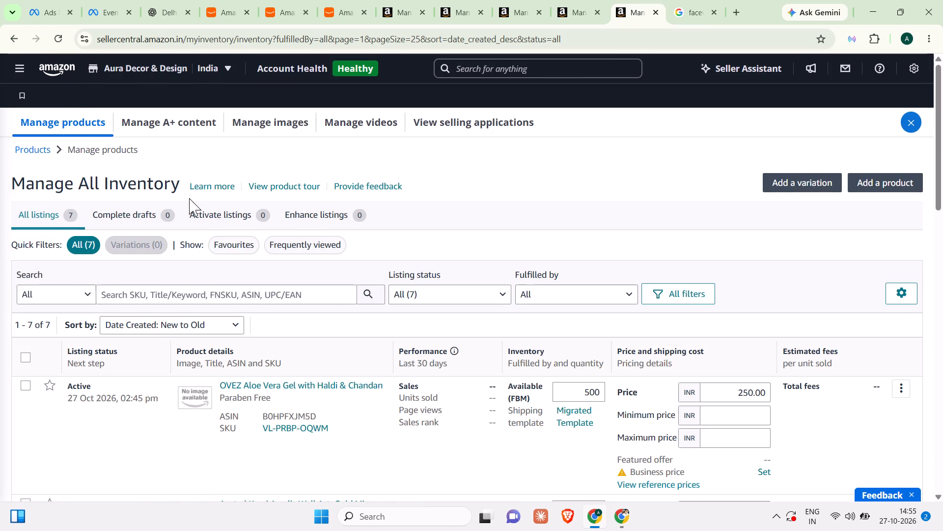
scroll(414, 415, down, 12)
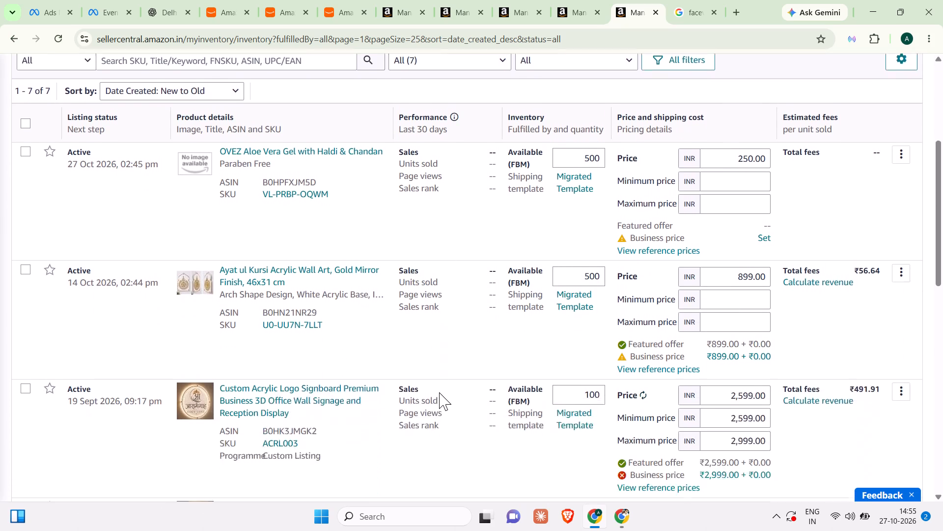
scroll(439, 392, down, 7)
scroll(427, 378, up, 13)
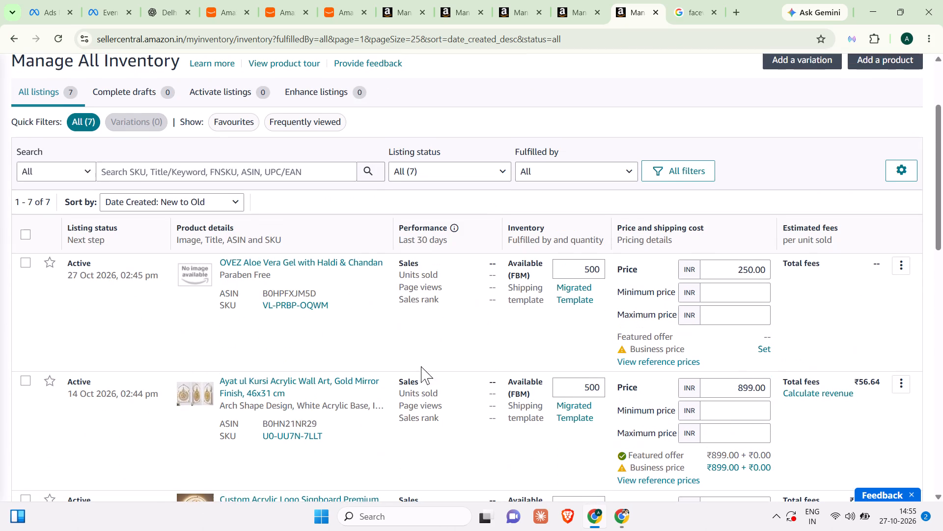
click(896, 272)
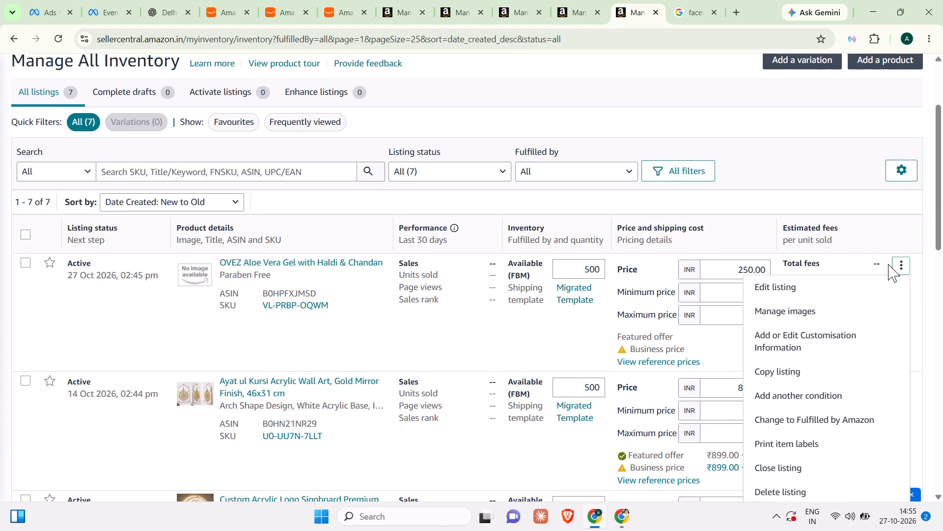
click(869, 253)
click(810, 269)
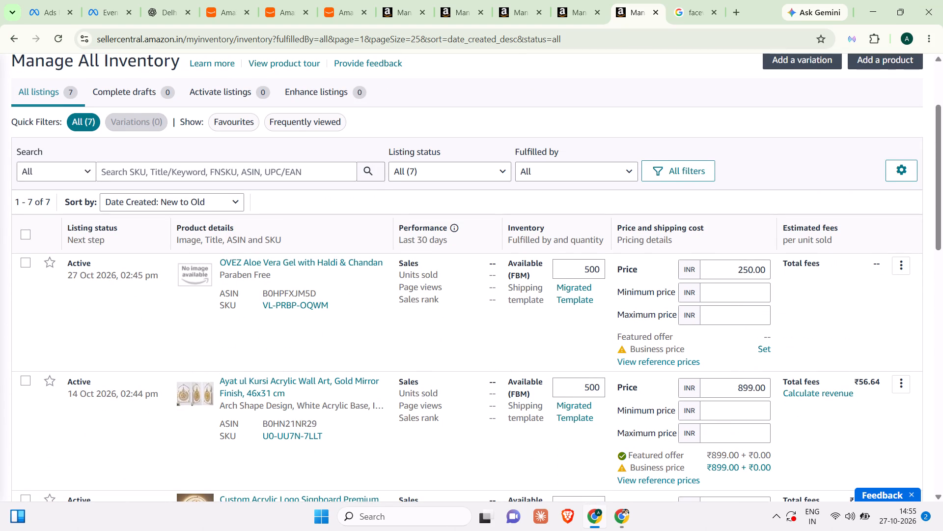
click(893, 262)
click(822, 264)
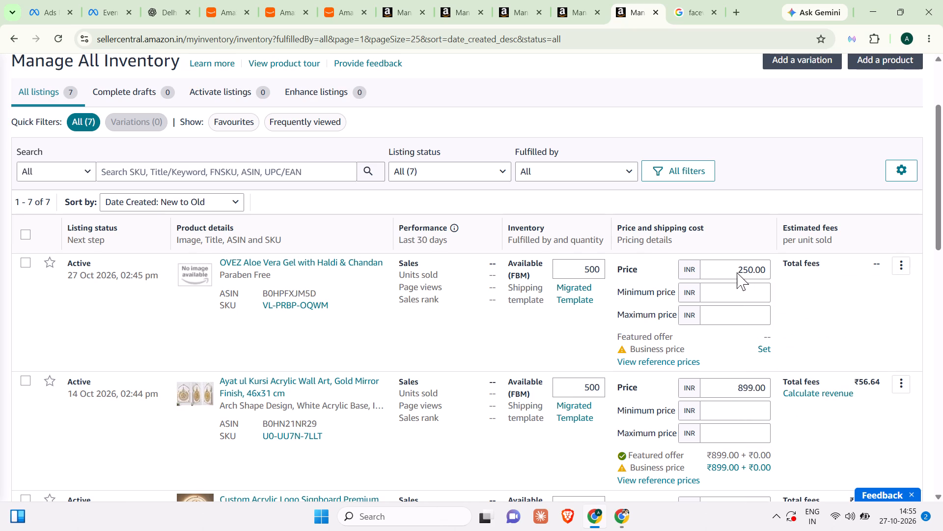
Open the live product page of the OVEZ Aloe Vera Gel and check its image, availability, bullet points and description.
click(257, 258)
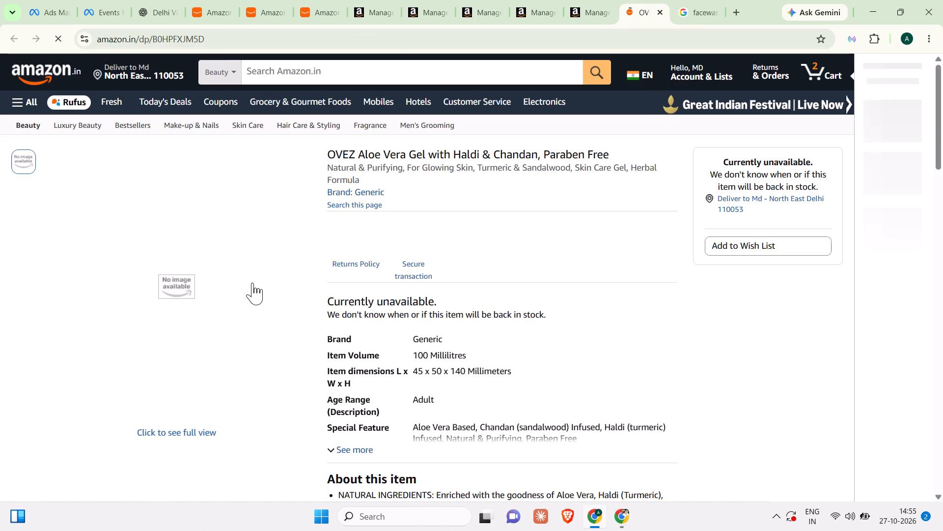
scroll(482, 379, down, 16)
scroll(454, 365, up, 7)
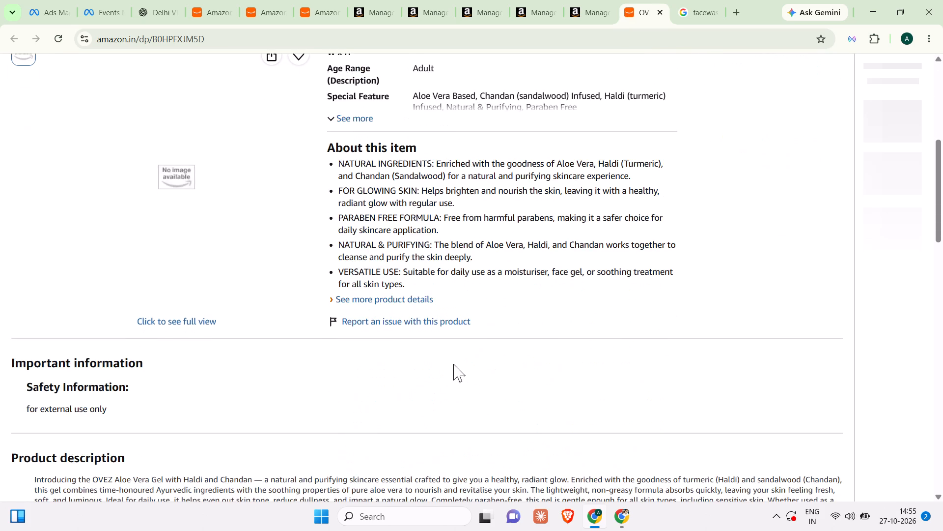
scroll(453, 364, up, 12)
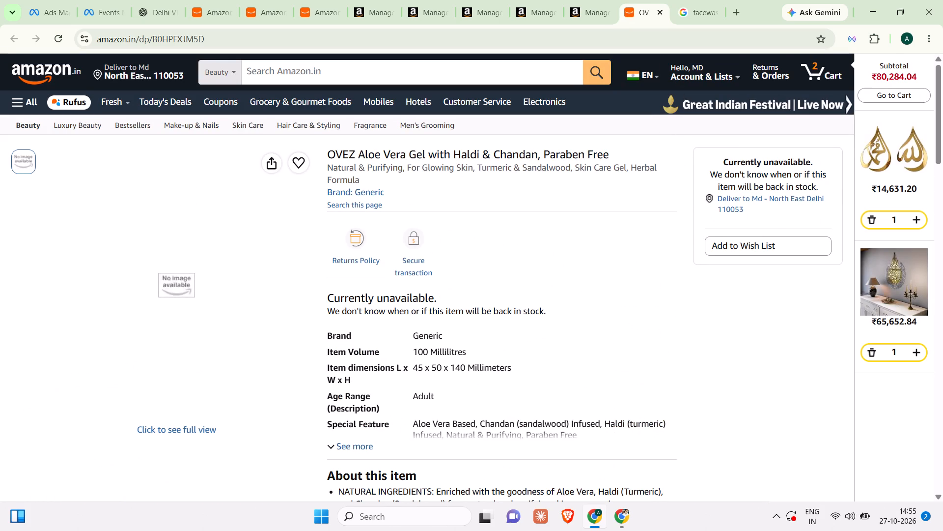
Follow the gel's Generic brand link, browse the brand's search results and close the page.
click(362, 196)
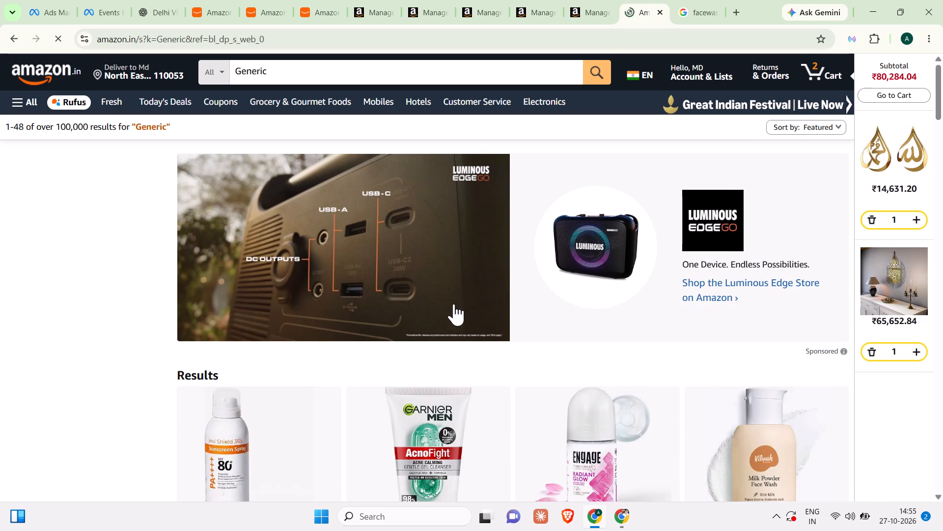
scroll(454, 304, down, 14)
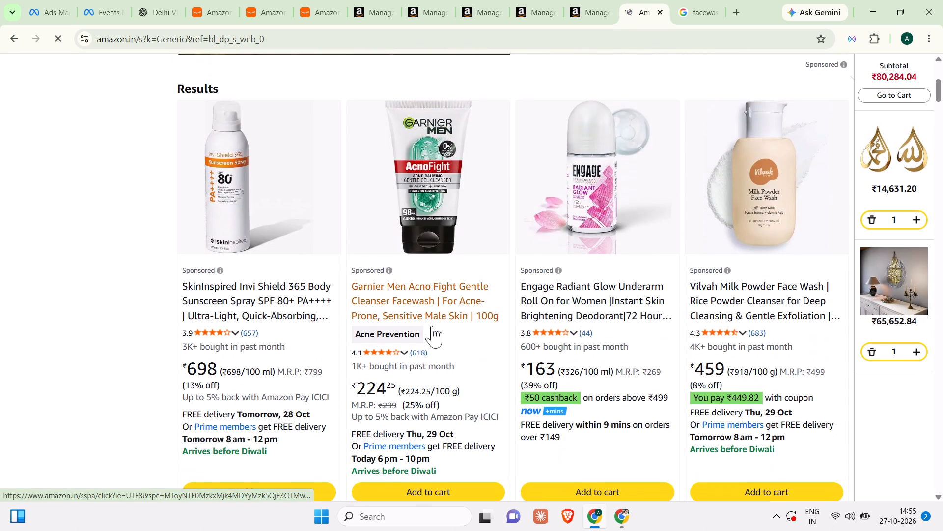
scroll(432, 326, down, 5)
scroll(432, 326, up, 1)
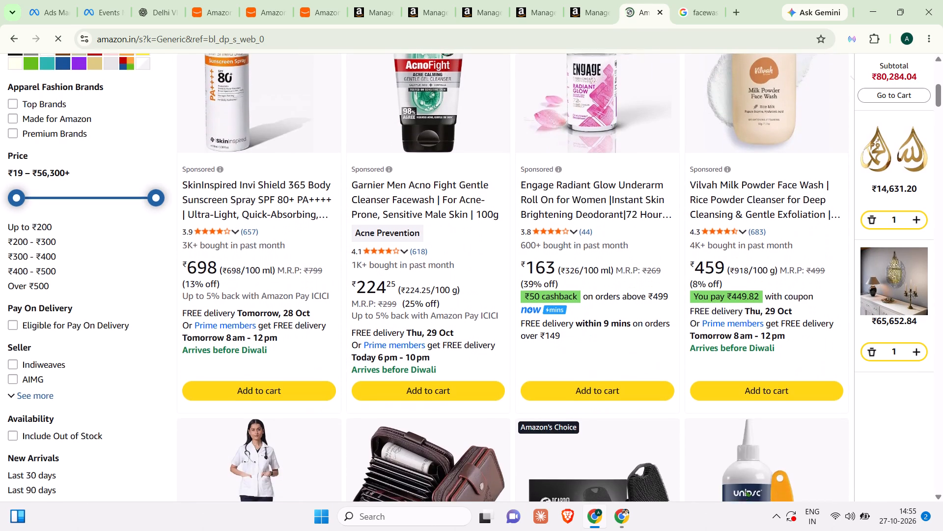
scroll(432, 326, up, 20)
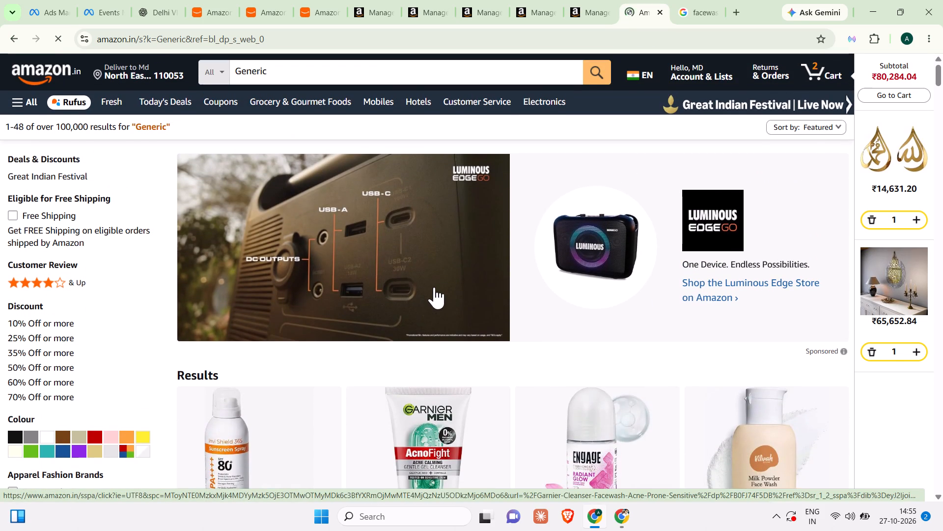
scroll(434, 287, up, 10)
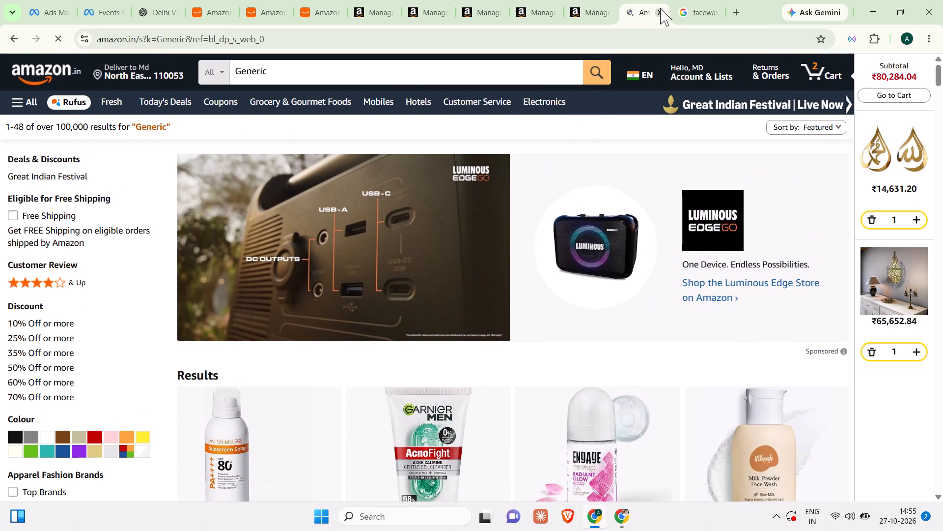
click(656, 17)
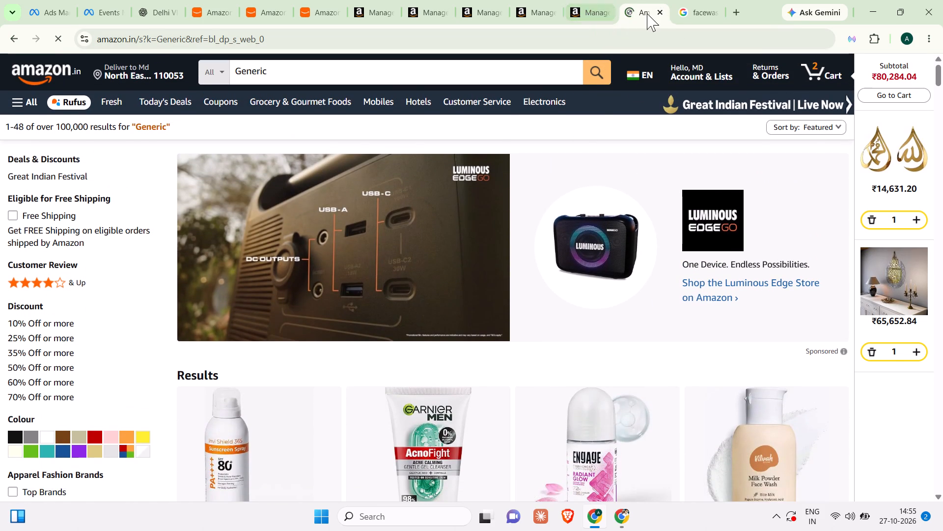
click(658, 12)
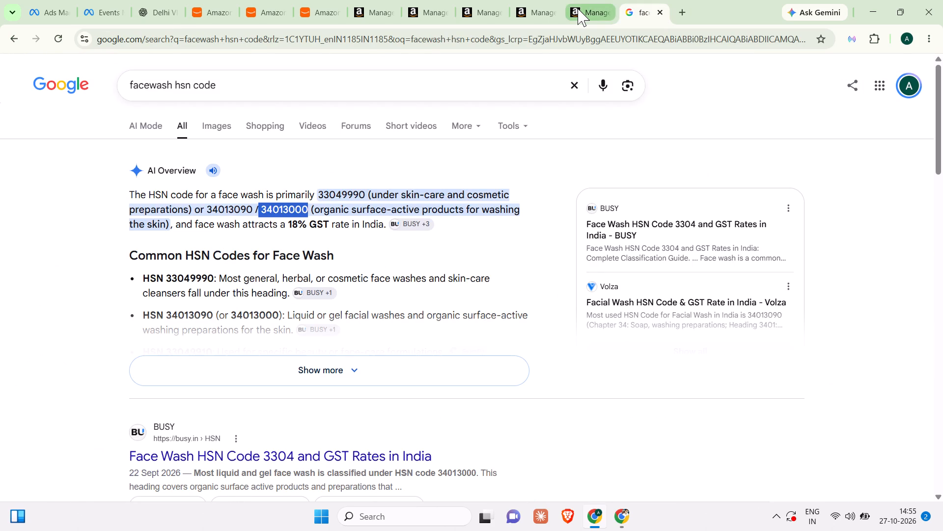
Return to the Manage All Inventory page and select the OVEZ Aloe Vera Gel listing.
click(578, 8)
scroll(418, 227, down, 2)
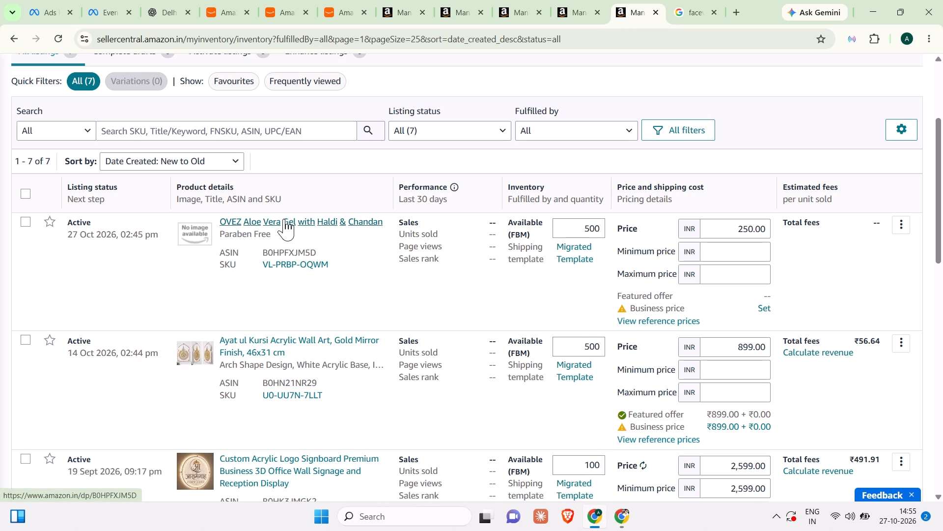
double_click(190, 233)
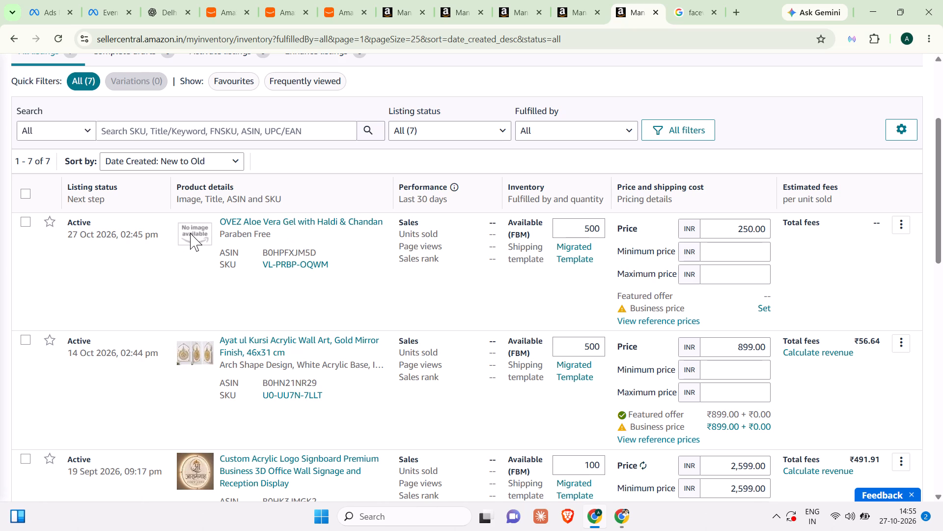
double_click(74, 228)
click(28, 225)
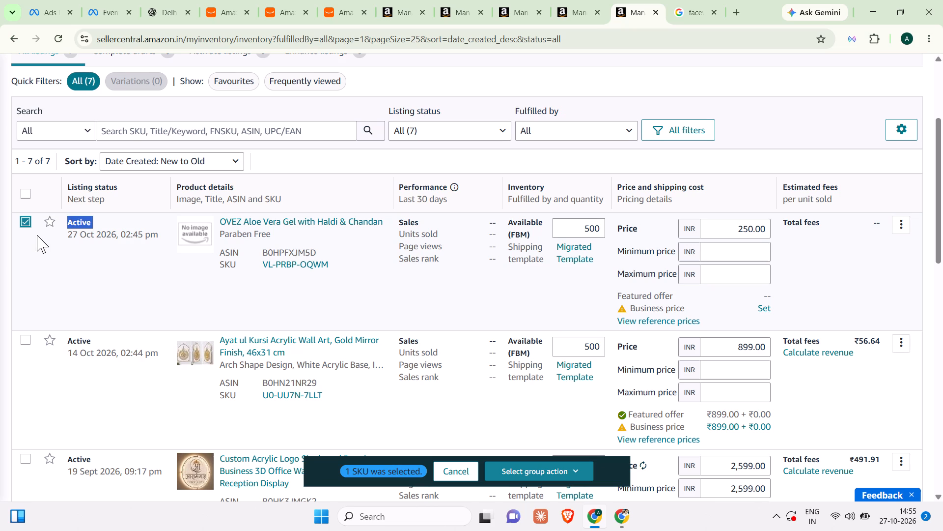
click(27, 230)
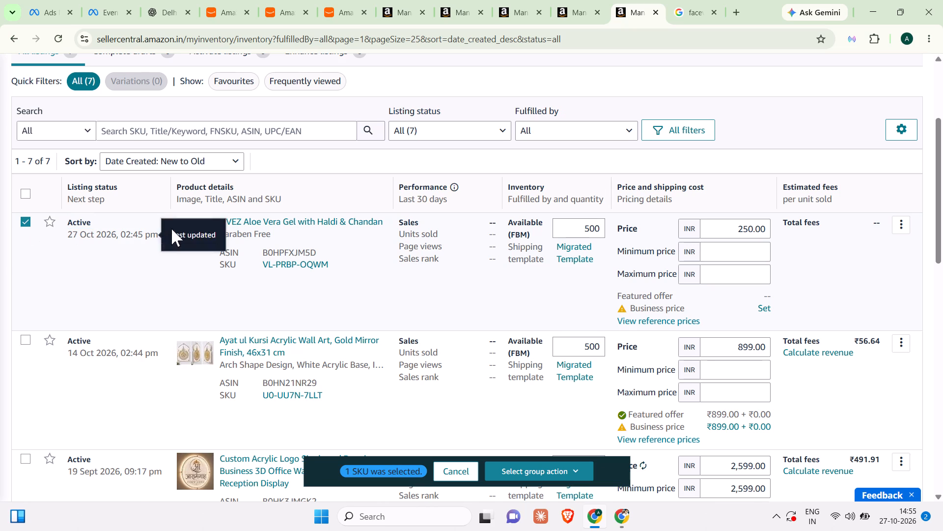
click(193, 226)
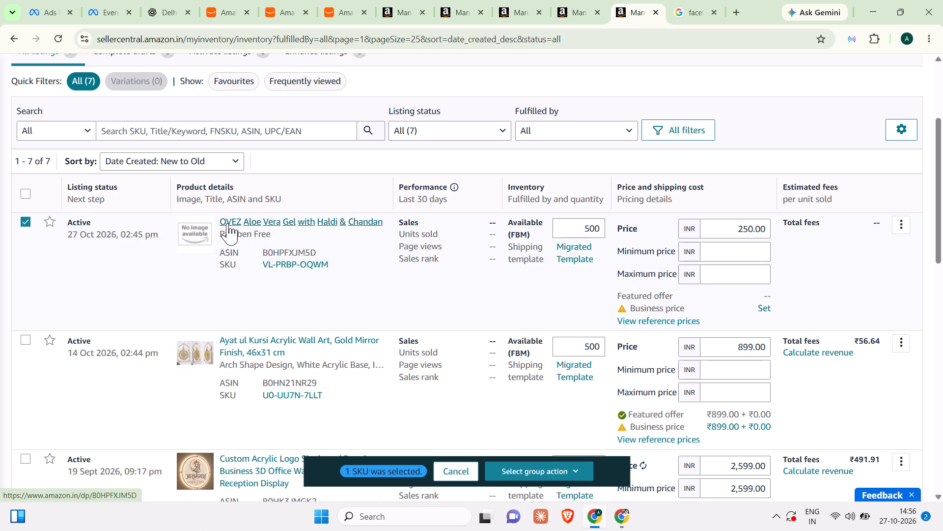
Deselect the OVEZ Aloe Vera Gel listing in the inventory.
click(25, 217)
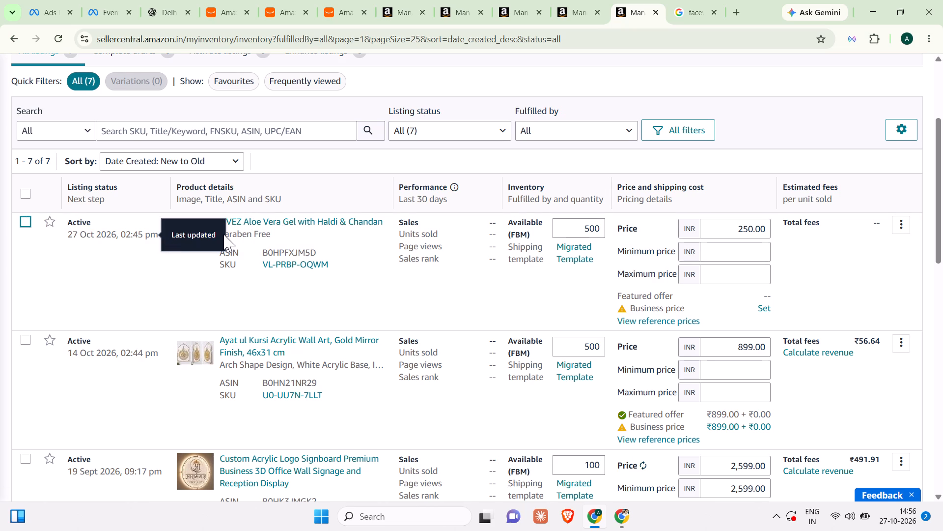
click(142, 279)
triple_click(205, 233)
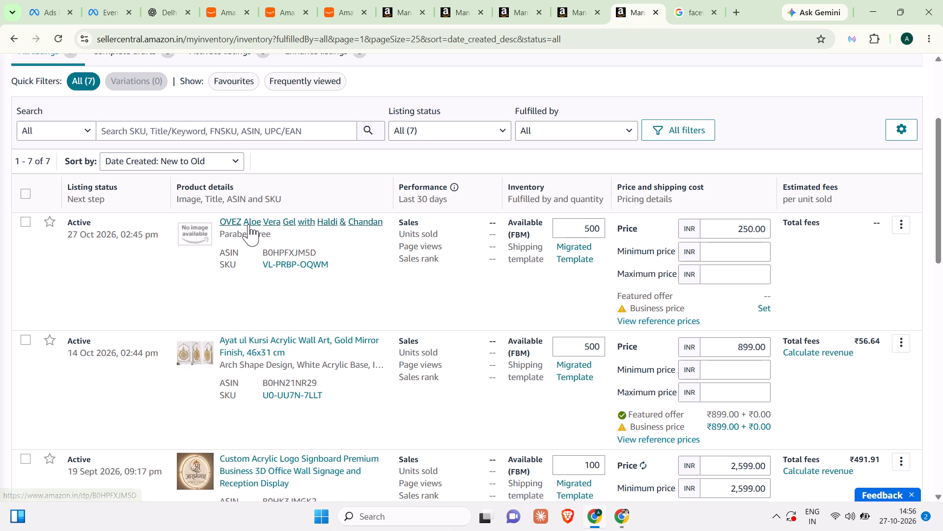
Open the gel's live product page, inspect its main image in full view and close the page.
click(249, 224)
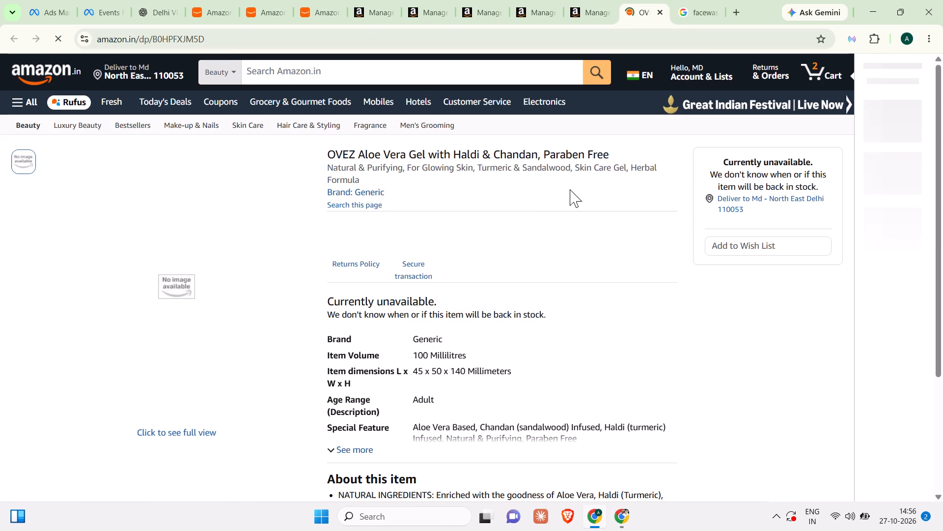
click(179, 289)
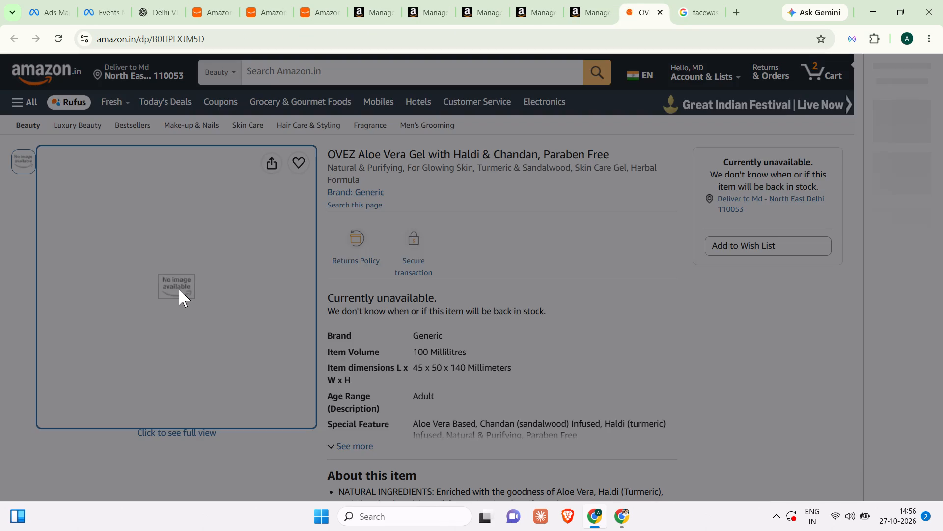
click(369, 275)
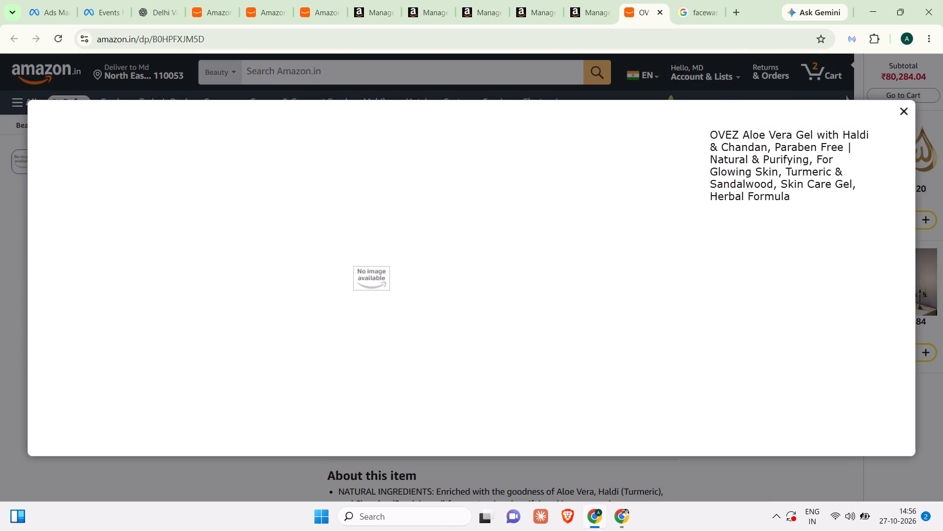
click(911, 110)
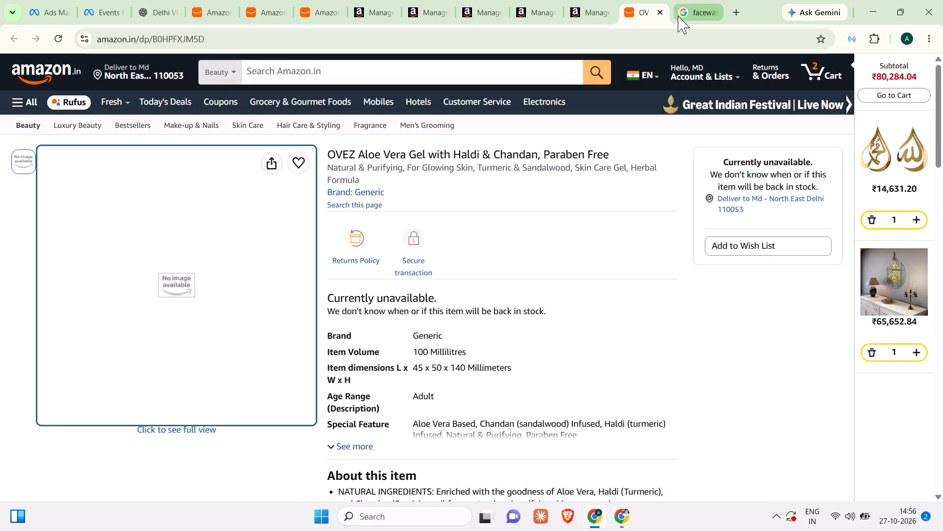
click(662, 7)
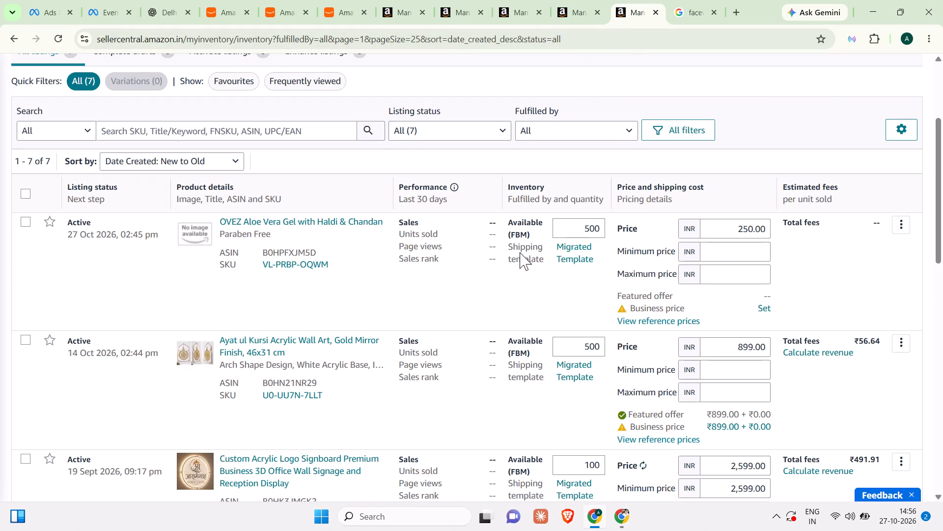
Open the OVEZ Aloe Vera Gel listing for editing from its inventory entry.
scroll(848, 264, down, 3)
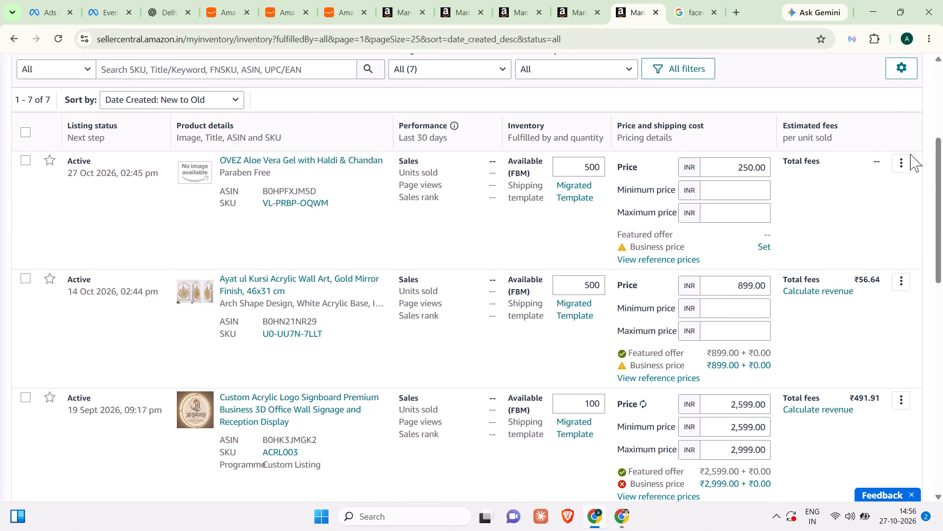
click(910, 154)
click(899, 162)
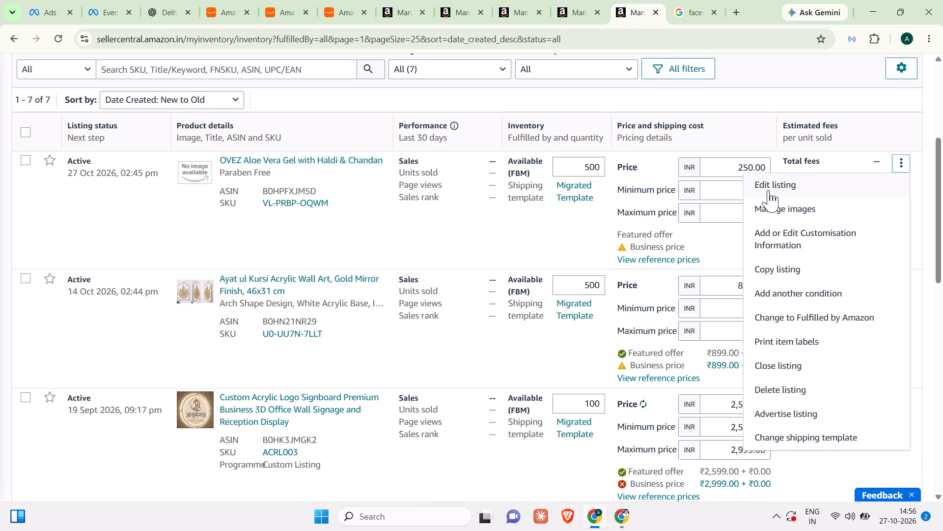
click(767, 190)
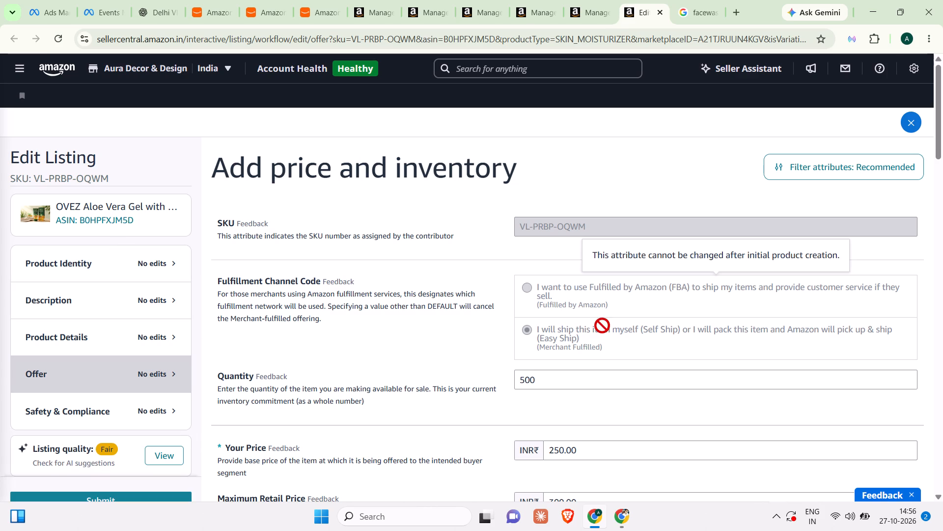
Review the gel's offer price and quantity, check which pricing rules are available and leave without adding one.
scroll(357, 355, down, 9)
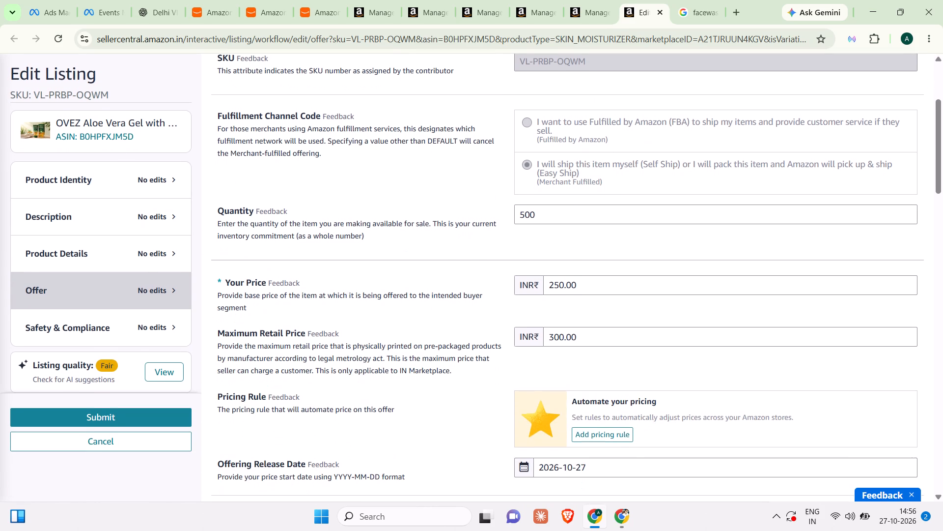
scroll(407, 394, down, 1)
click(619, 397)
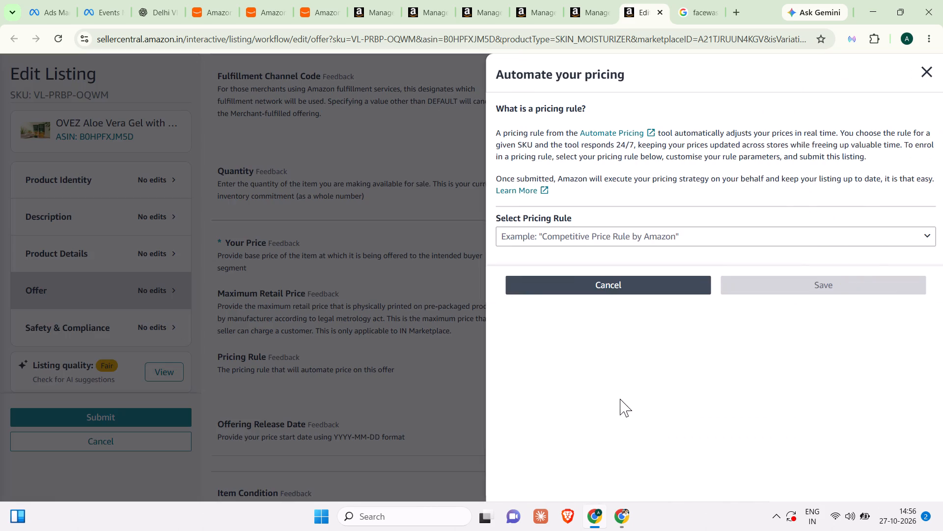
click(615, 236)
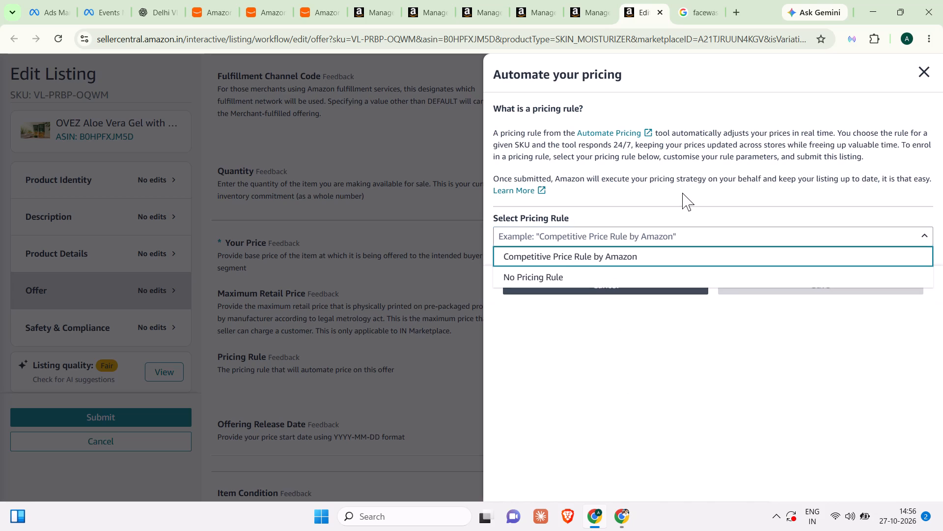
click(923, 68)
Review the offer's release date, item condition, shipping template and item dimensions.
scroll(611, 238, down, 6)
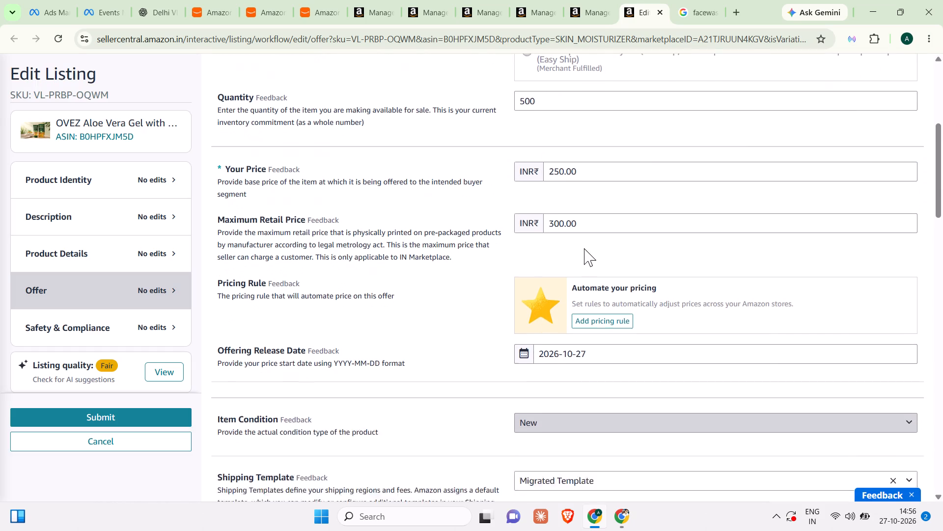
scroll(583, 253, down, 9)
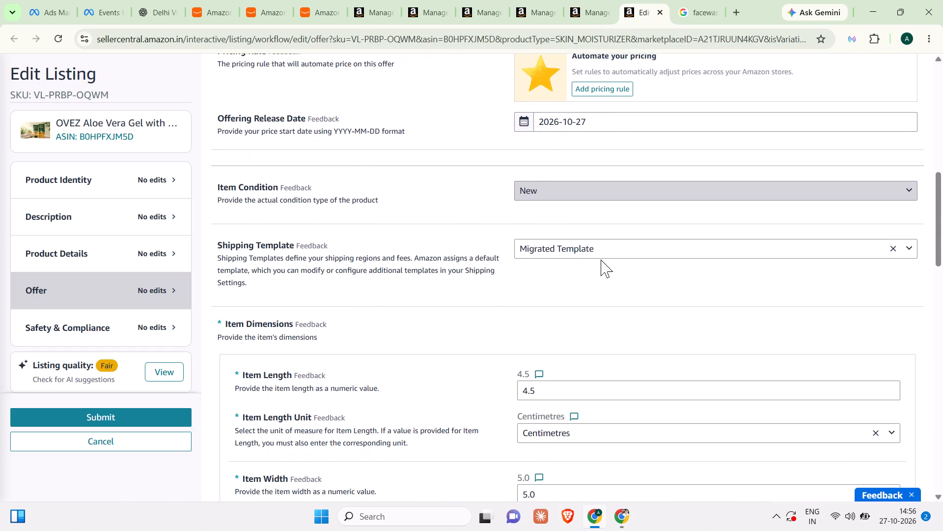
scroll(580, 319, down, 5)
scroll(512, 294, up, 15)
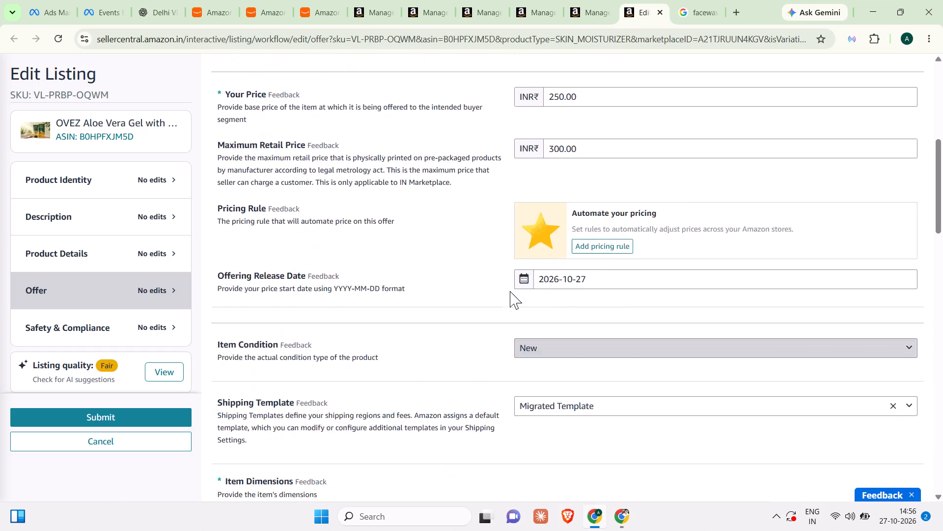
scroll(510, 291, up, 15)
scroll(252, 250, down, 1)
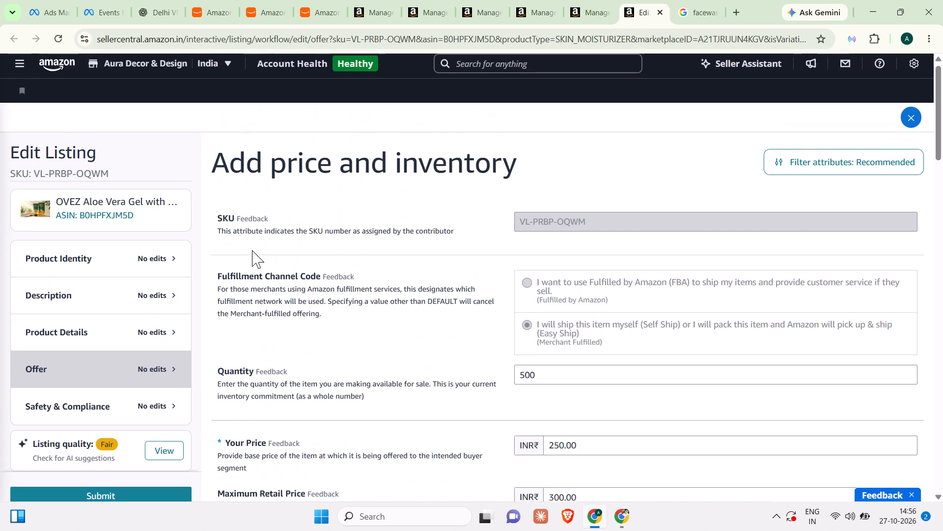
Examine the Product Identity section, including item name, product type, browse node, item highlight, brand and product ID.
click(97, 243)
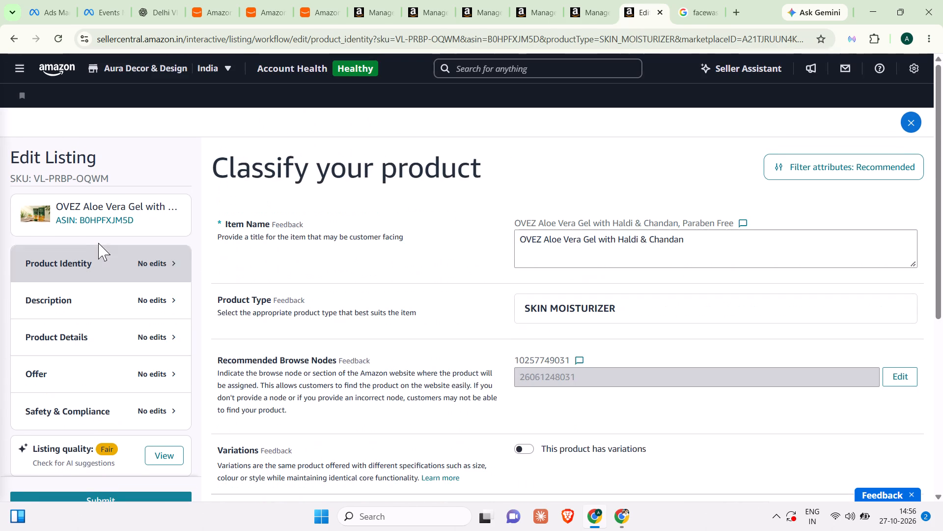
click(135, 211)
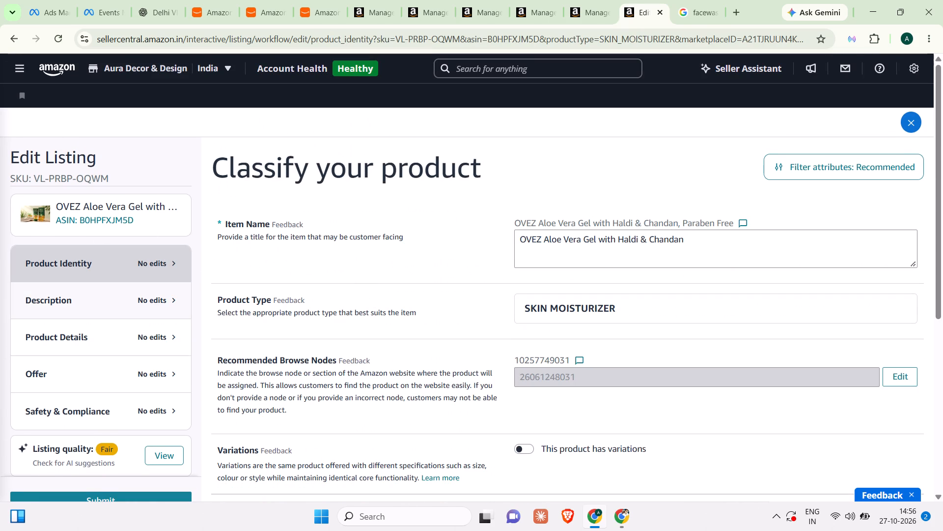
scroll(311, 262, down, 3)
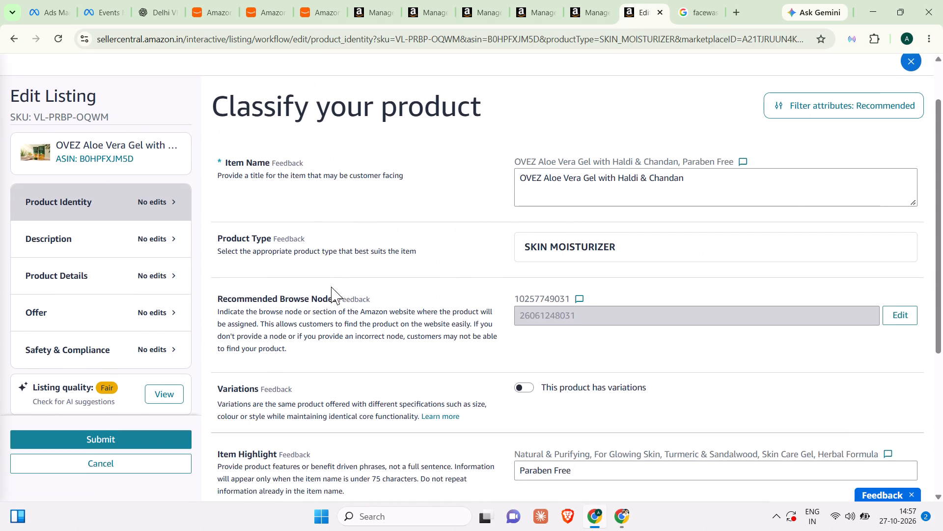
scroll(330, 288, down, 11)
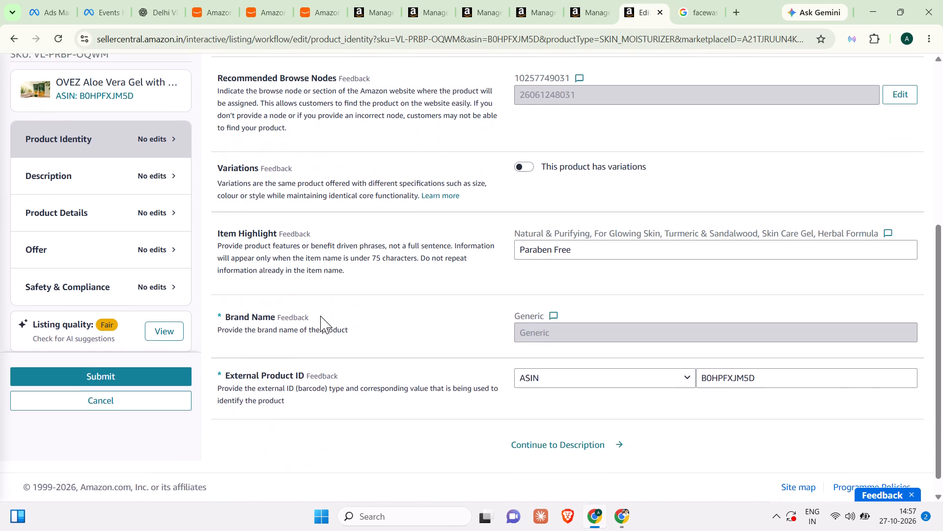
scroll(310, 322, down, 4)
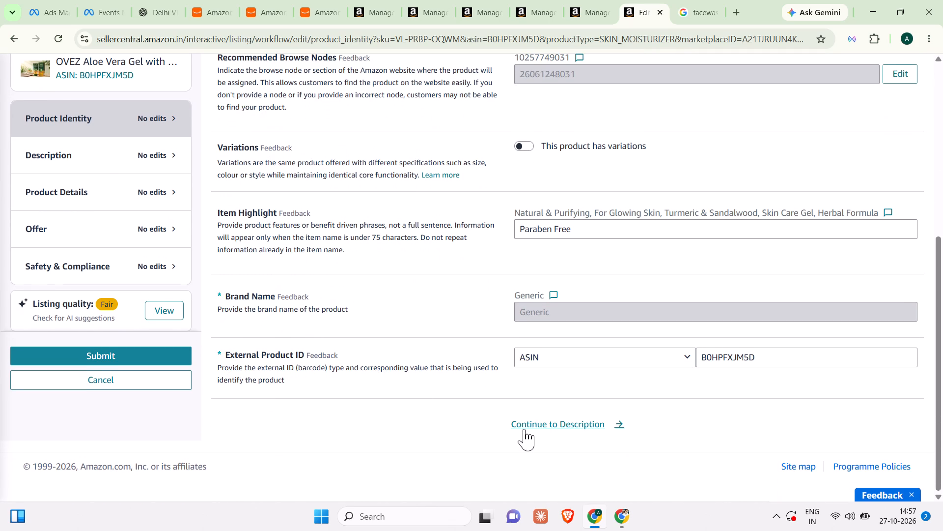
click(525, 429)
scroll(527, 383, up, 13)
scroll(520, 387, down, 2)
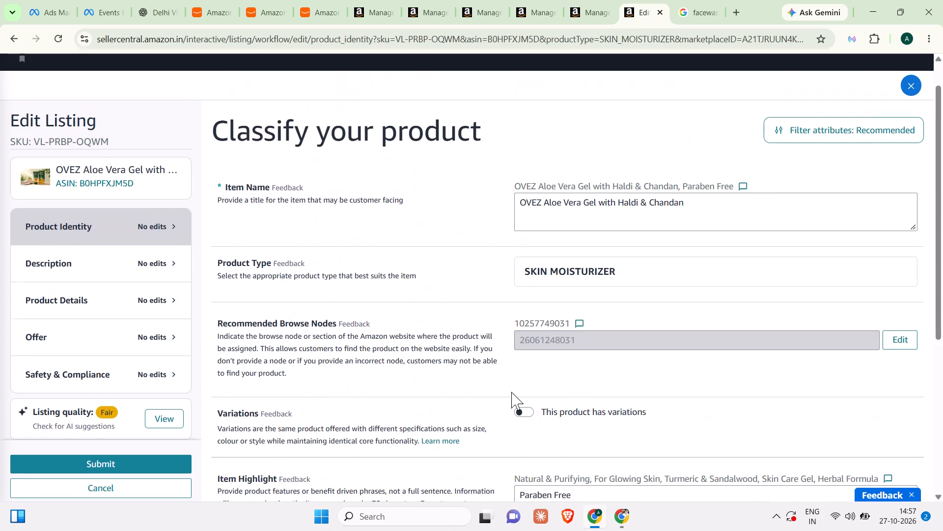
scroll(511, 392, down, 16)
Continue to the Description section and review the product description, bullet points and uploaded images.
click(577, 419)
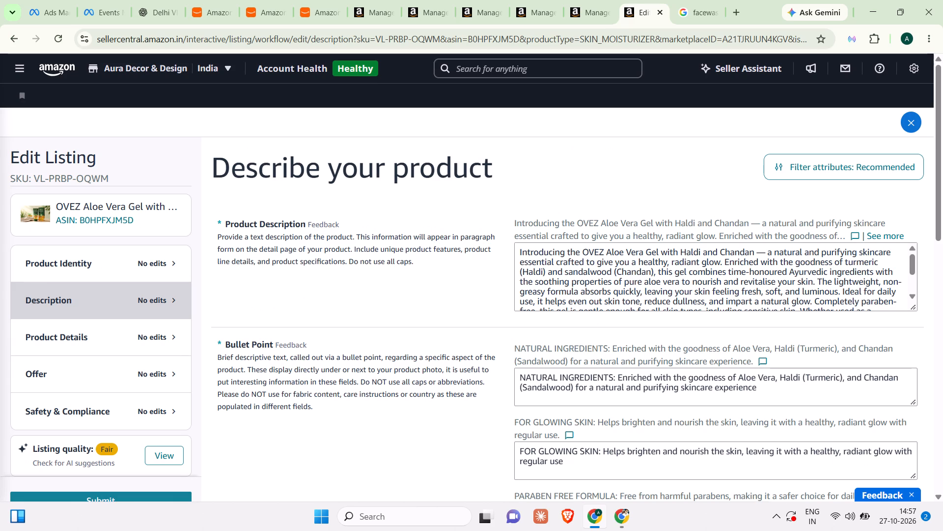
scroll(619, 317, down, 3)
scroll(531, 367, down, 5)
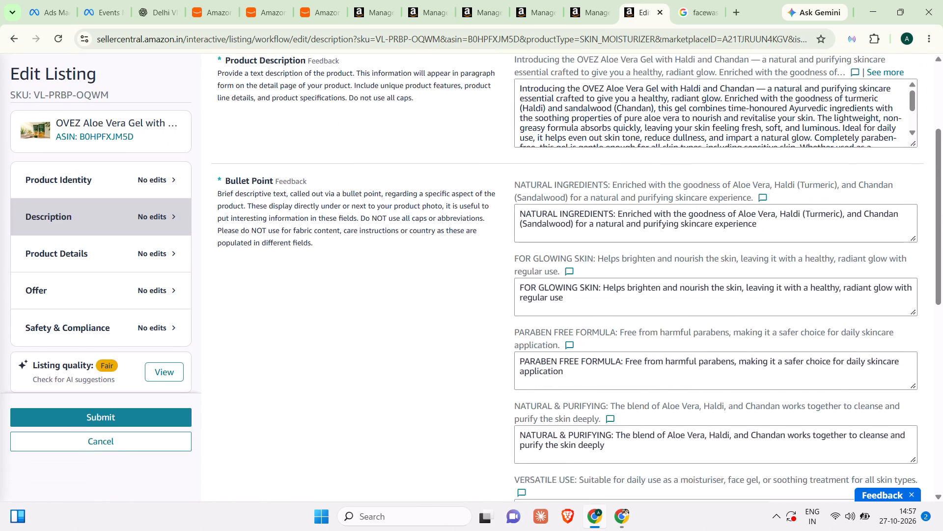
scroll(607, 356, down, 17)
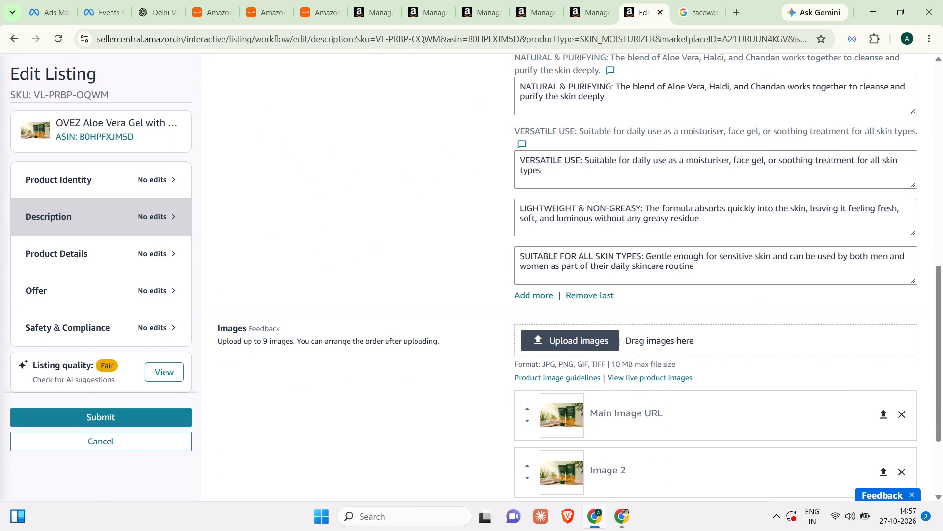
triple_click(718, 336)
scroll(668, 412, down, 5)
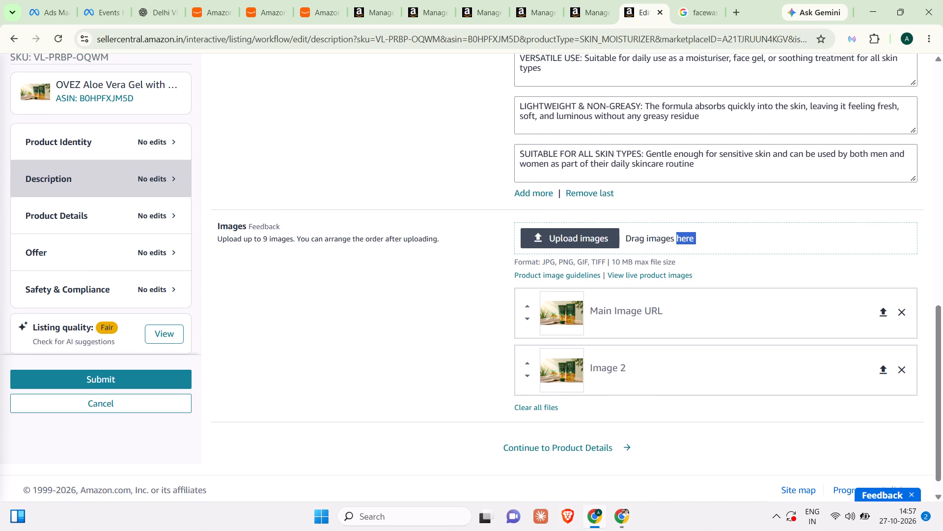
View the listing's live product images and close the preview.
click(666, 273)
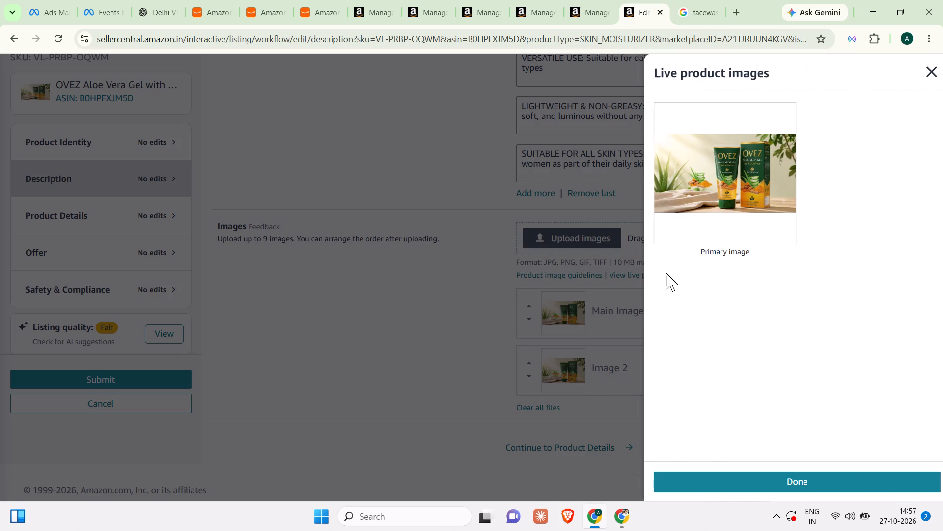
click(711, 198)
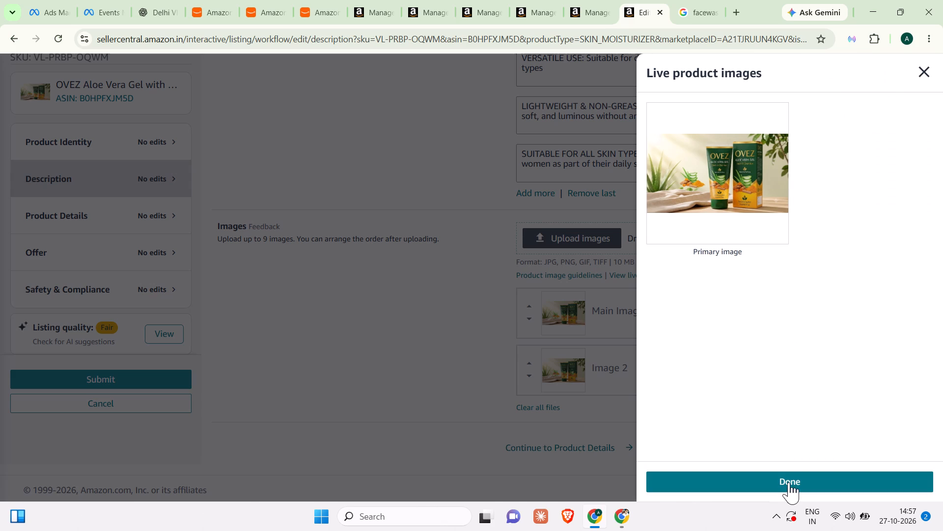
click(789, 482)
Continue to the Product Details section and review the target audience, model name, manufacturer, special features, lifestyle and specific uses.
scroll(685, 409, down, 10)
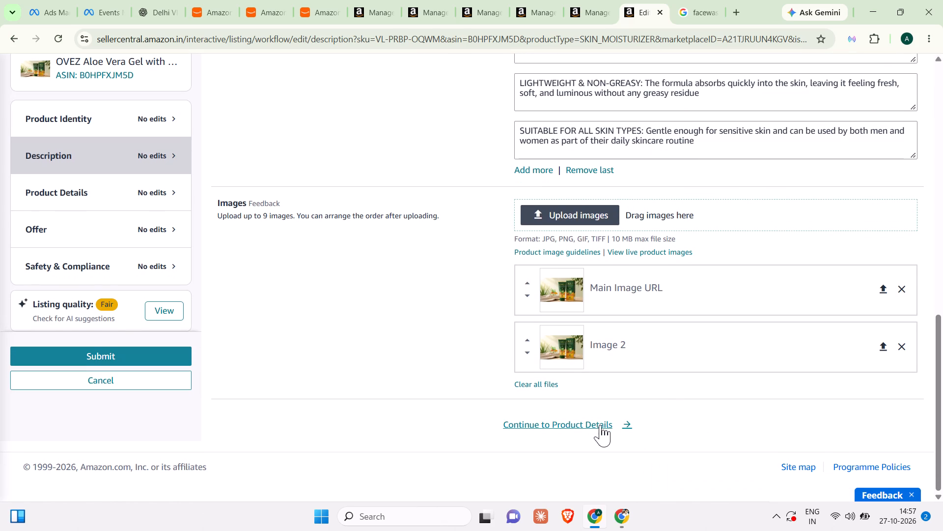
click(597, 425)
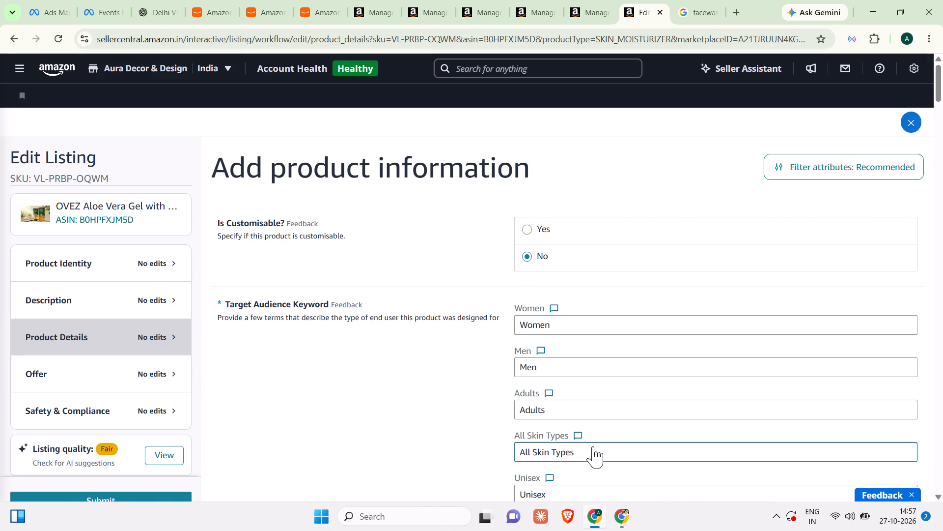
scroll(592, 451, down, 20)
scroll(592, 451, down, 4)
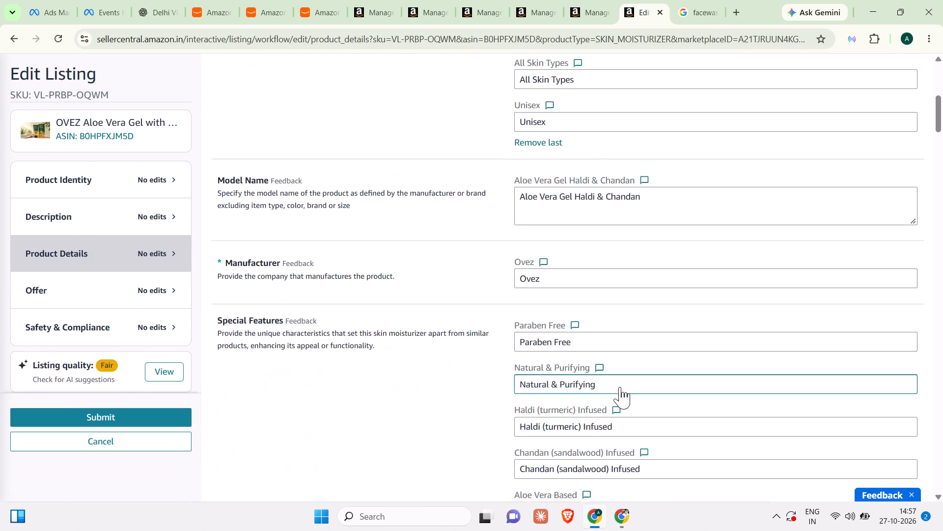
scroll(620, 387, down, 5)
scroll(404, 366, down, 5)
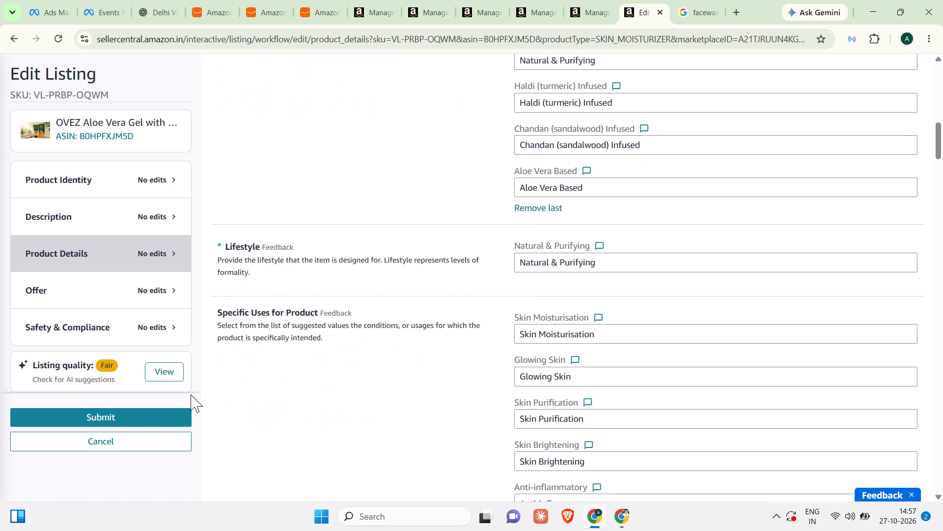
Submit the OVEZ aloe vera gel listing and go to the inventory.
click(141, 407)
click(135, 415)
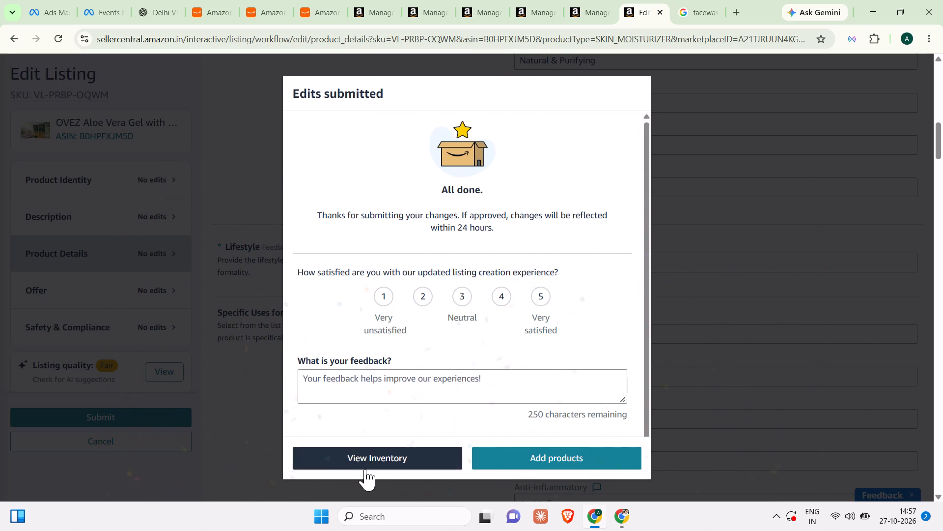
click(370, 453)
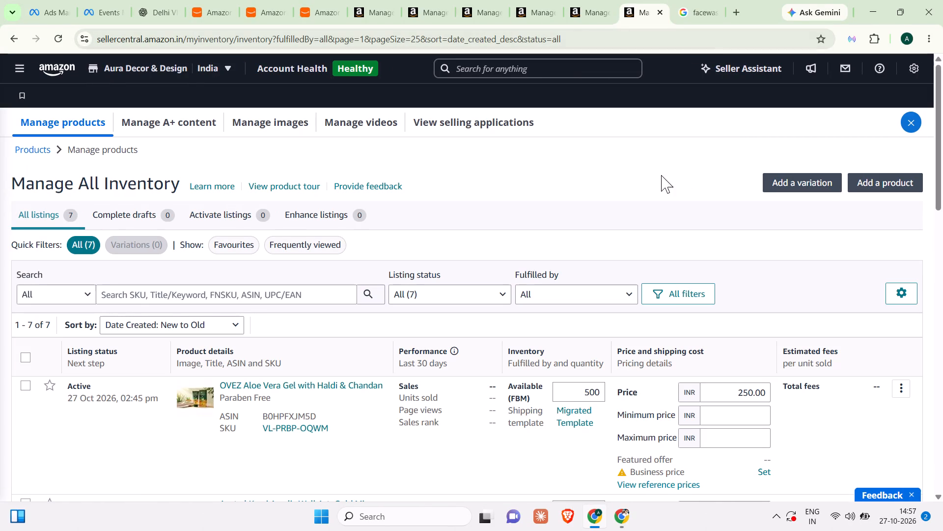
Open the OVEZ gel's live product page, examine its availability, images, bullet points and expanded specifications, and reload the page.
click(340, 379)
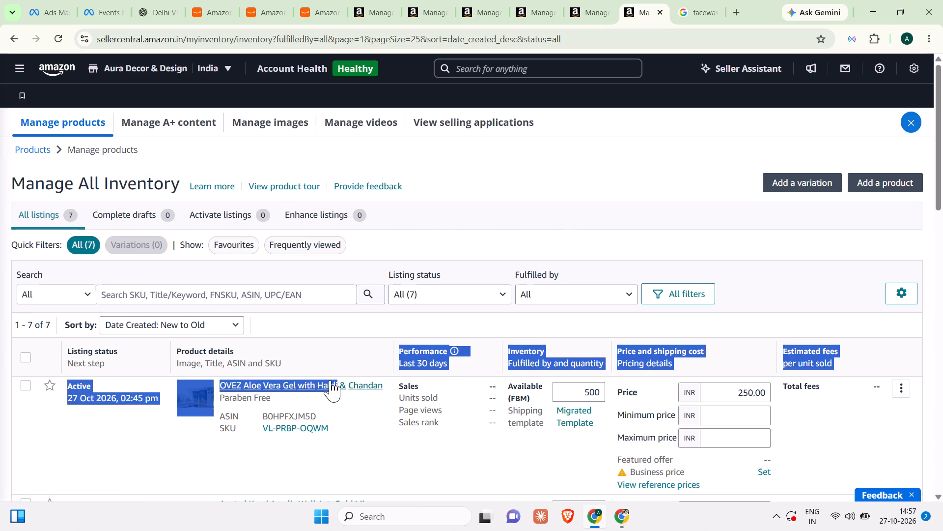
click(355, 388)
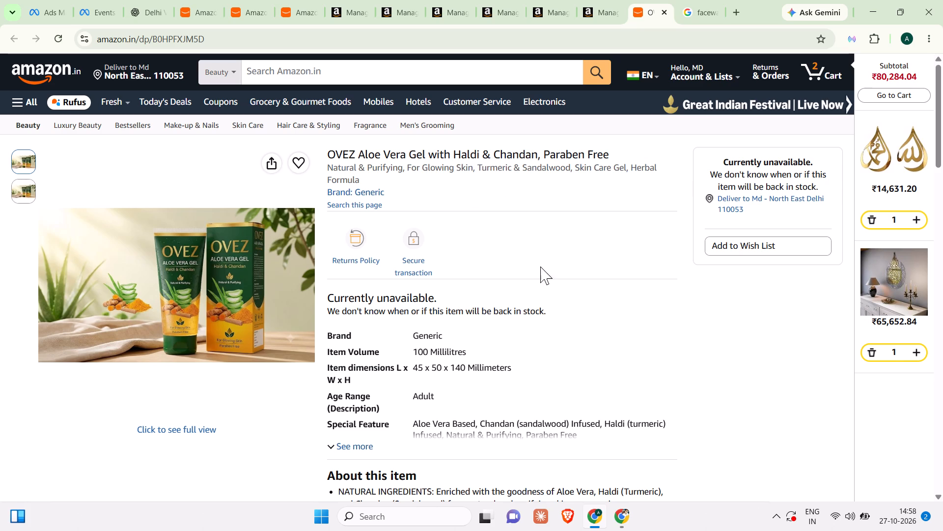
scroll(542, 313, down, 10)
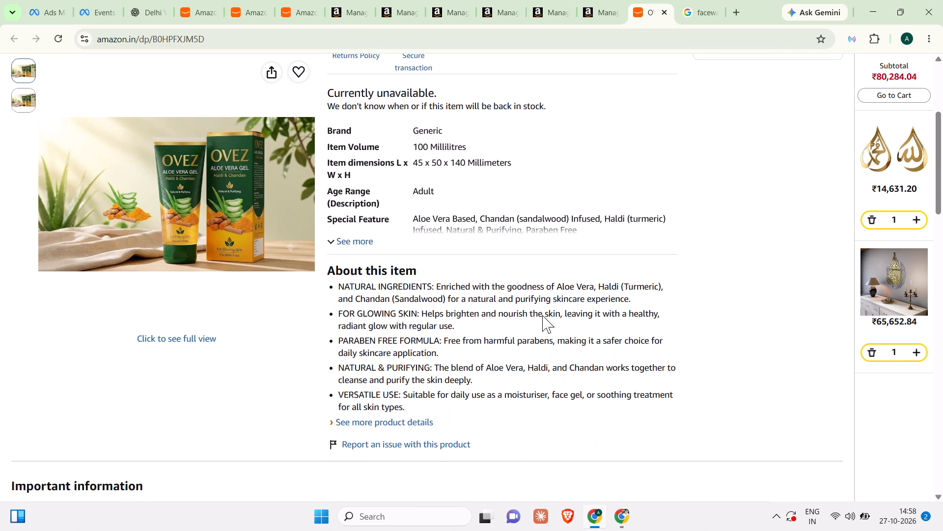
scroll(201, 203, up, 1)
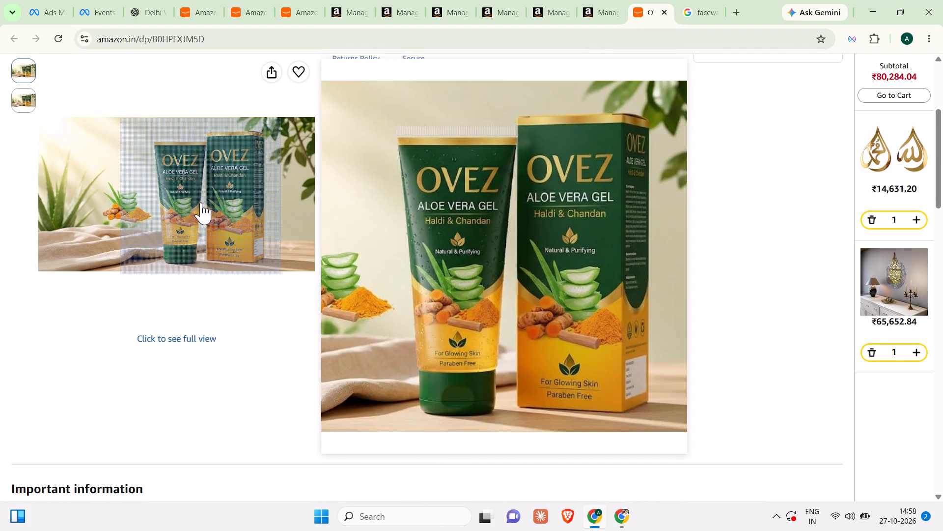
scroll(201, 203, up, 2)
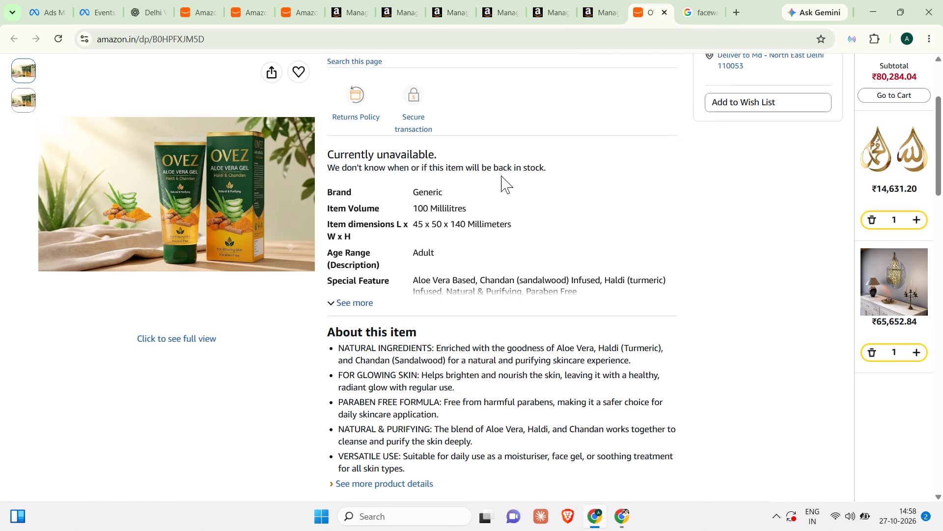
scroll(422, 176, up, 1)
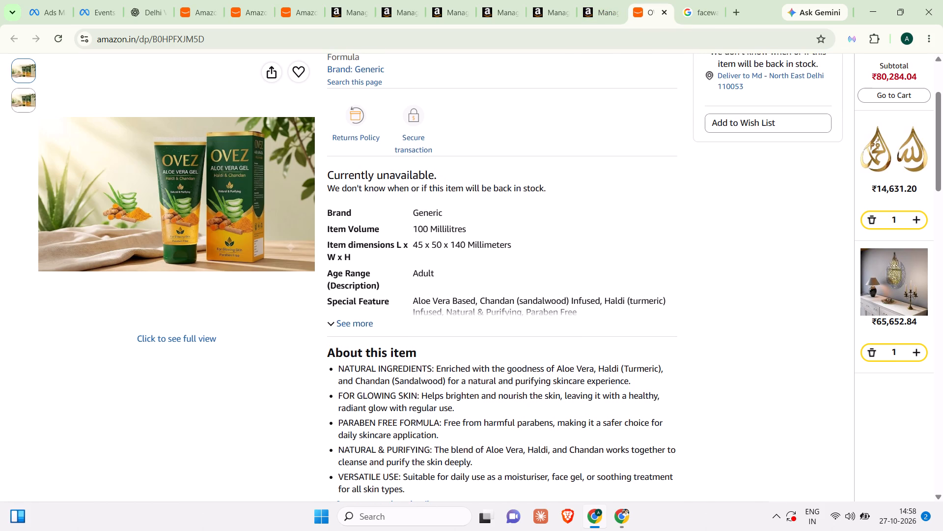
scroll(494, 258, up, 1)
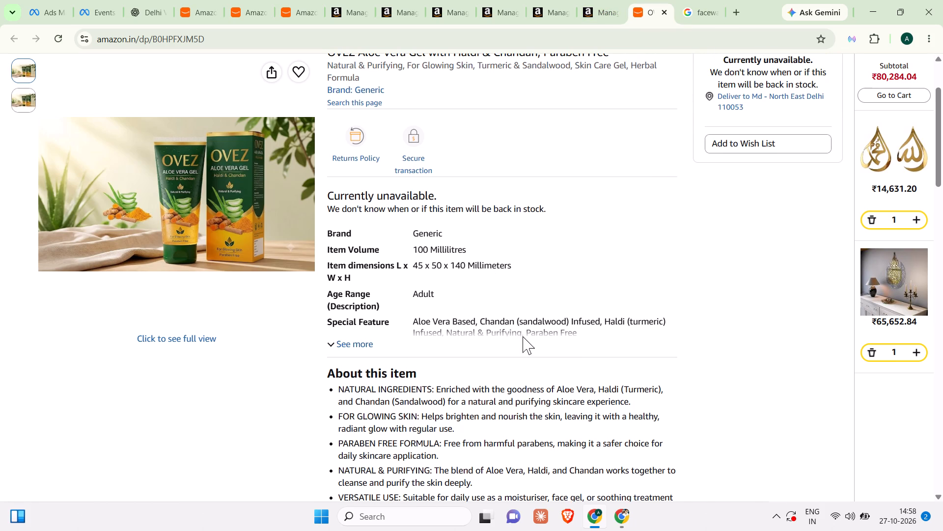
click(354, 341)
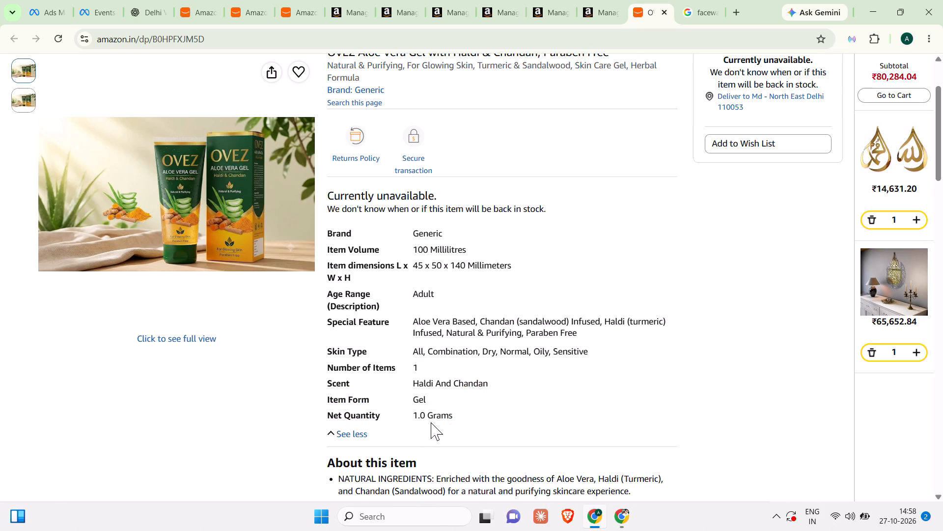
scroll(406, 312, up, 5)
scroll(506, 221, up, 3)
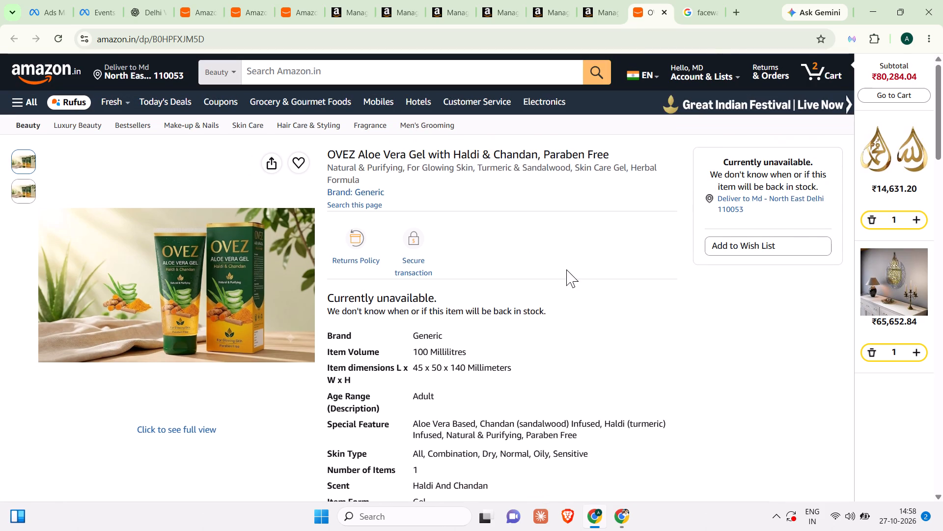
click(53, 40)
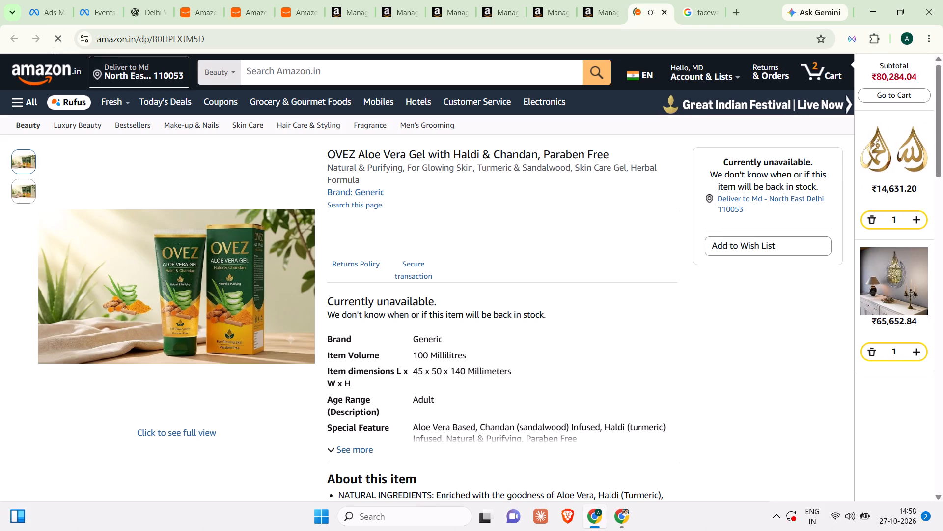
From the inventory, open the live page of the Ayat ul Kursi Acrylic Wall Art, examine its price and offers, and close it.
click(589, 18)
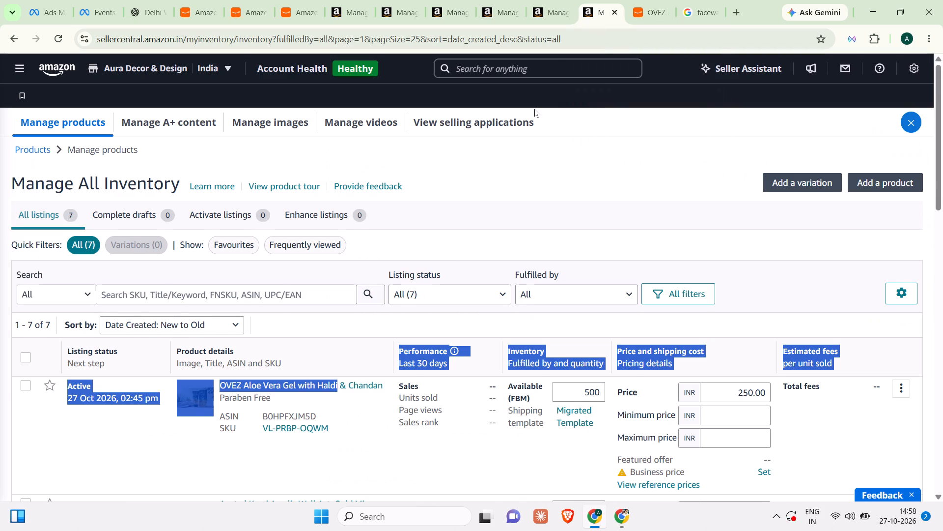
scroll(327, 365, down, 10)
scroll(268, 381, down, 2)
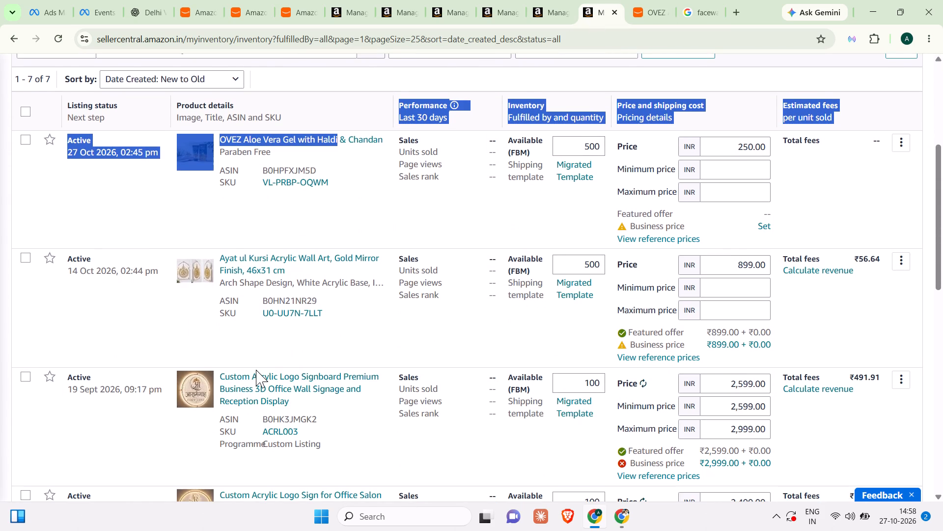
click(283, 265)
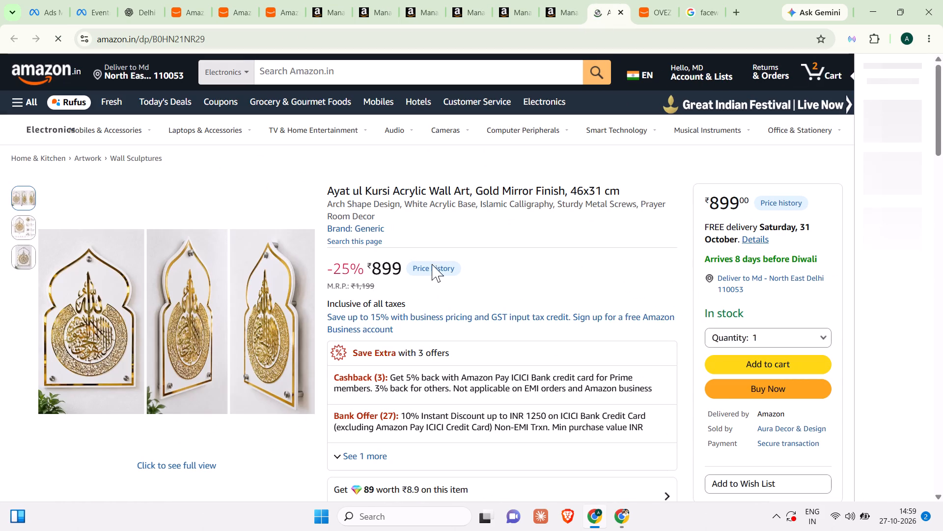
scroll(470, 416, down, 4)
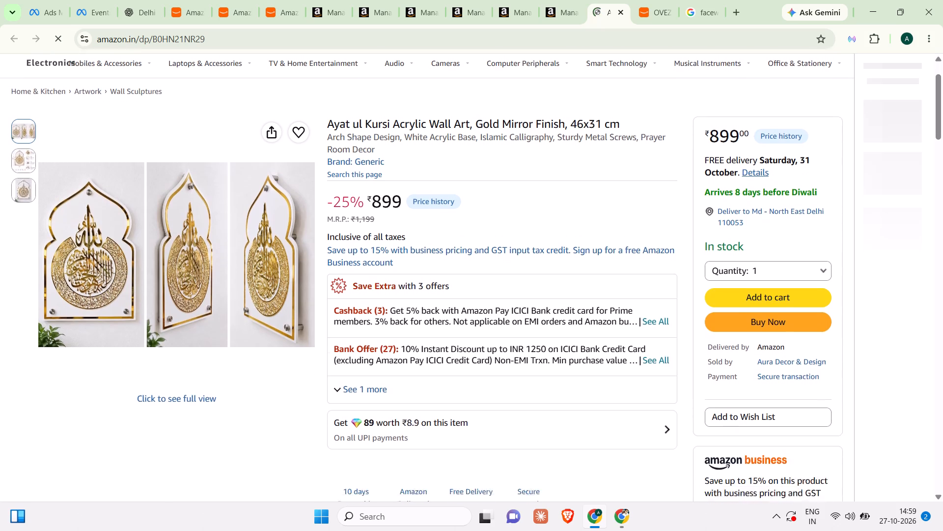
scroll(467, 417, down, 2)
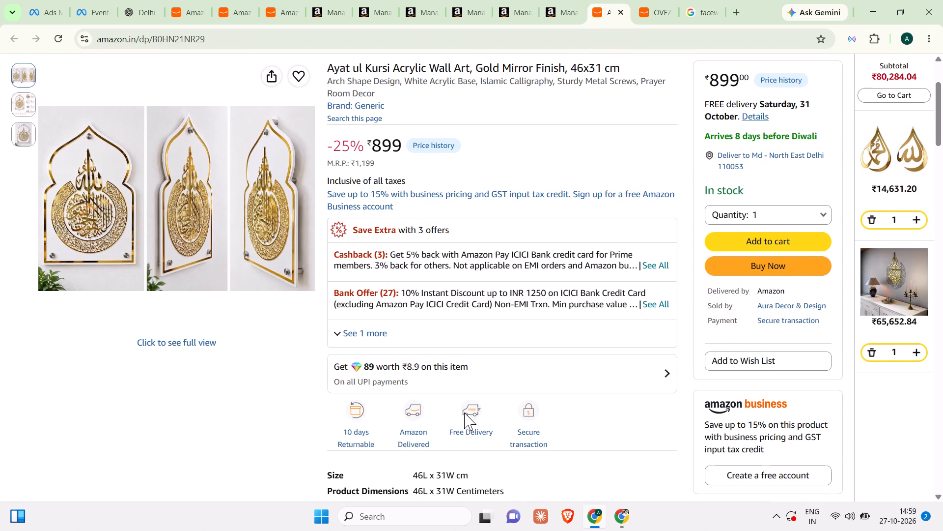
scroll(409, 402, up, 13)
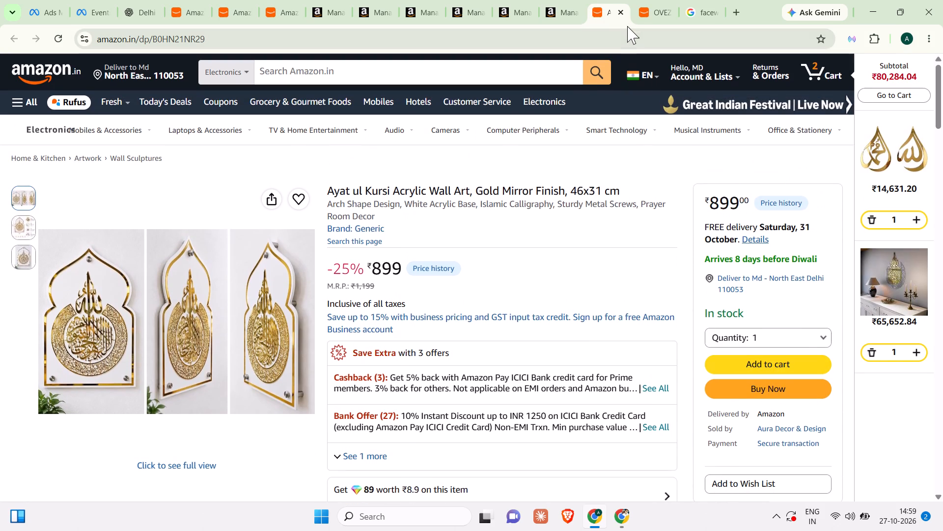
click(619, 14)
Open the OVEZ aloe vera gel's live product page again from the inventory.
scroll(369, 214, up, 4)
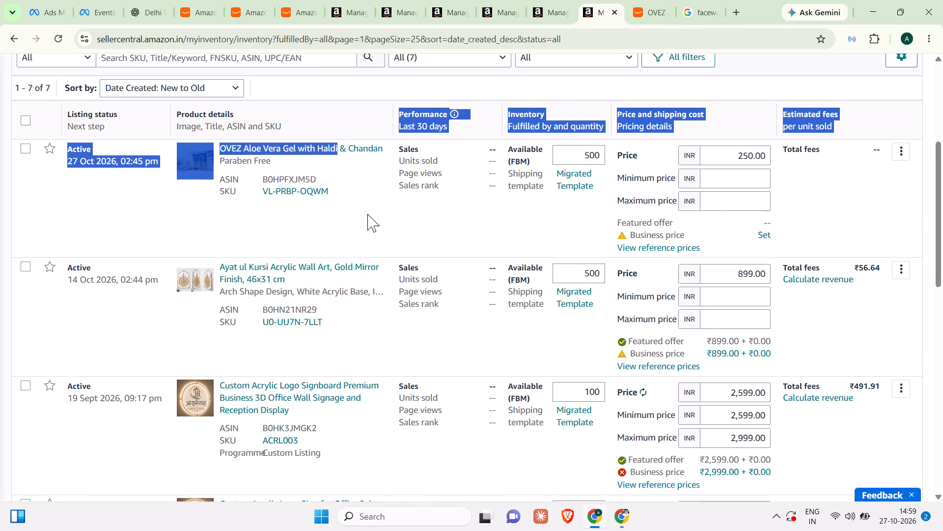
click(274, 223)
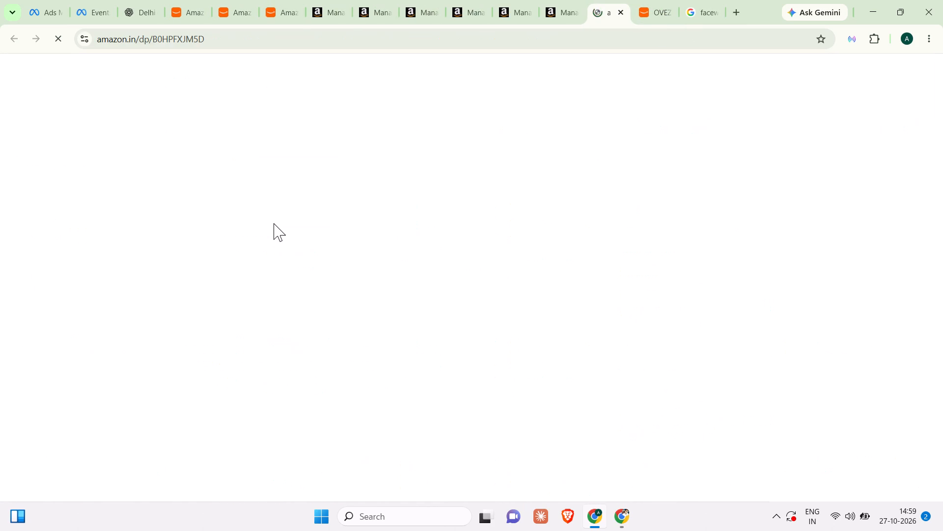
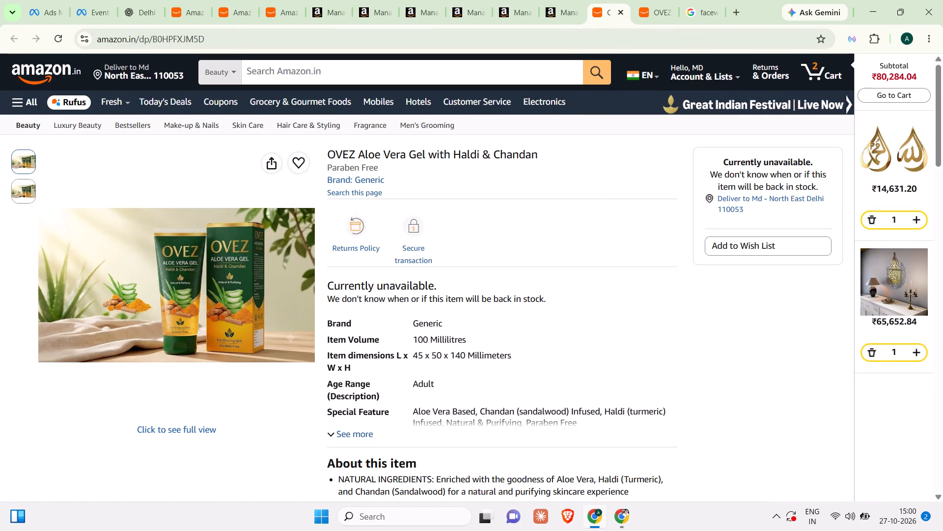
Expand the OVEZ aloe vera gel's specifications, examine the product details, and view the main product image in full size.
click(365, 438)
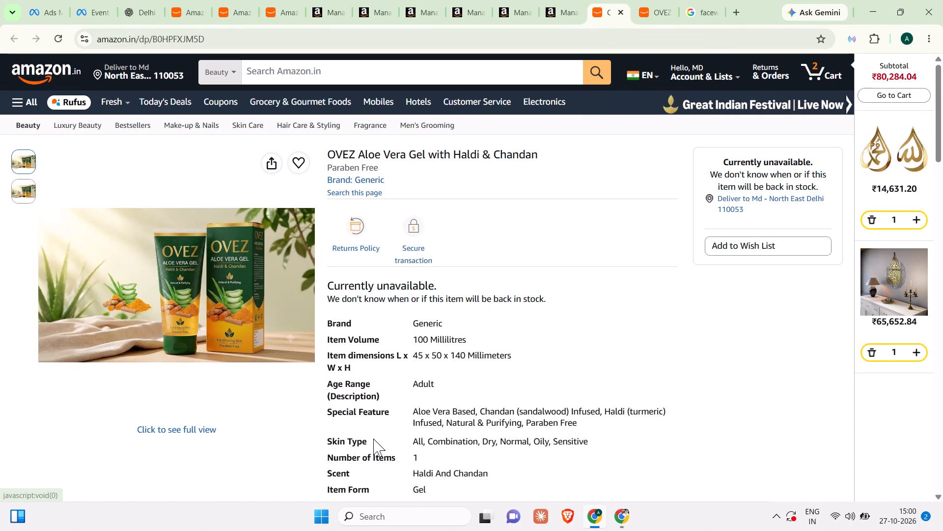
scroll(410, 428, down, 4)
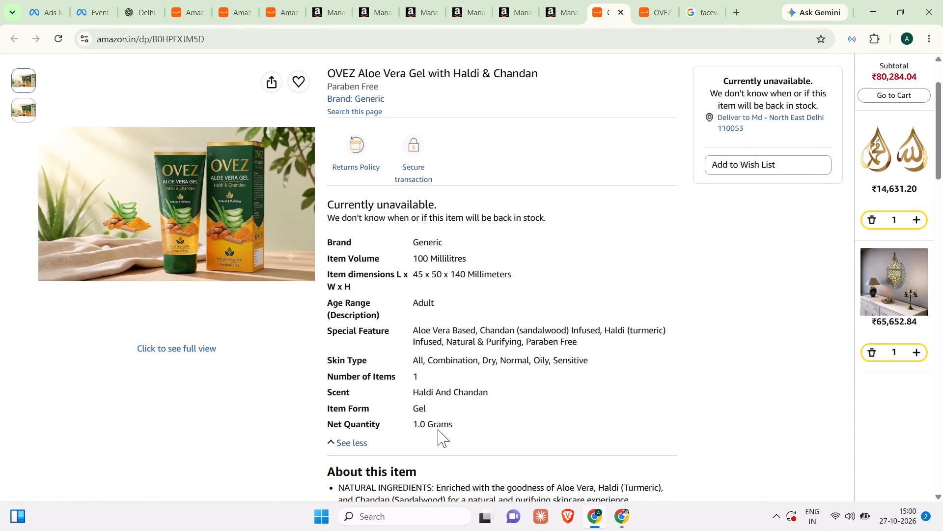
scroll(453, 442, down, 9)
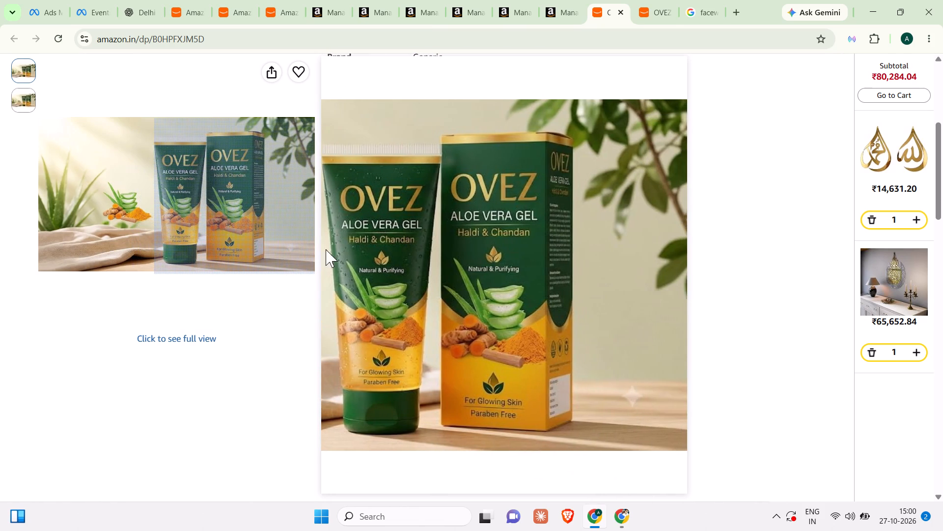
click(213, 219)
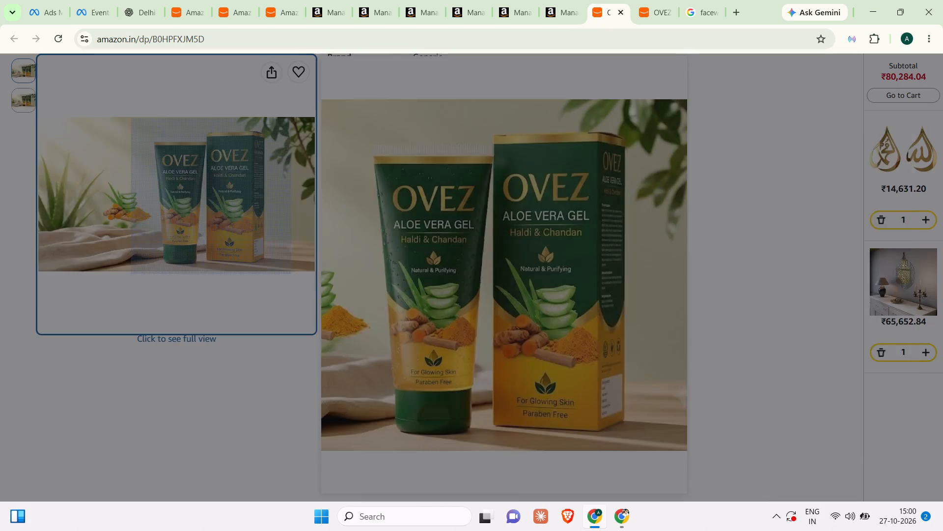
drag(904, 113, 904, 112)
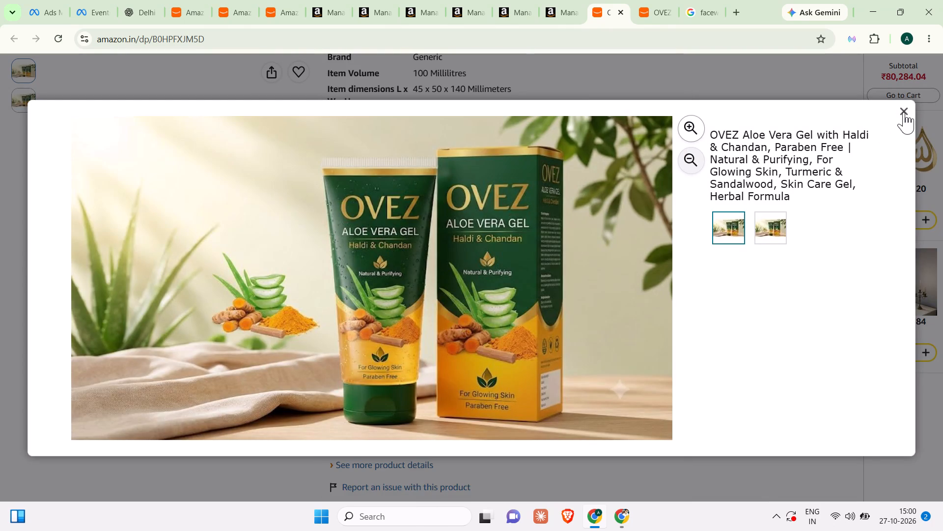
drag(904, 112, 896, 112)
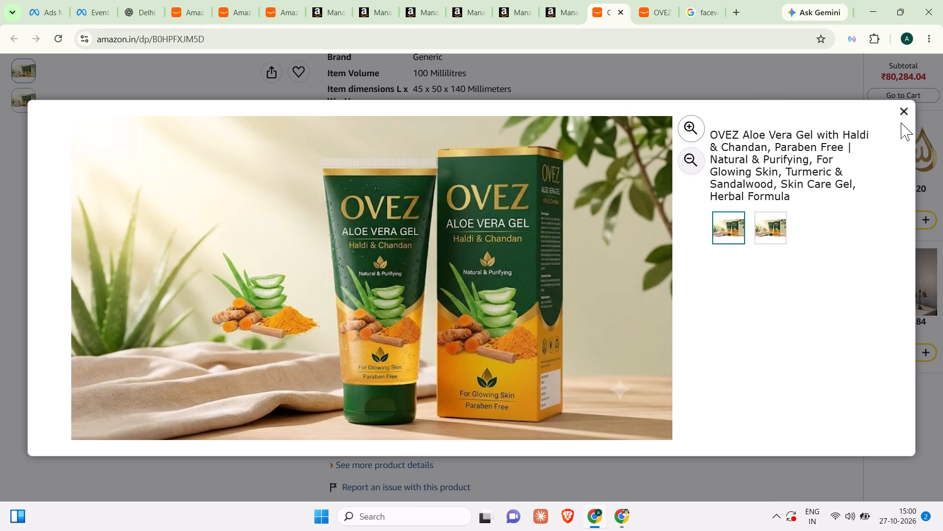
click(901, 113)
scroll(624, 117, up, 17)
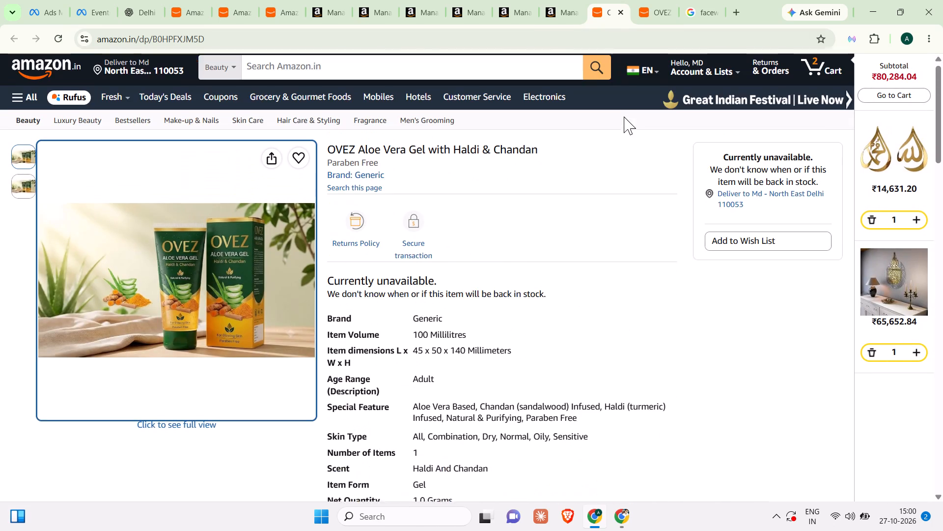
scroll(624, 117, up, 5)
Reload the OVEZ gel's product page and open its main image in full view again.
click(54, 32)
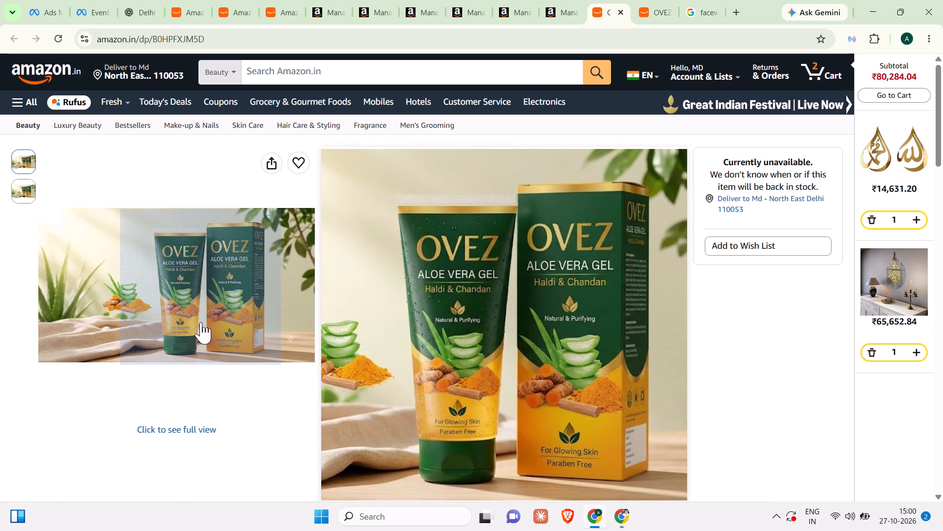
click(201, 322)
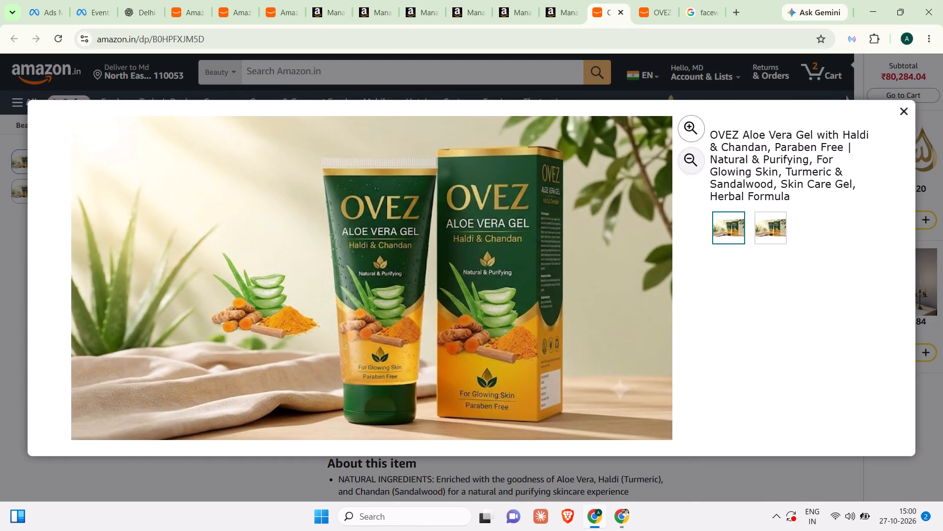
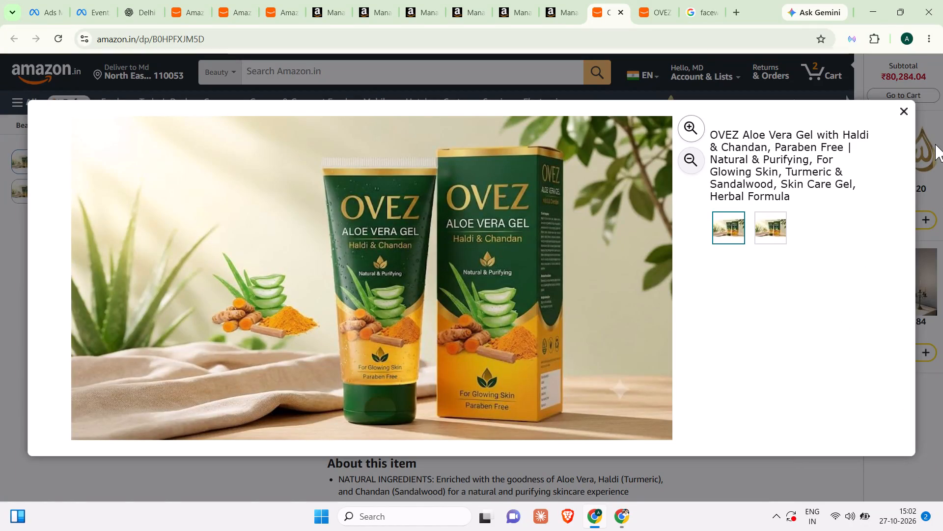
Close the full-size image of the OVEZ gel and search Amazon for achar.
click(908, 116)
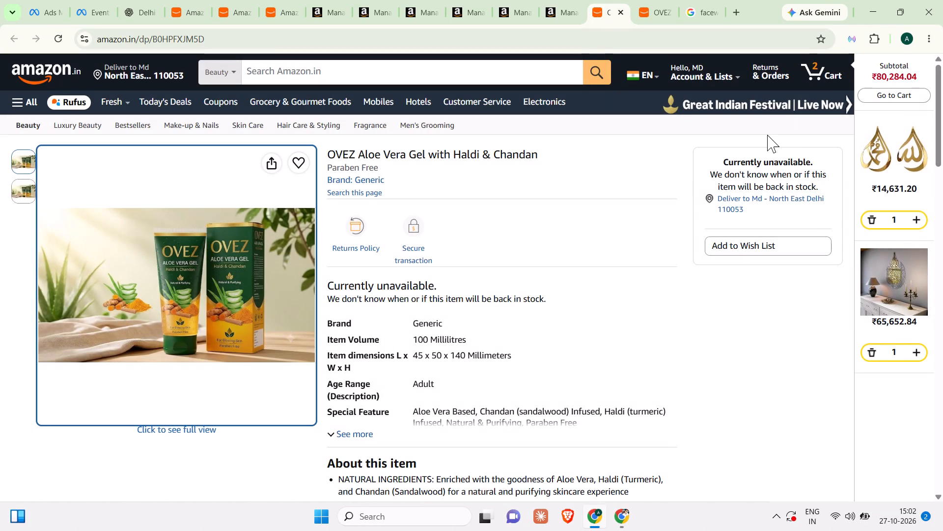
click(513, 78)
key(a)
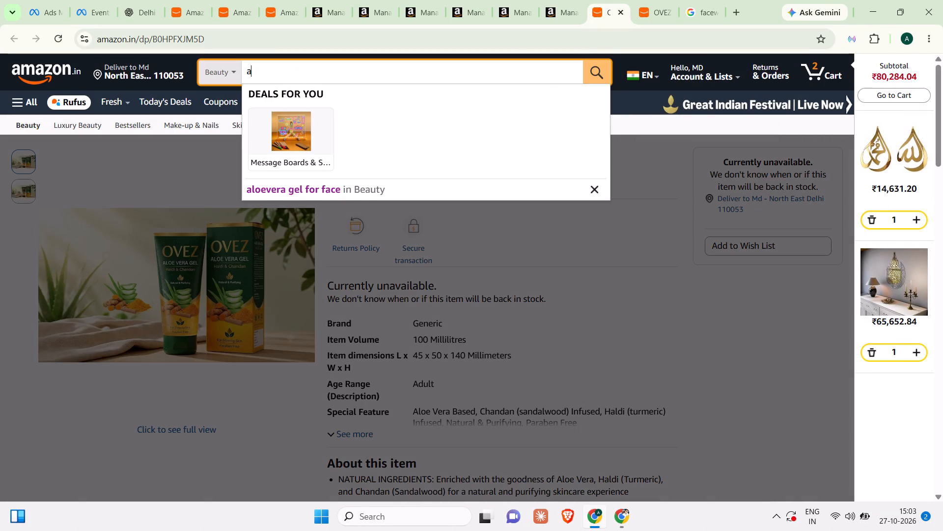
text(char)
key(Return)
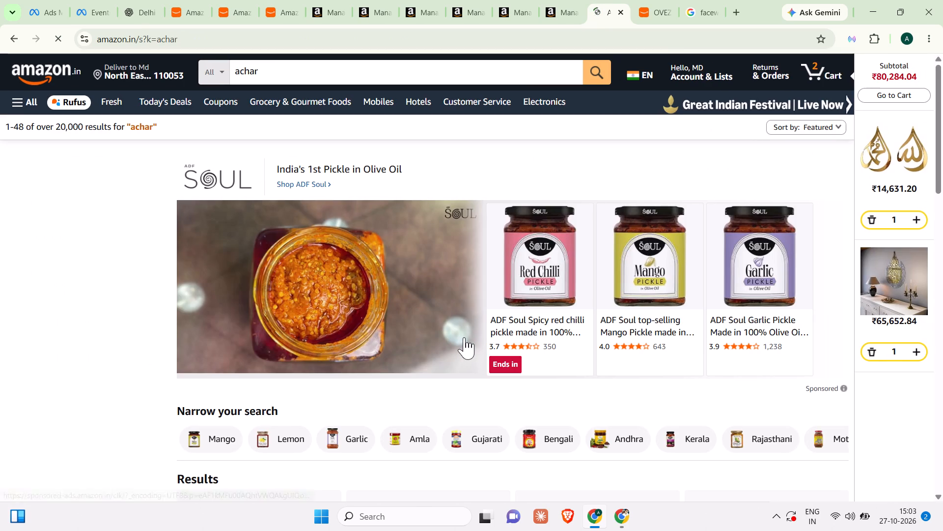
Look through the achar search results, examining the pickle products' images, titles, ratings and prices.
scroll(501, 273, down, 5)
scroll(520, 316, down, 2)
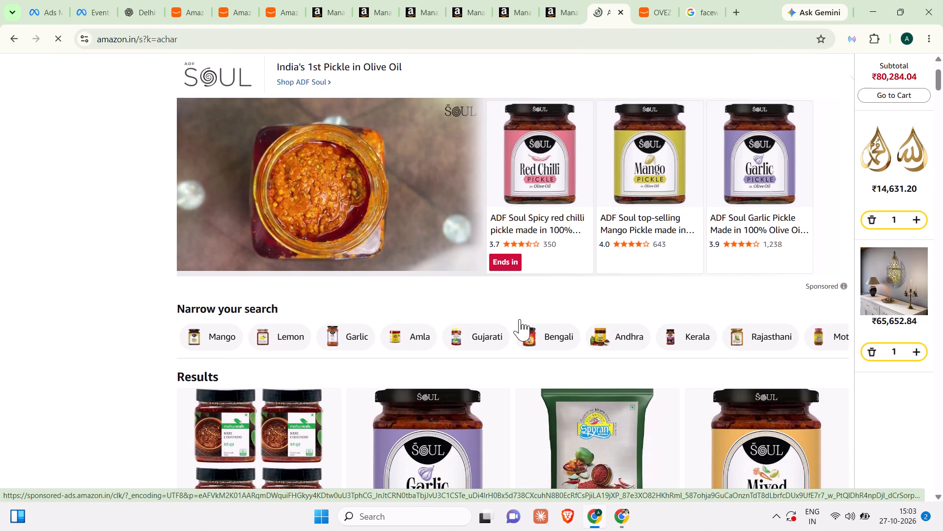
scroll(520, 319, down, 8)
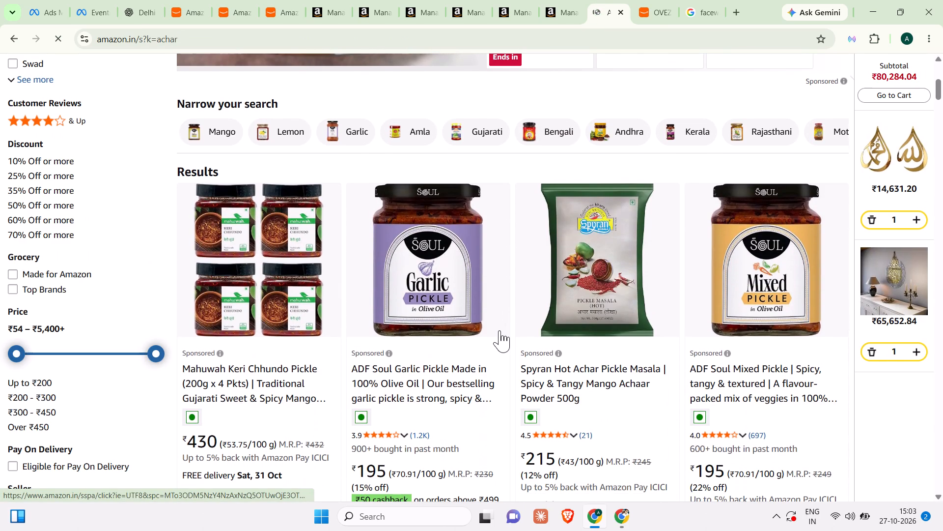
scroll(499, 330, down, 5)
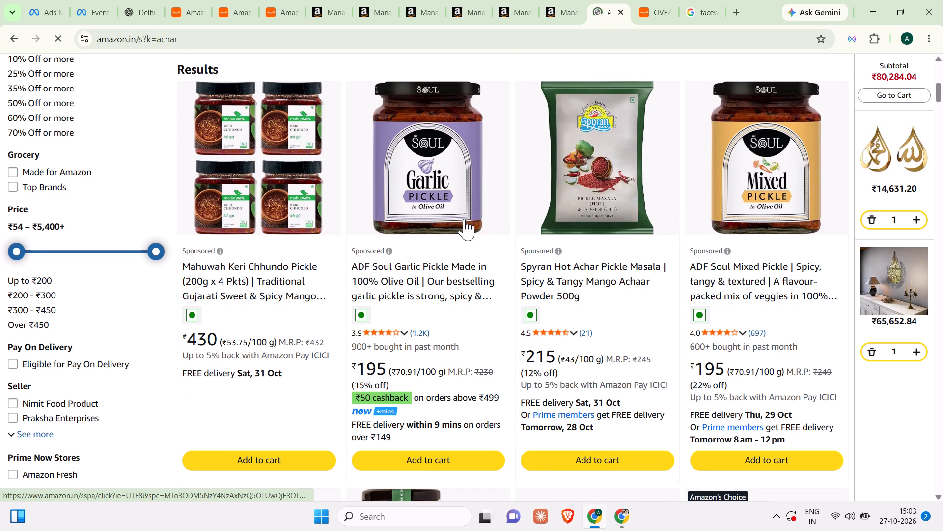
scroll(466, 215, down, 10)
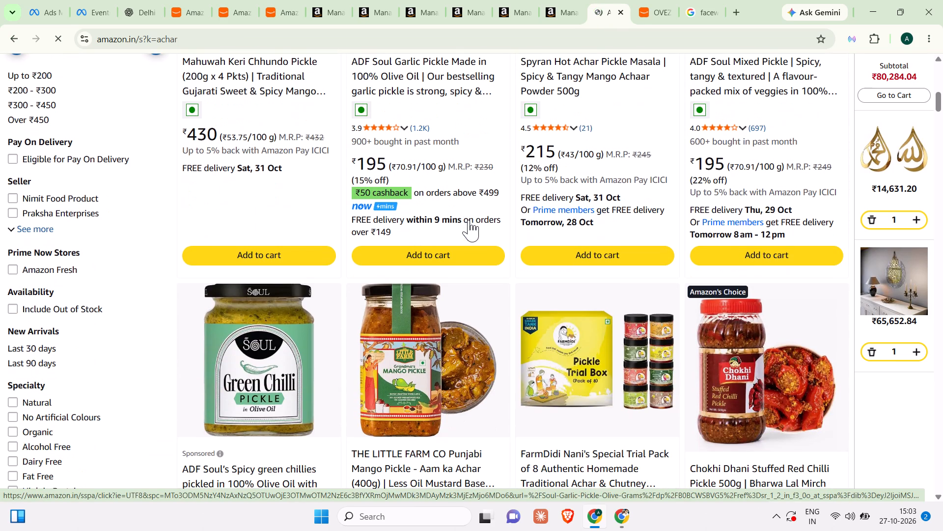
scroll(448, 244, down, 2)
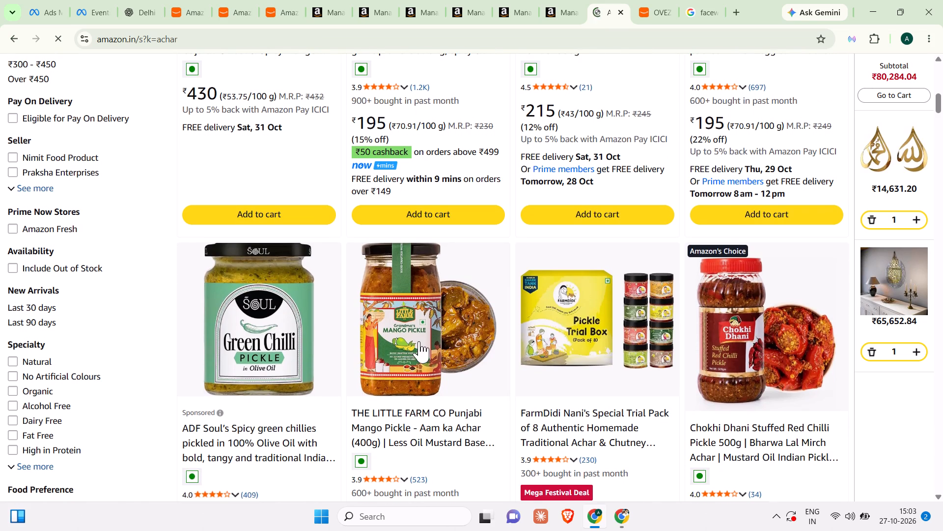
scroll(429, 377, down, 3)
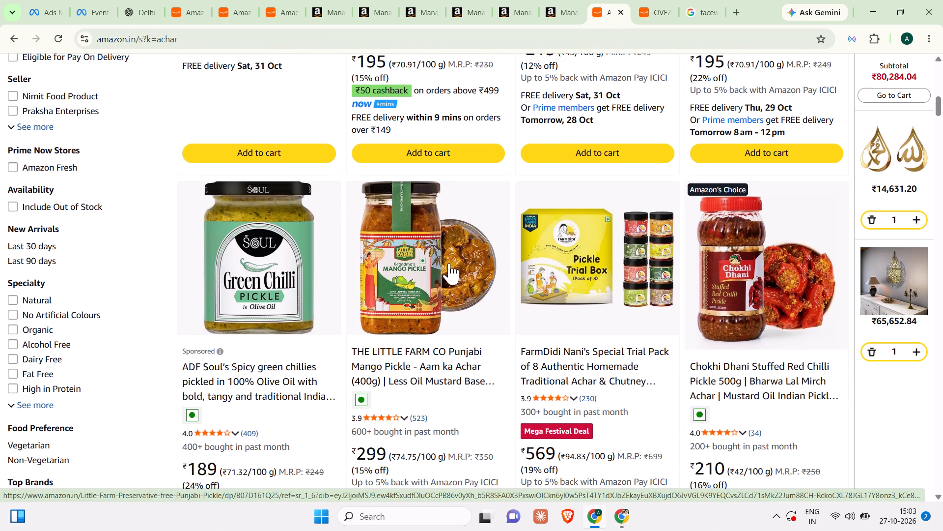
scroll(441, 243, down, 2)
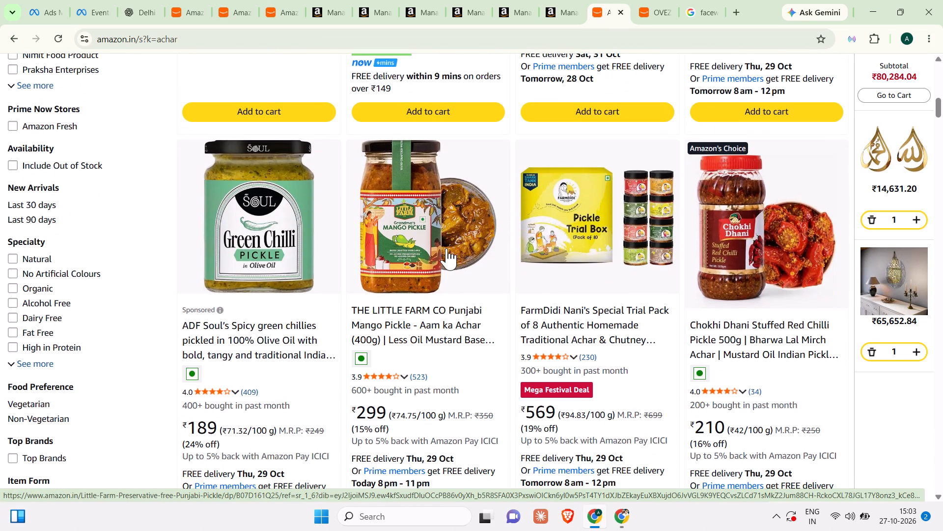
scroll(444, 250, down, 1)
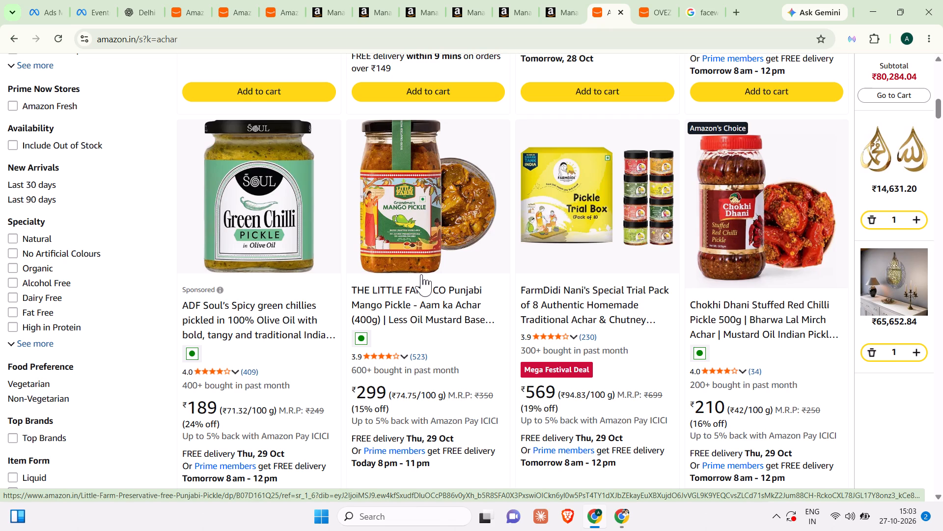
Try to open pickle products such as THE LITTLE FARM CO Punjabi Mango Pickle, and reload the search results page.
click(415, 258)
click(454, 242)
scroll(429, 303, down, 4)
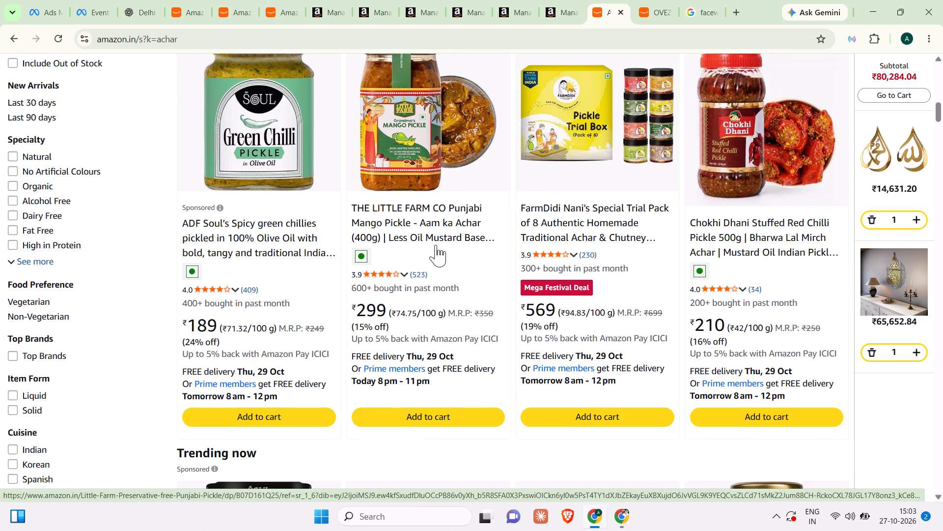
click(443, 230)
scroll(436, 246, up, 9)
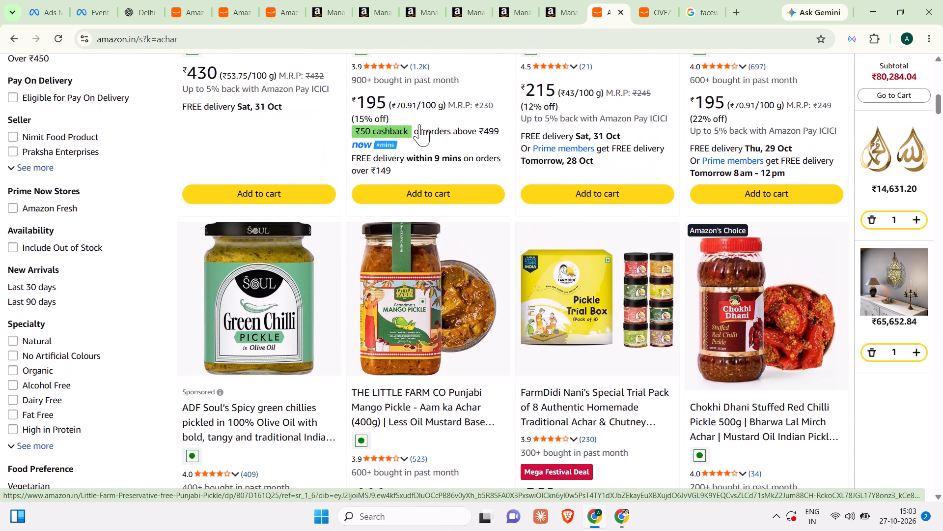
click(416, 121)
scroll(423, 242, down, 5)
click(672, 180)
double_click(444, 184)
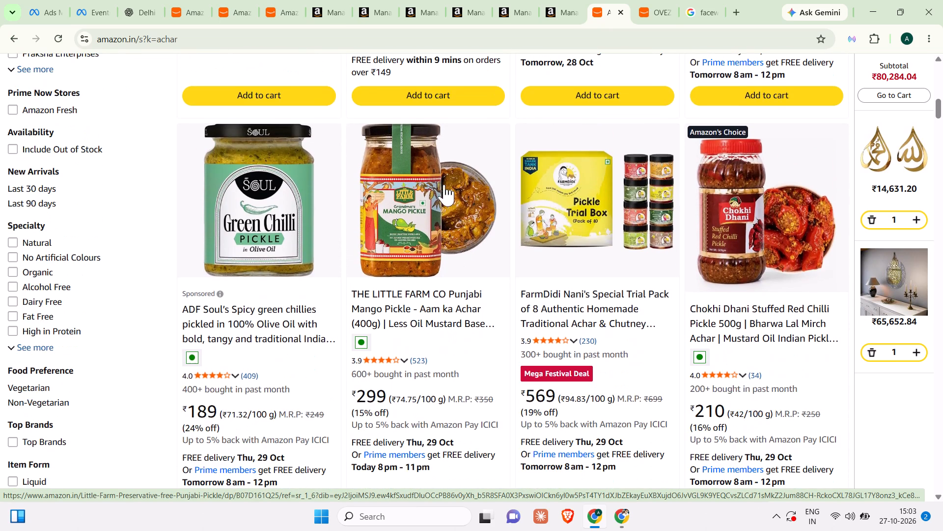
click(566, 178)
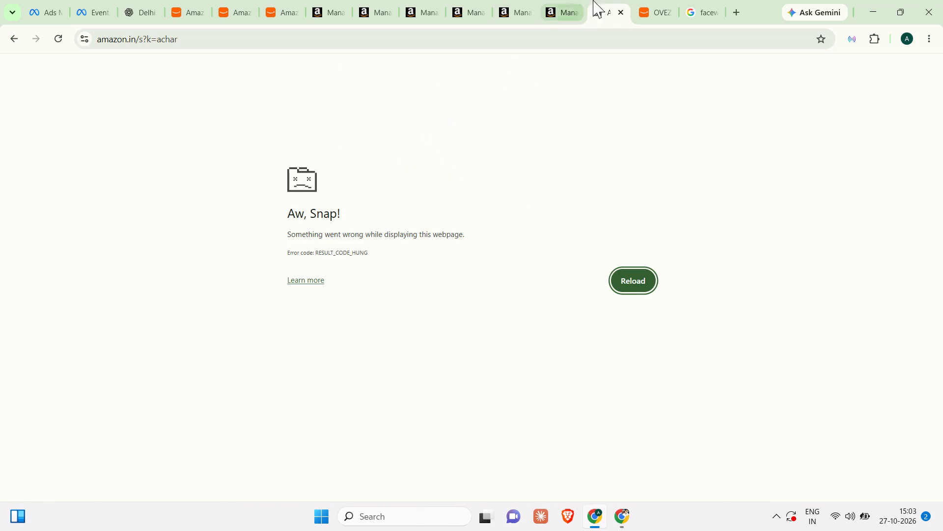
click(59, 45)
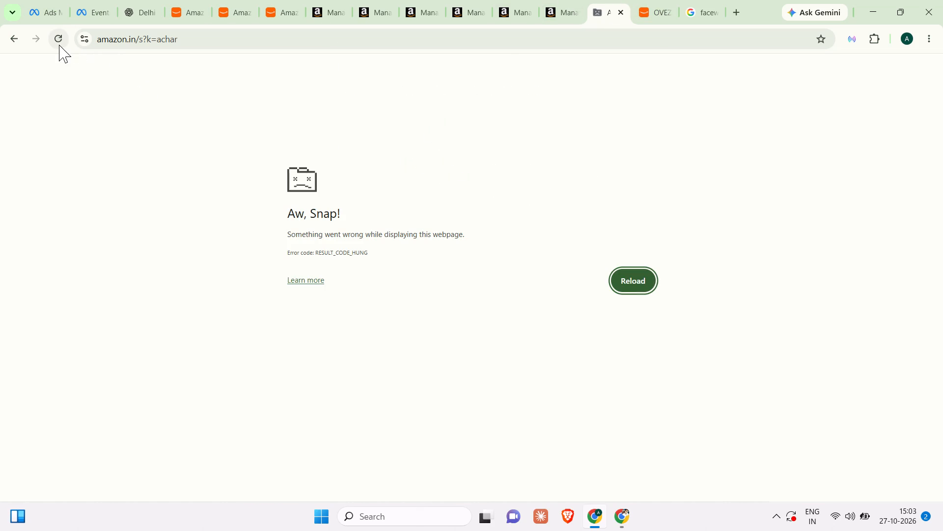
Reload the OVEZ aloe vera gel product page in its other tab, check its availability and item details, and close that tab.
click(655, 9)
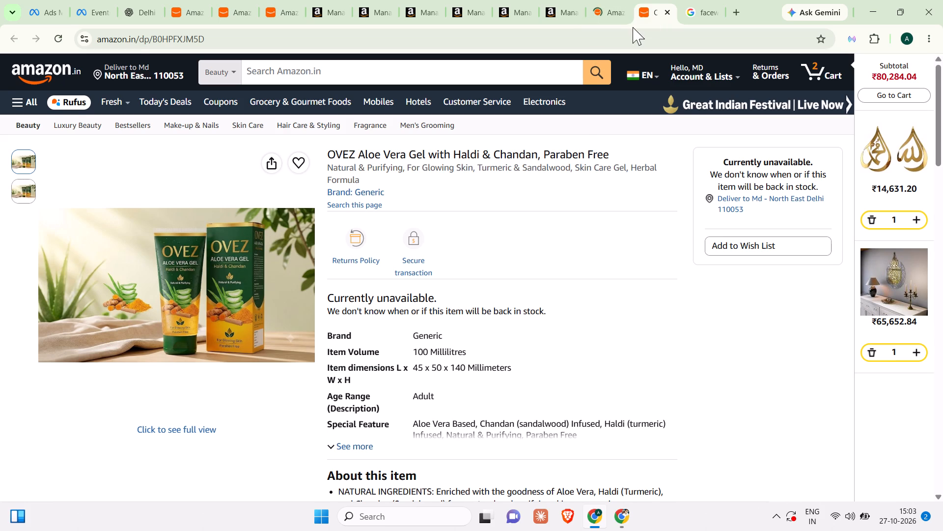
scroll(444, 228, down, 3)
click(59, 41)
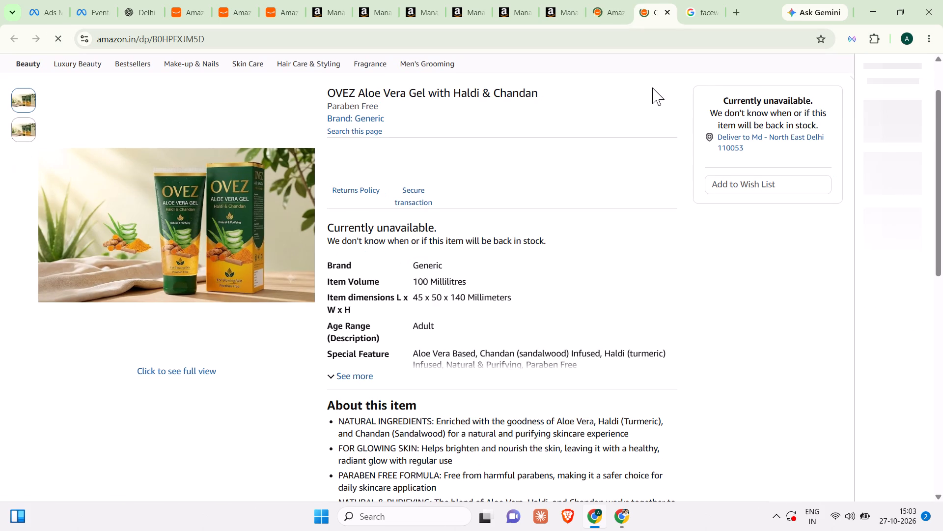
scroll(510, 188, up, 5)
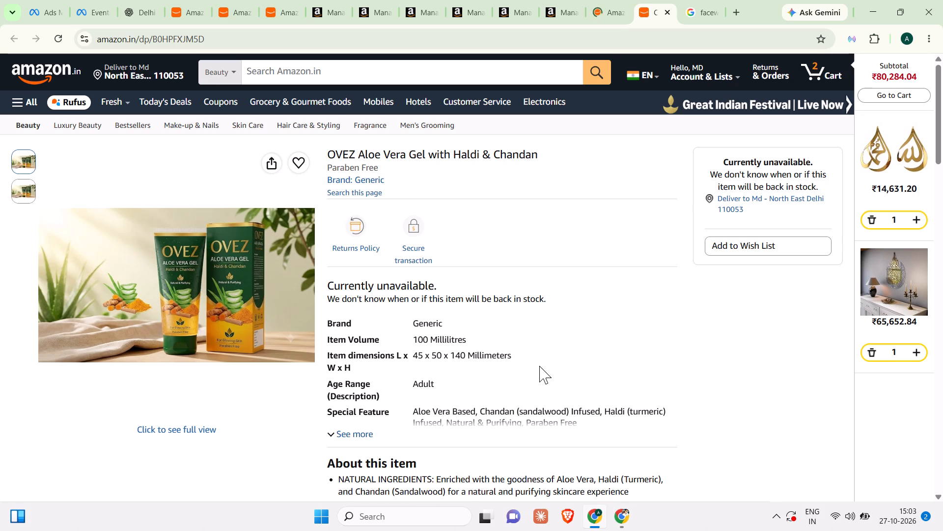
scroll(541, 365, down, 16)
scroll(525, 302, down, 1)
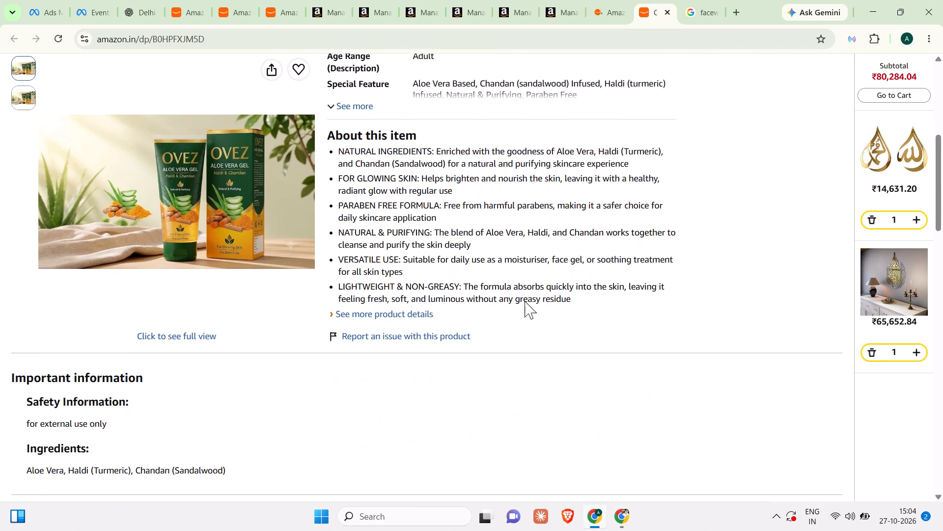
click(666, 16)
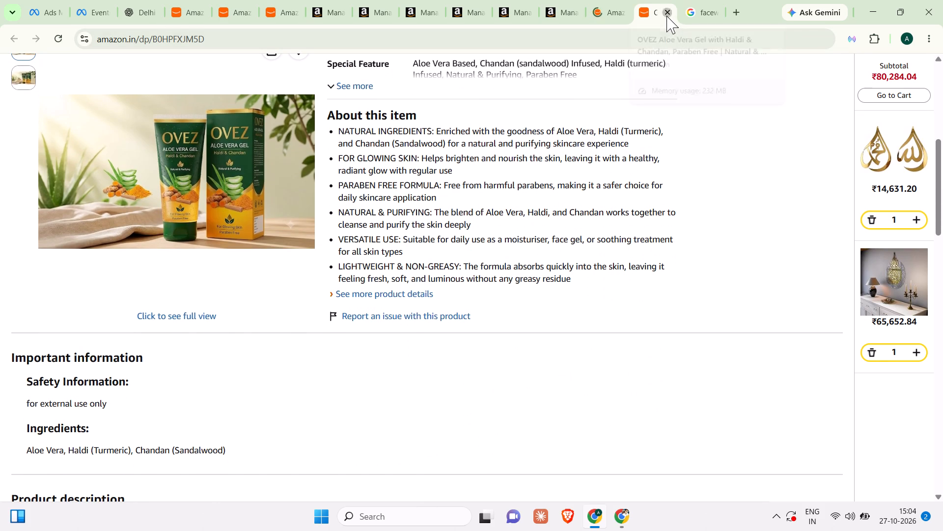
Reload the Seller Central inventory list and check the OVEZ aloe vera gel's status, stock, price and estimated fees.
click(557, 19)
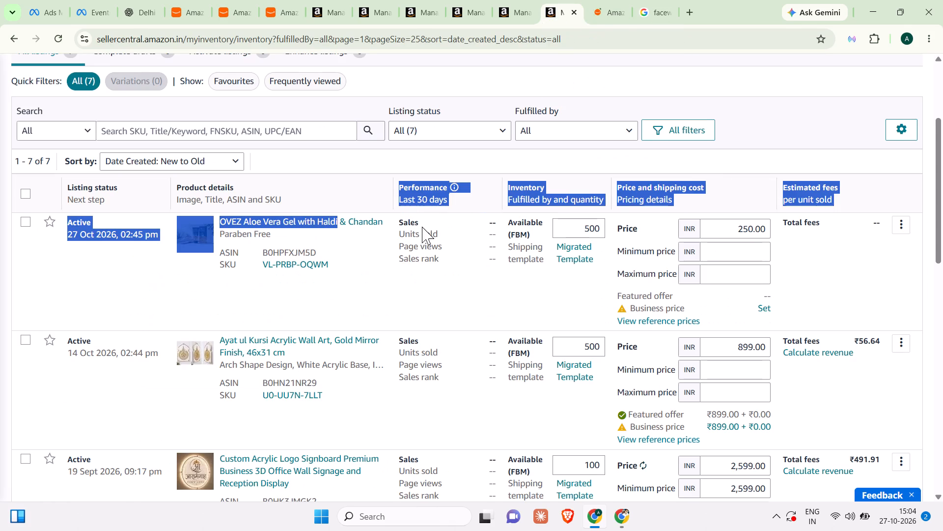
click(361, 251)
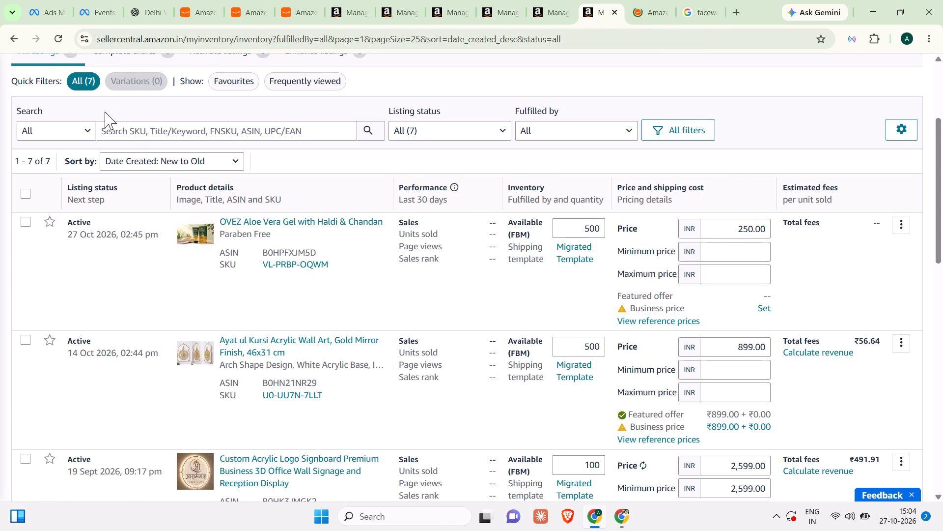
click(52, 42)
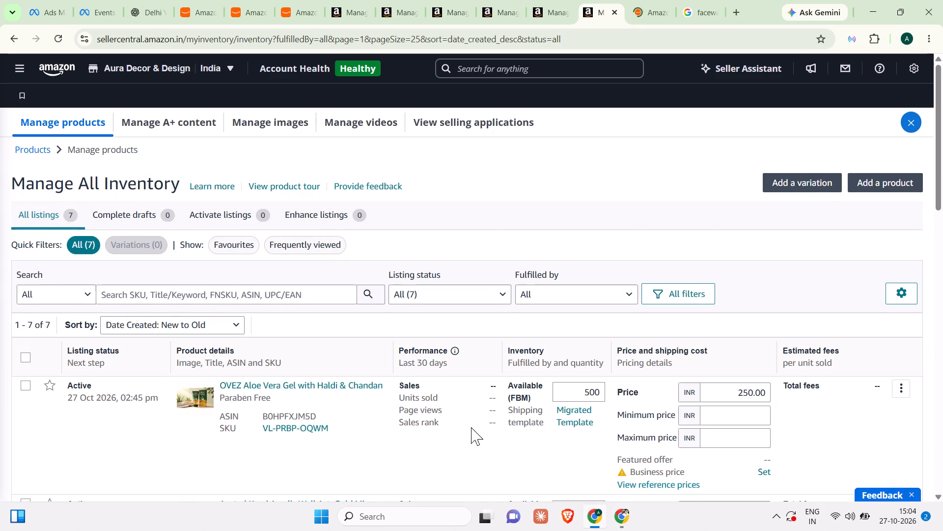
scroll(493, 420, down, 6)
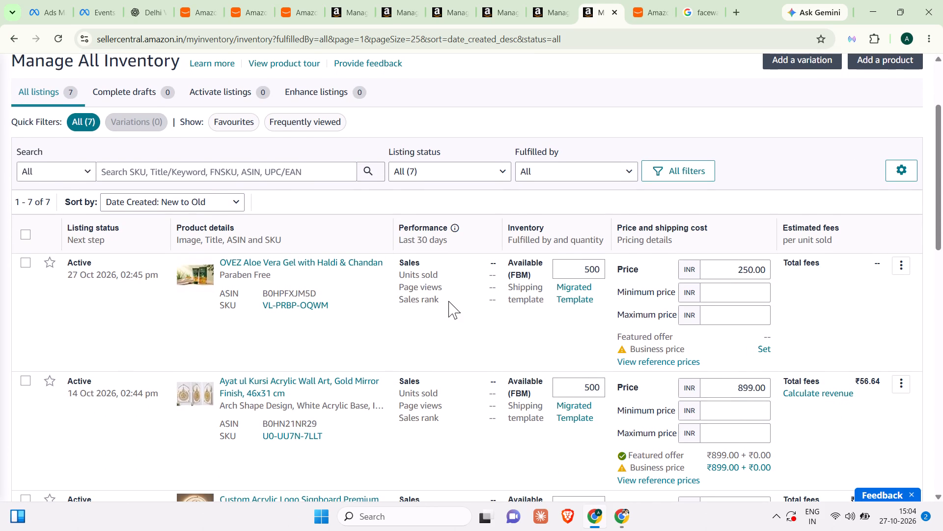
scroll(449, 302, down, 3)
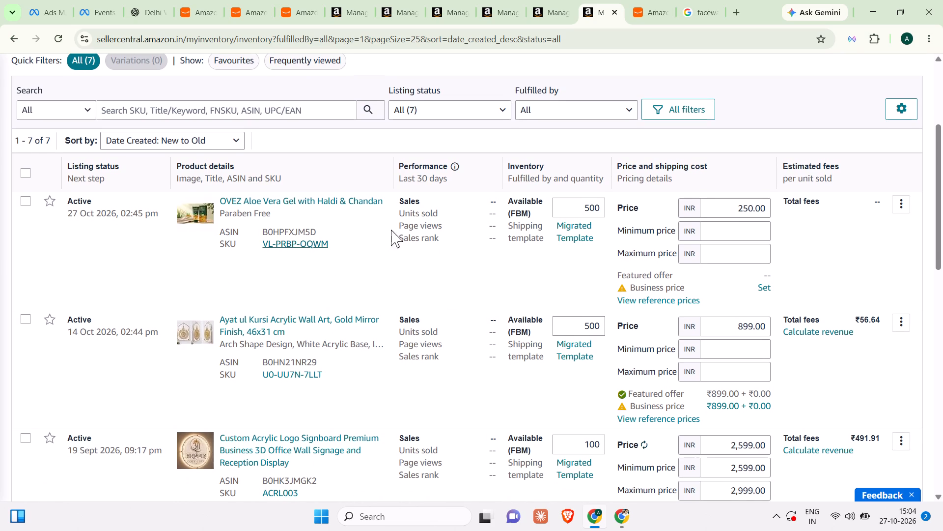
scroll(908, 301, down, 1)
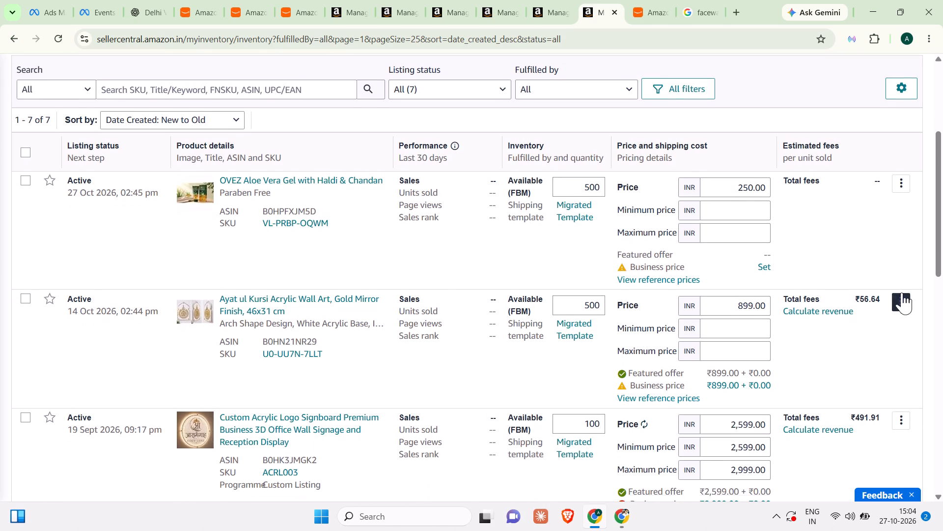
triple_click(878, 184)
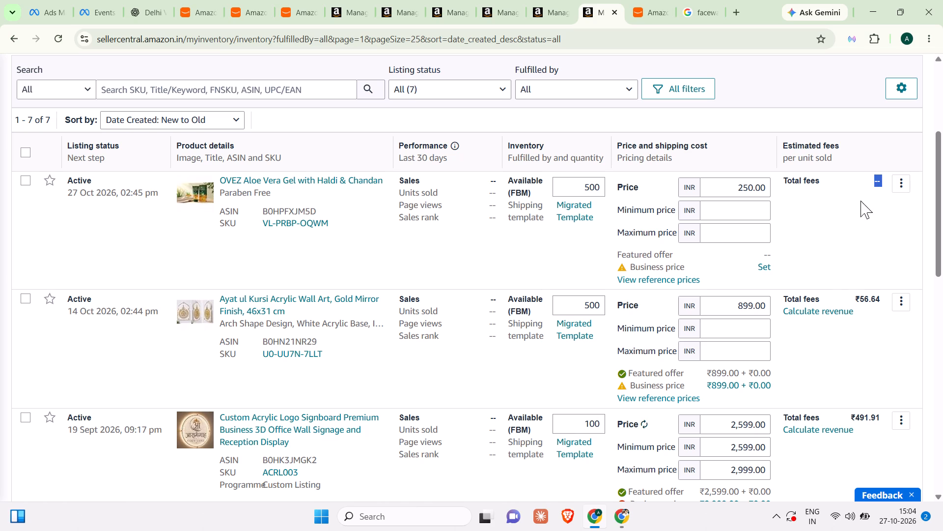
Open the revenue calculator for the acrylic logo signboard with SKU ACRL003 and examine its Amazon fees, fulfilment, storage and other costs.
scroll(832, 291, down, 9)
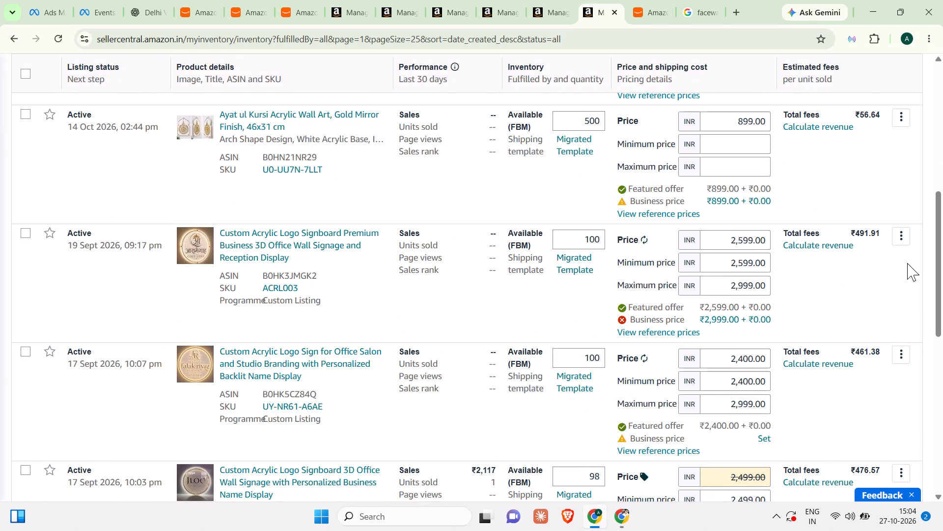
scroll(907, 263, down, 2)
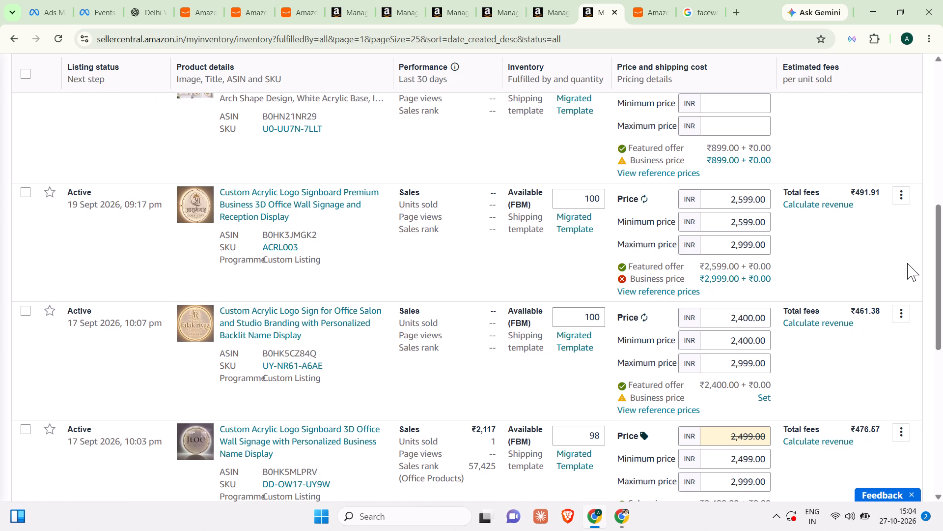
click(835, 200)
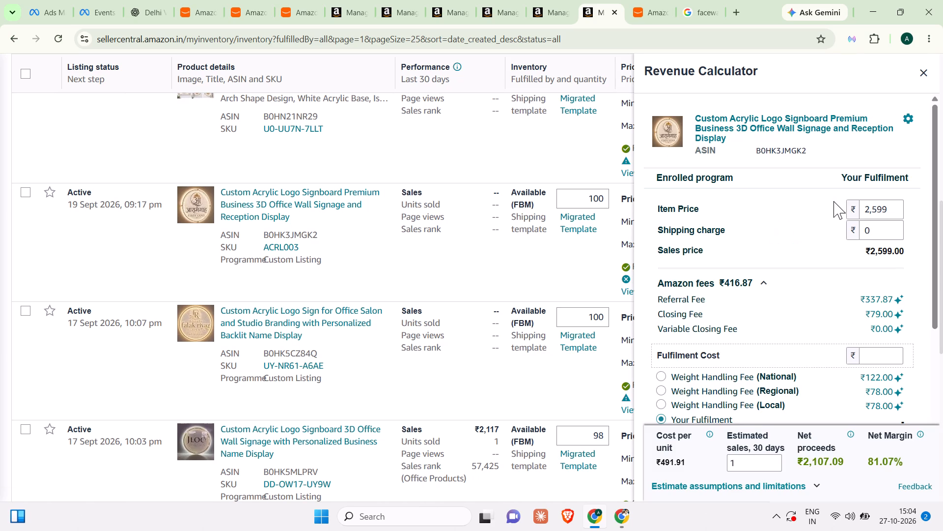
scroll(770, 238, down, 2)
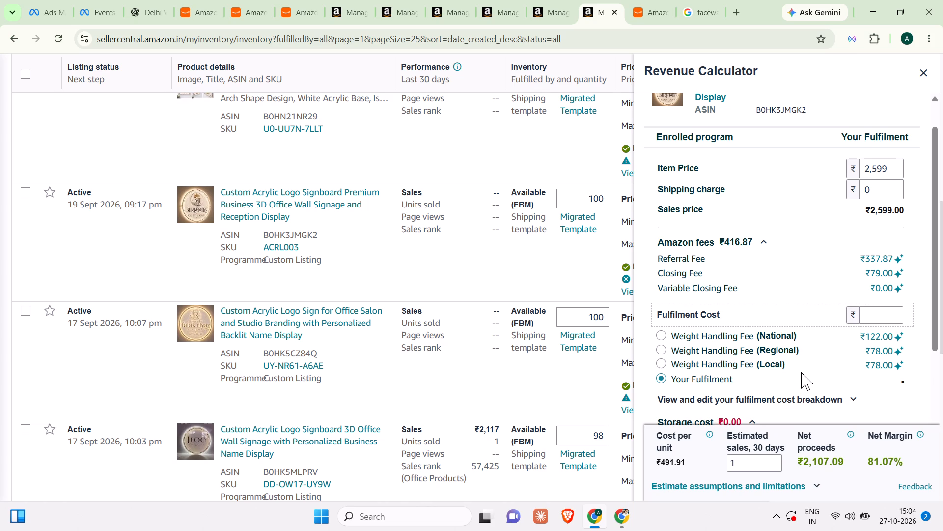
scroll(816, 375, down, 3)
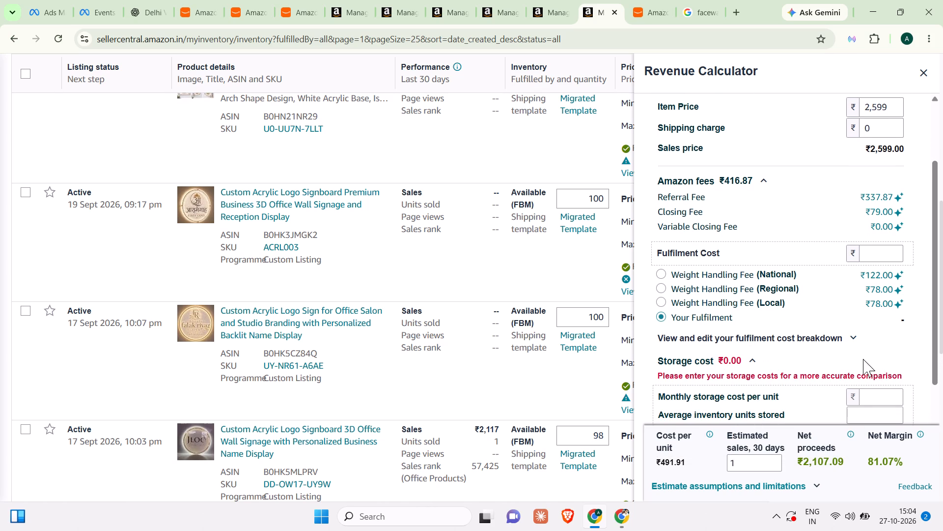
scroll(838, 352, down, 15)
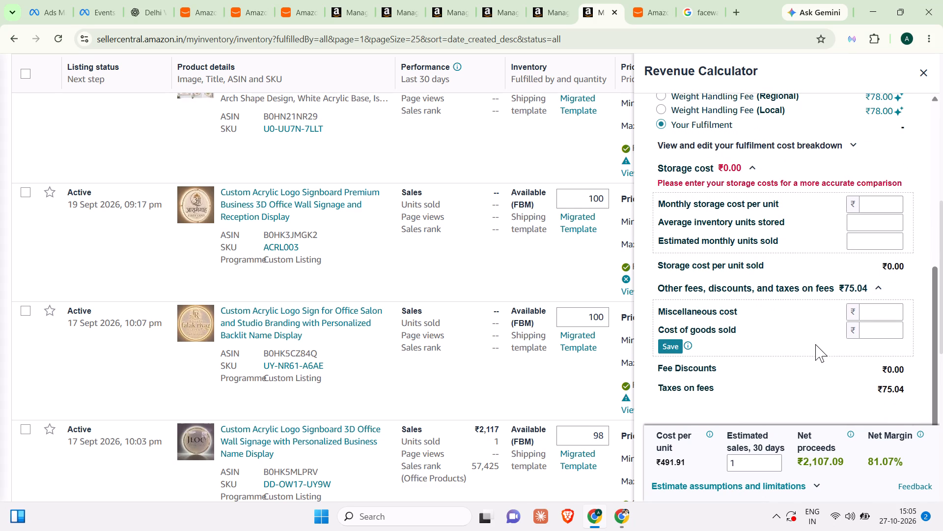
scroll(814, 347, down, 7)
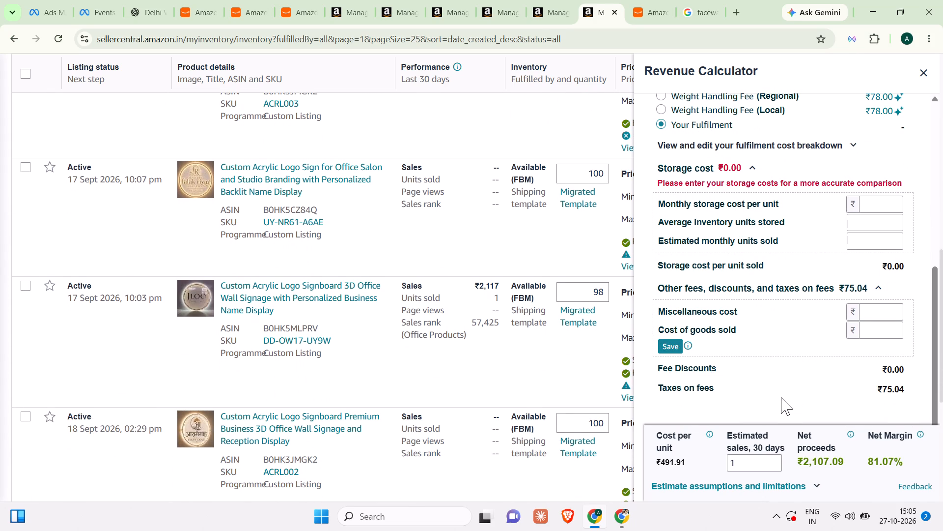
scroll(776, 400, up, 12)
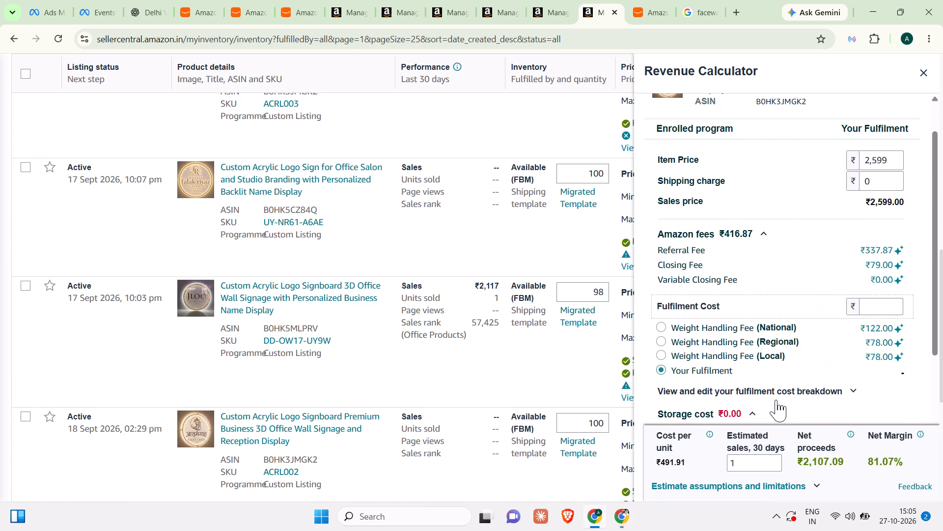
scroll(776, 400, up, 4)
scroll(776, 400, down, 4)
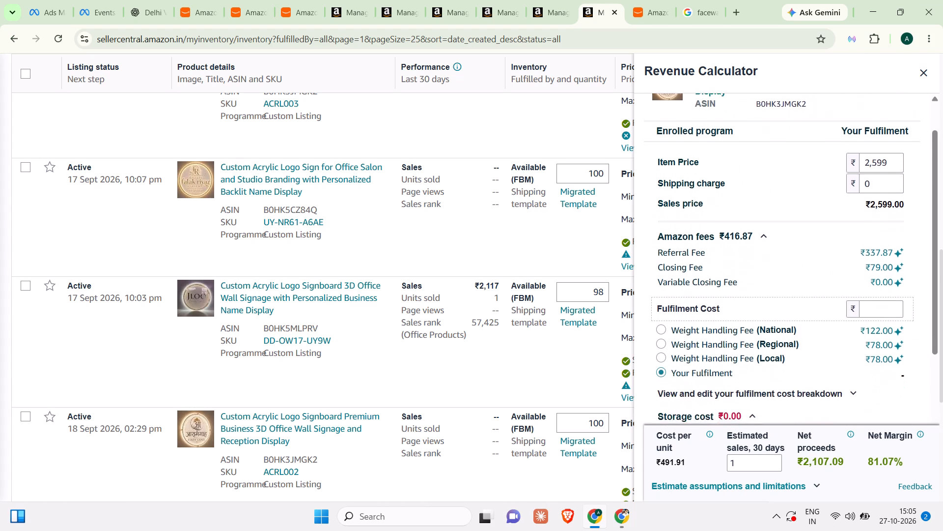
scroll(776, 400, down, 4)
scroll(779, 341, down, 8)
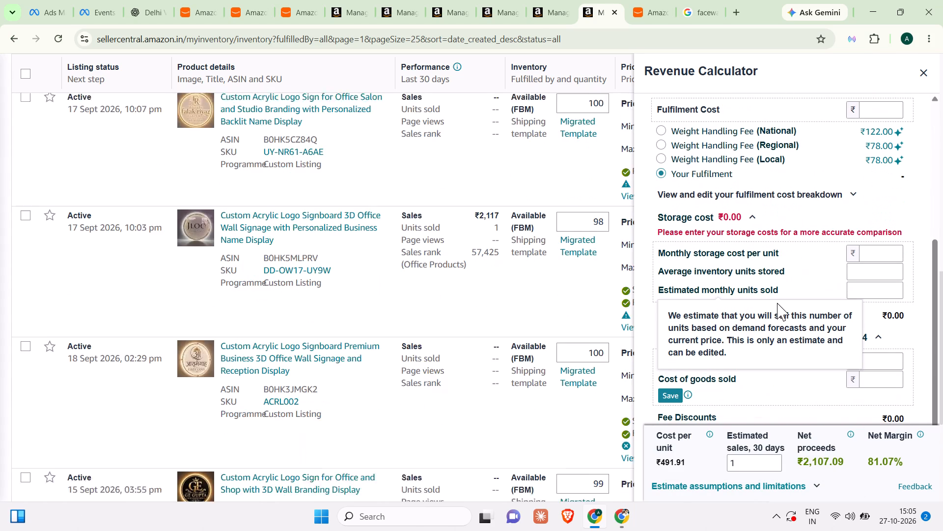
scroll(777, 302, down, 10)
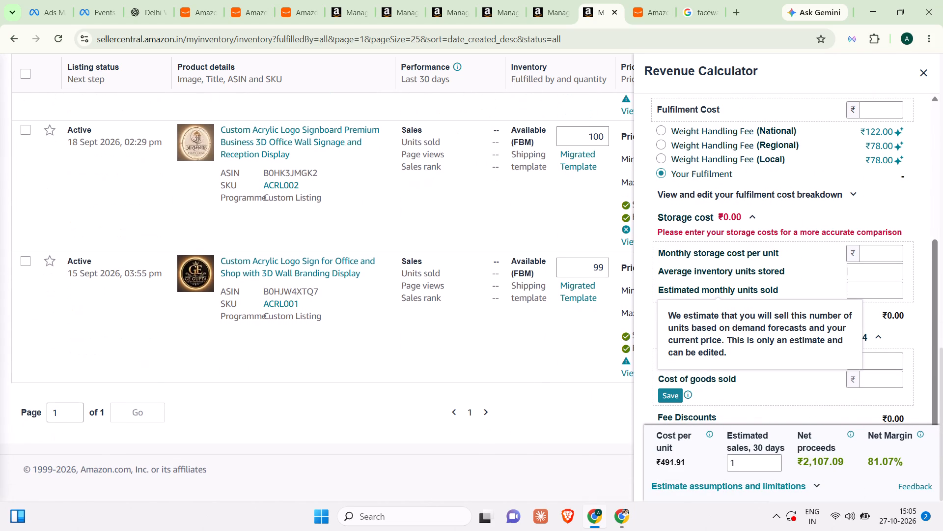
Expand the estimate assumptions and limitations in the revenue calculator, and close the calculator.
click(808, 489)
scroll(815, 411, down, 4)
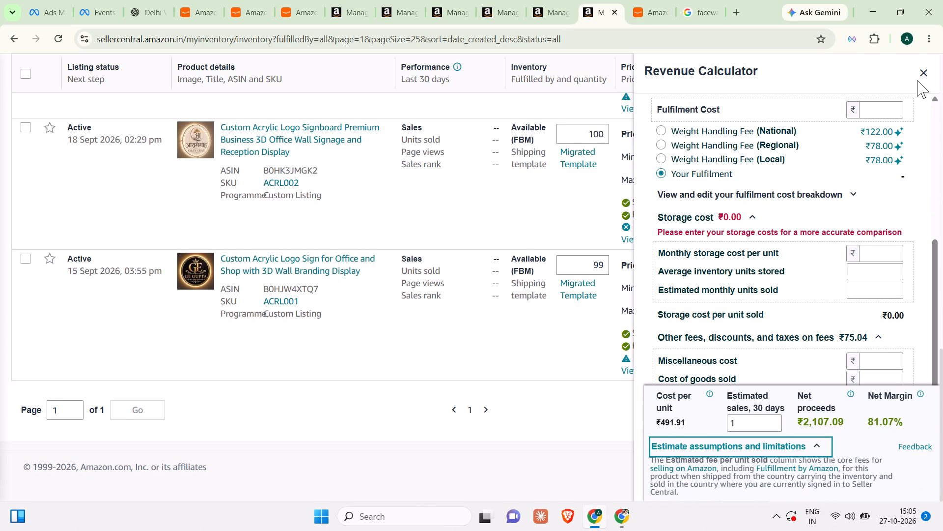
click(923, 72)
Check the OVEZ aloe vera gel's estimated fees and look through its available listing actions without choosing one.
scroll(636, 268, up, 14)
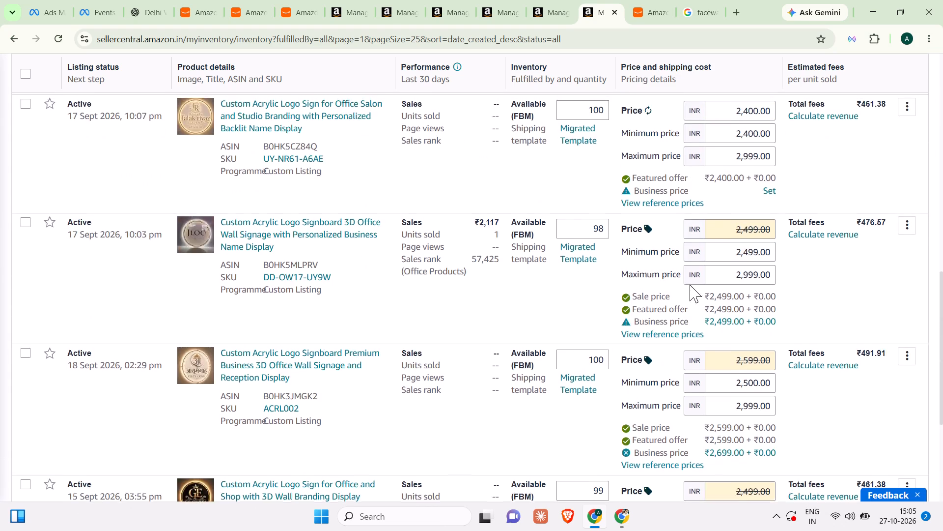
scroll(690, 285, up, 20)
scroll(690, 285, up, 3)
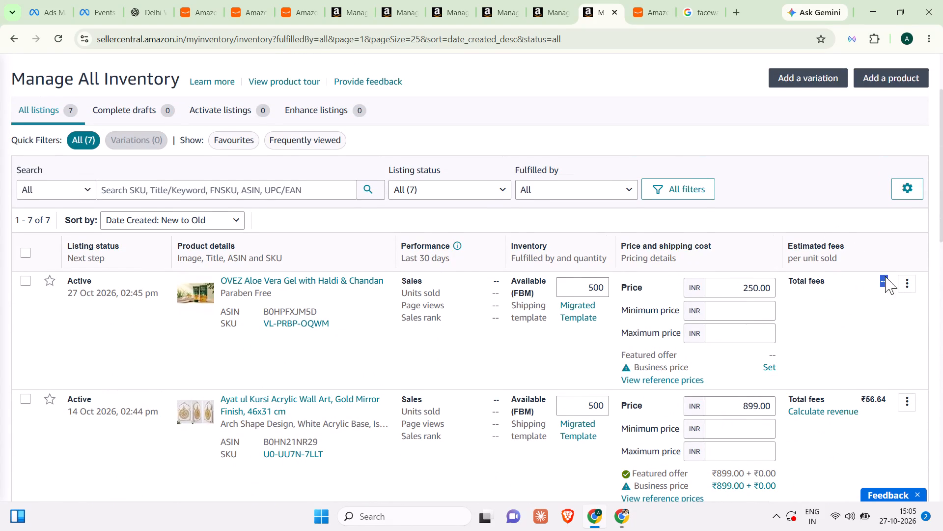
click(906, 285)
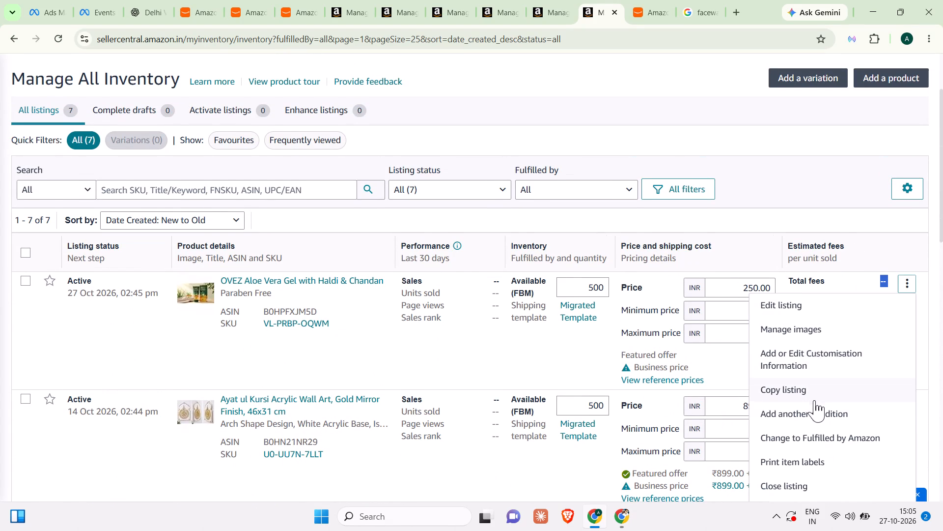
scroll(813, 420, down, 3)
scroll(784, 469, down, 3)
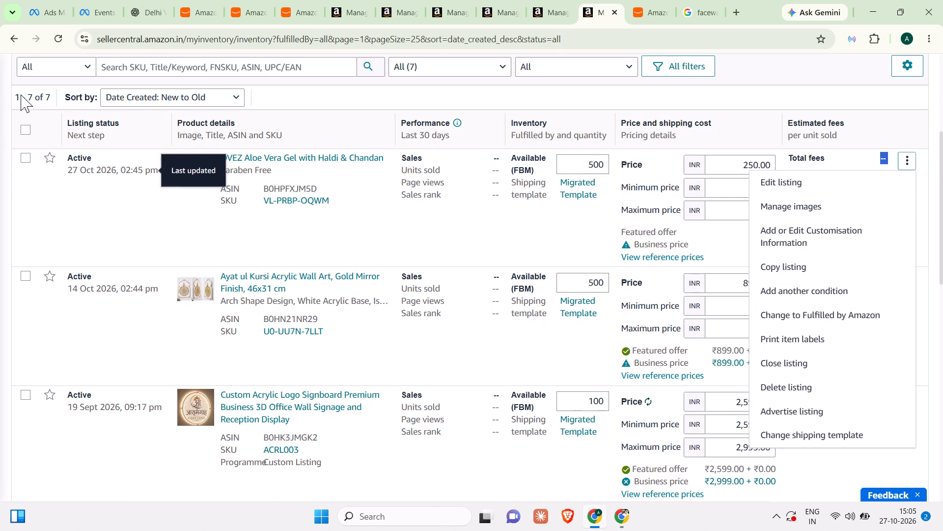
scroll(413, 291, up, 6)
scroll(497, 398, down, 2)
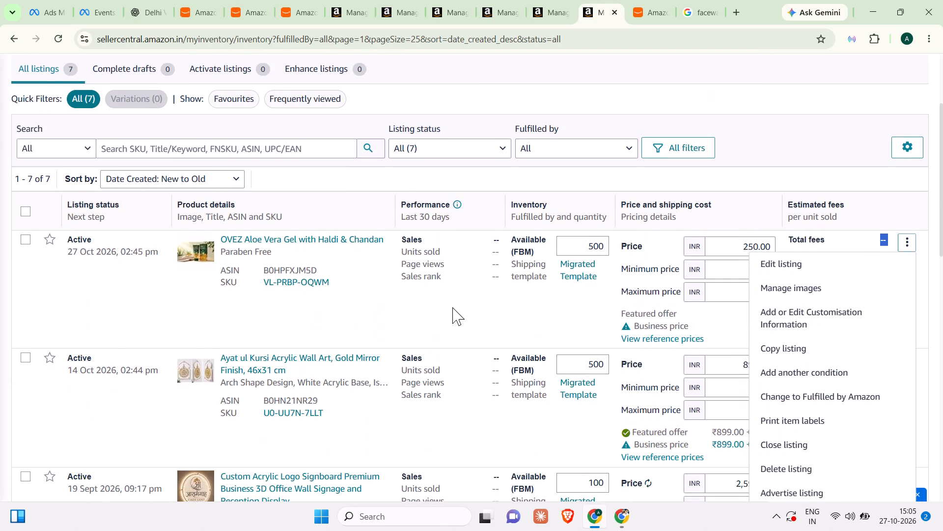
click(451, 307)
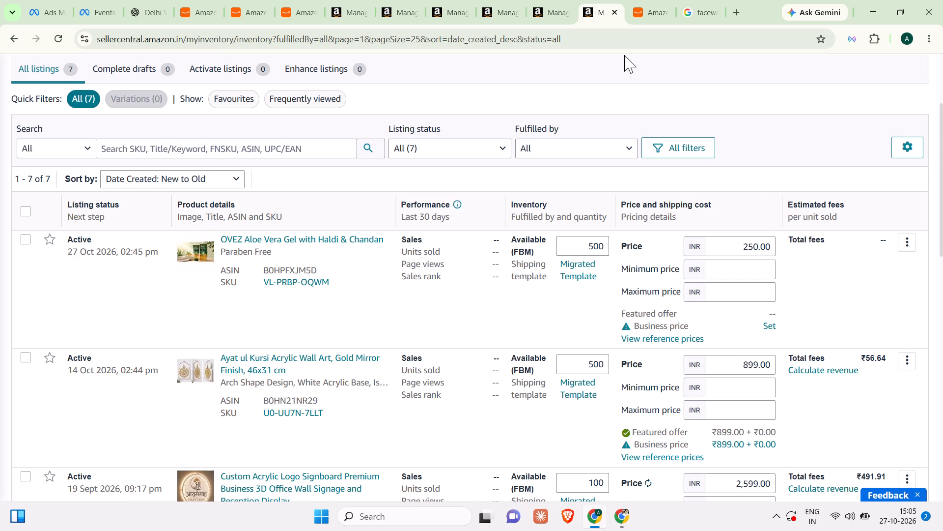
Open the OVEZ aloe vera gel's live product page from the inventory list, check its availability, and close that page.
scroll(603, 276, down, 8)
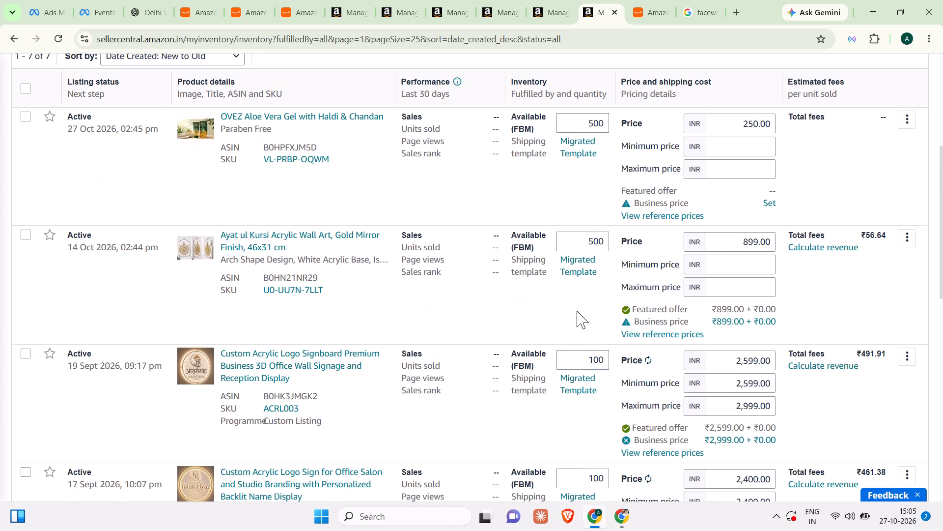
scroll(577, 311, down, 1)
scroll(301, 282, up, 13)
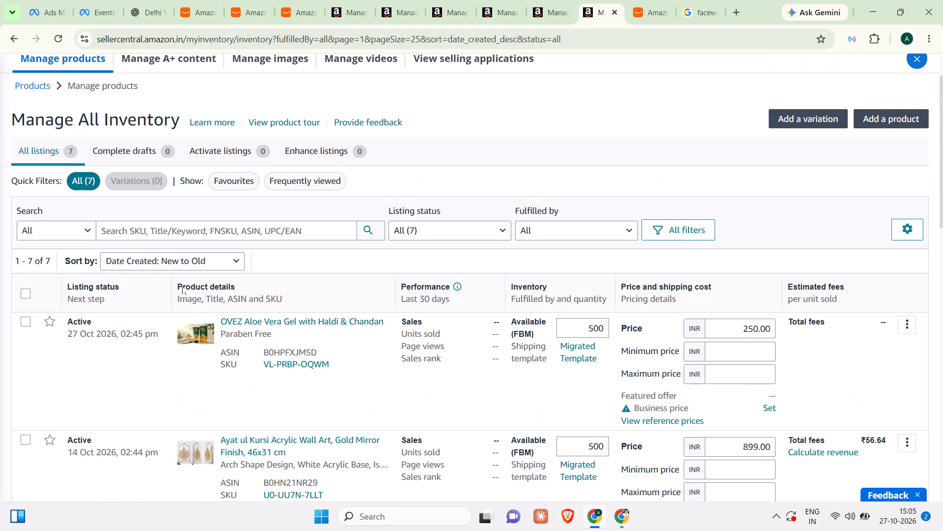
click(286, 319)
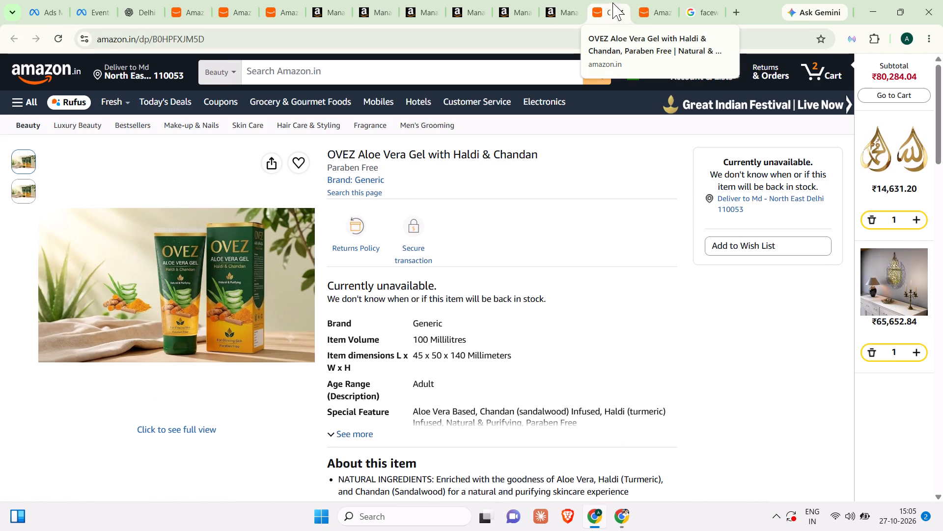
click(616, 15)
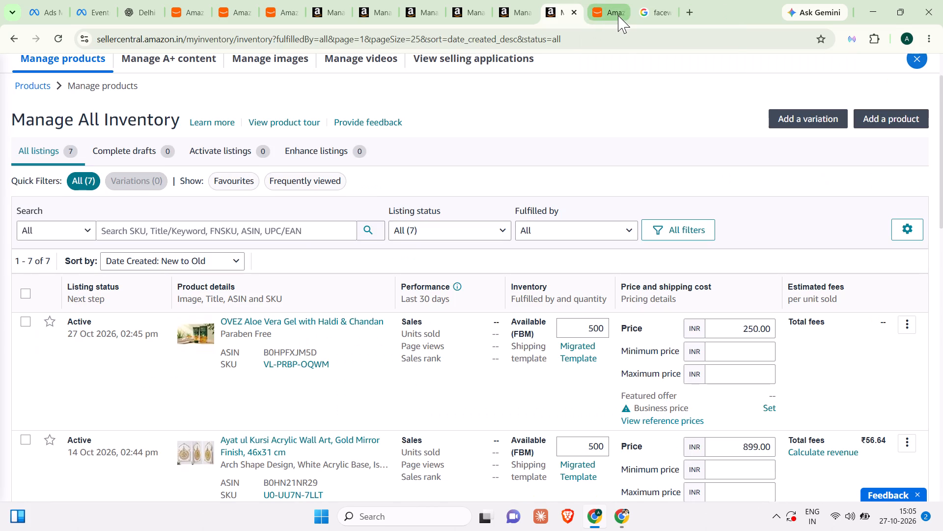
Close the leftover Amazon shopping page, the facewash HSN code search and three redundant Seller Central inventory pages.
click(618, 15)
click(618, 15)
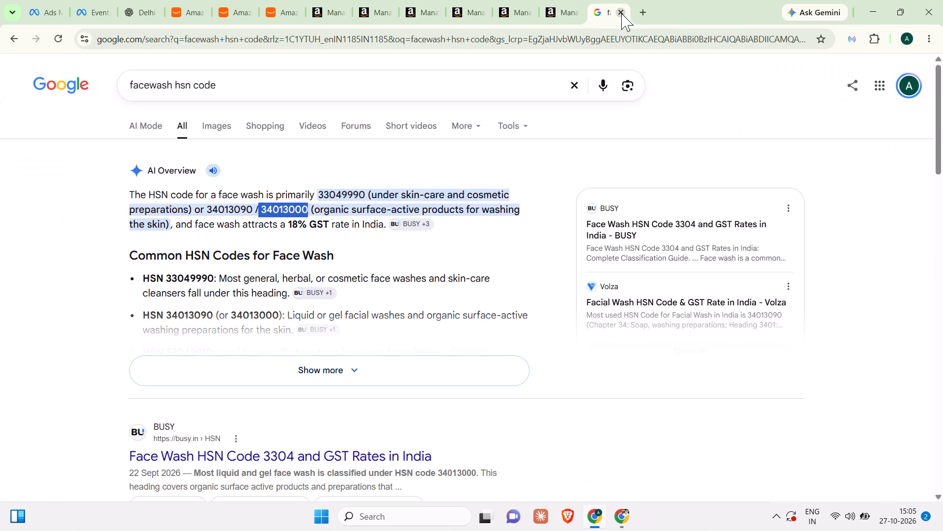
click(621, 13)
click(621, 13)
click(621, 13)
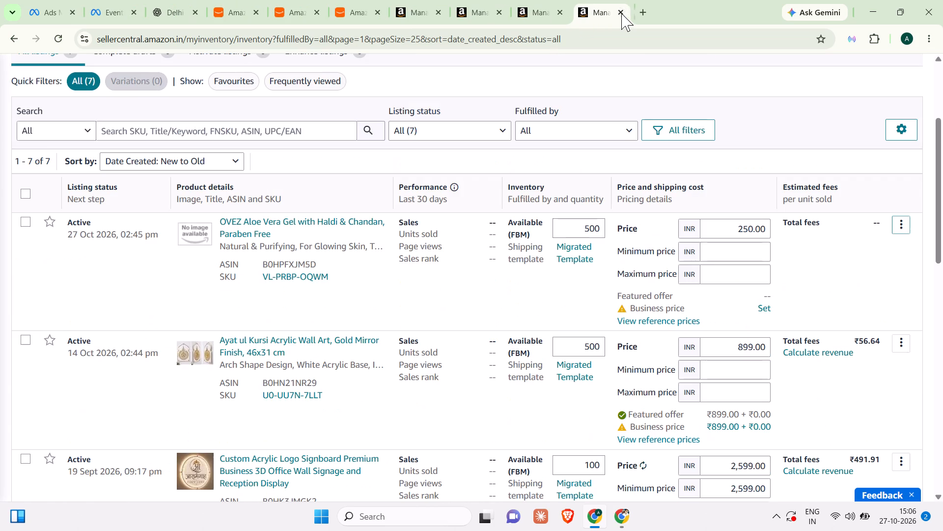
click(621, 13)
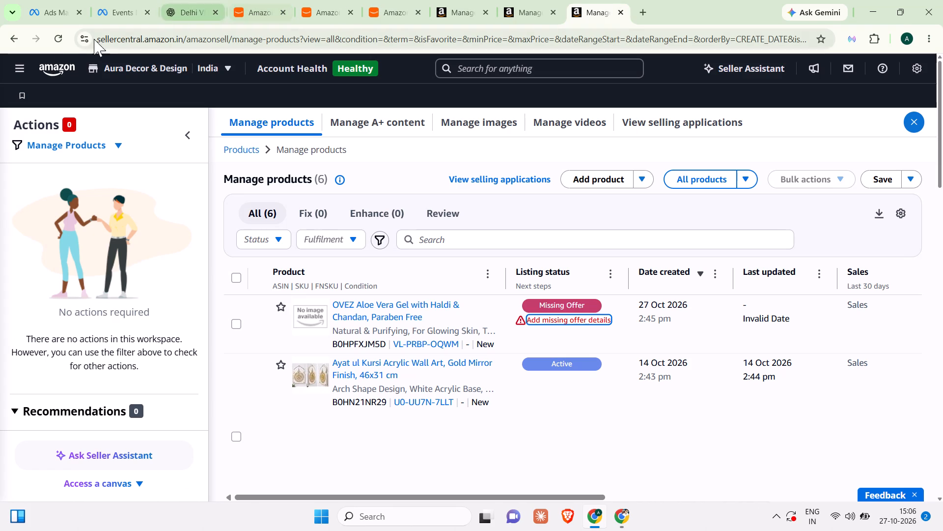
Reload the Manage products page in Seller Central.
click(63, 43)
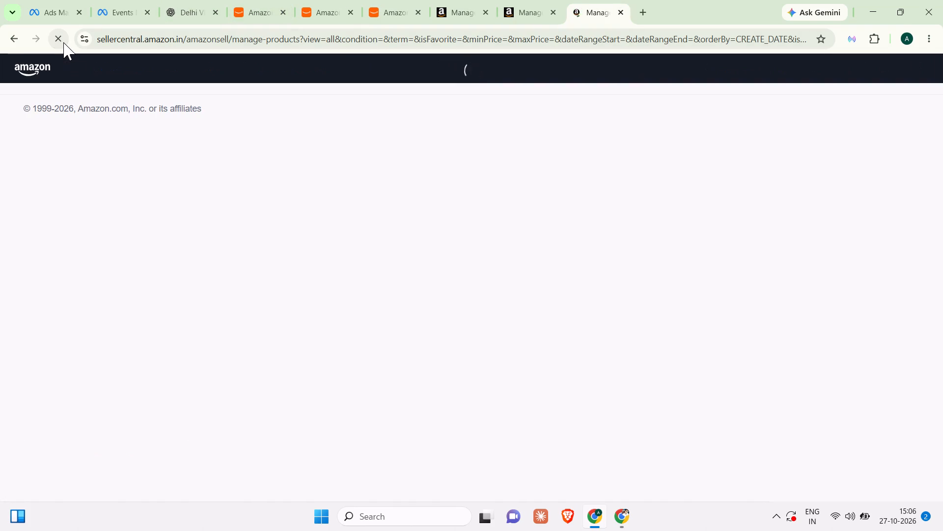
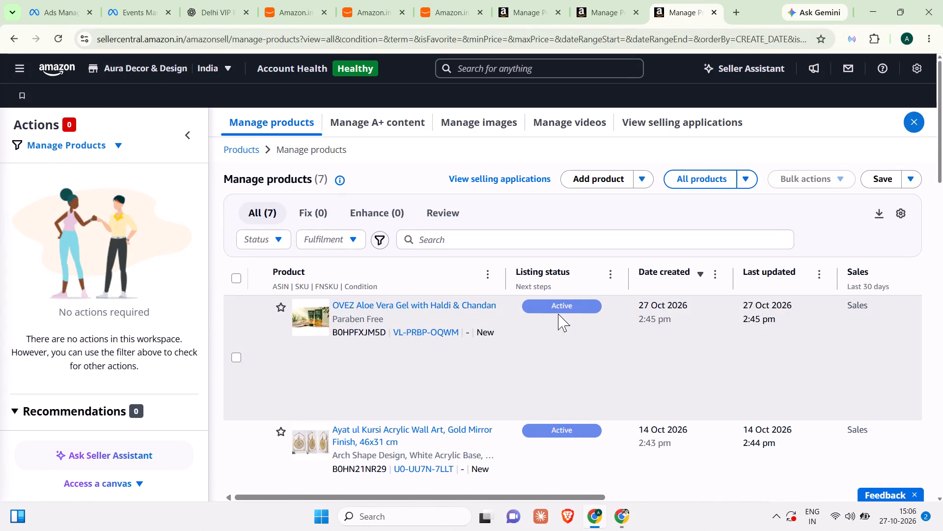
Reload the Manage products list and open the OVEZ aloe vera gel's live product page to check its availability.
click(552, 302)
scroll(530, 312, down, 2)
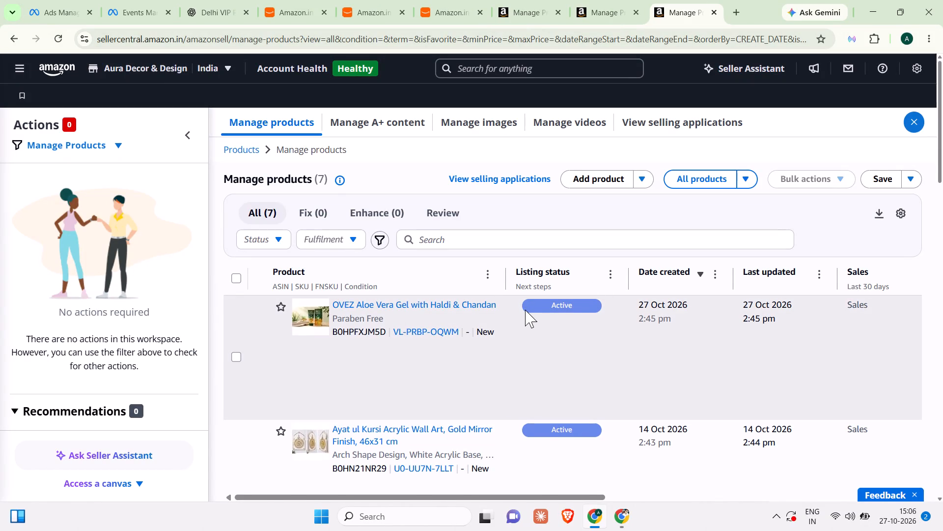
click(56, 38)
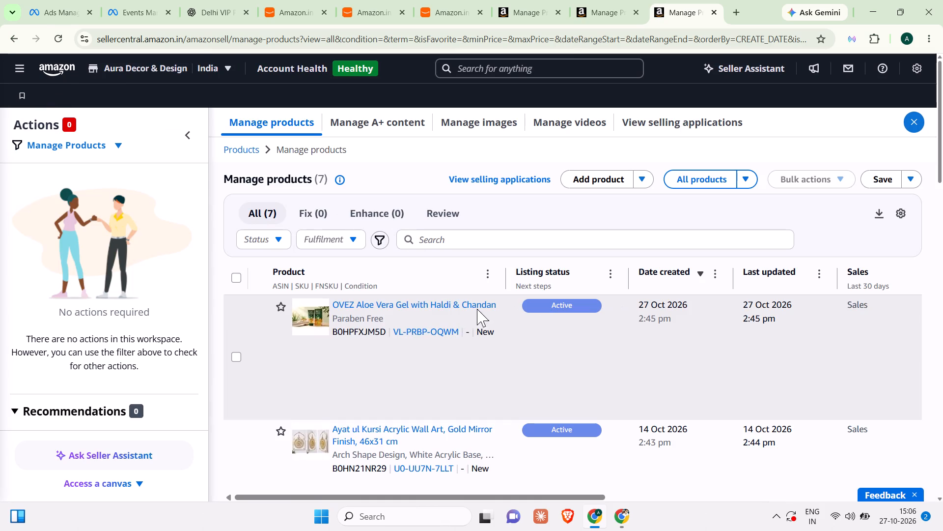
click(391, 299)
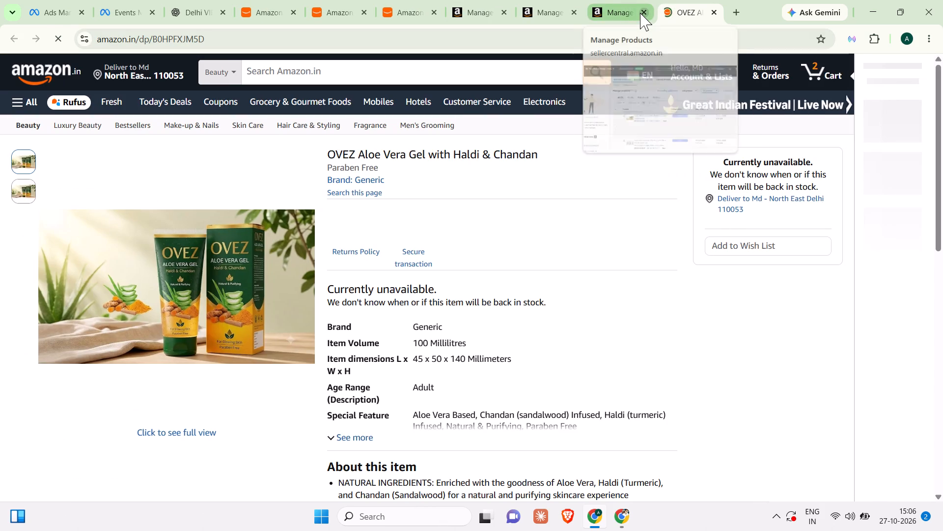
Close the Manage products page from which the live product page was opened.
click(640, 13)
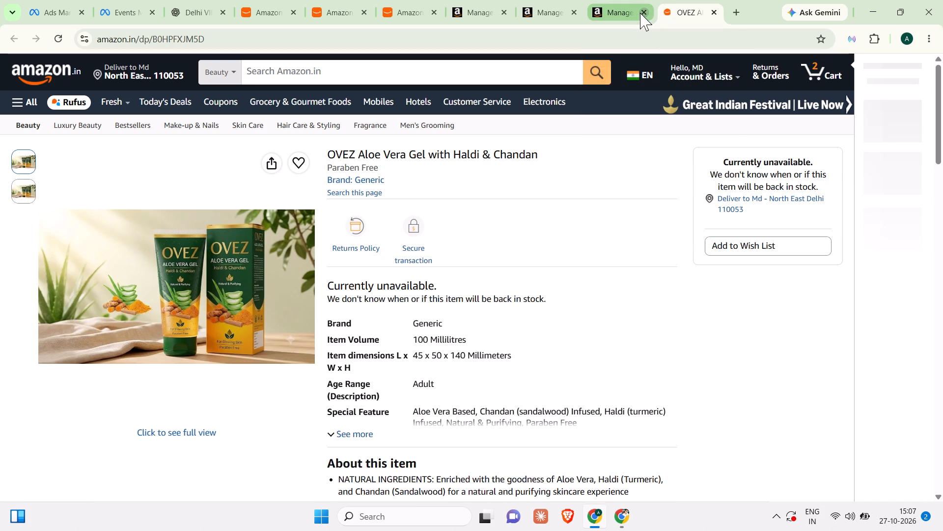
click(640, 13)
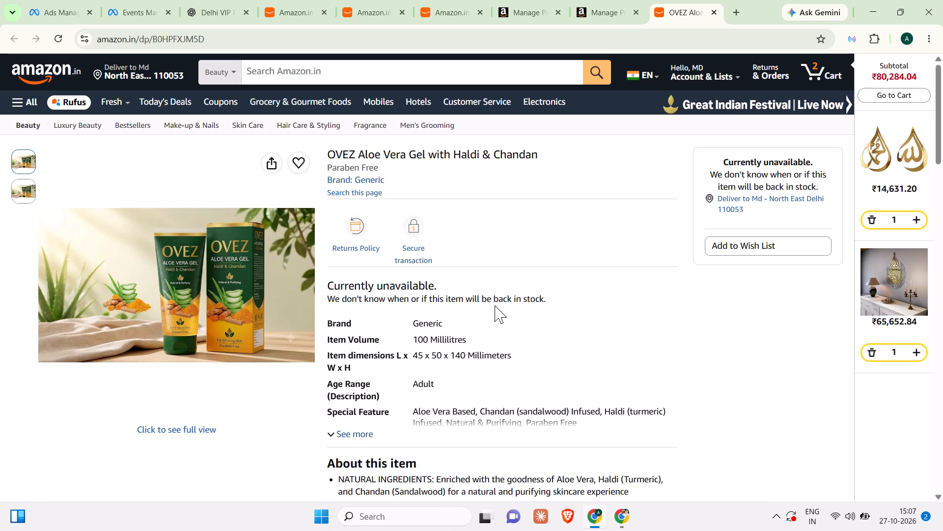
Look through the older Manage products list containing the aloe vera gel draft and dismiss its Add missing information pane.
click(597, 9)
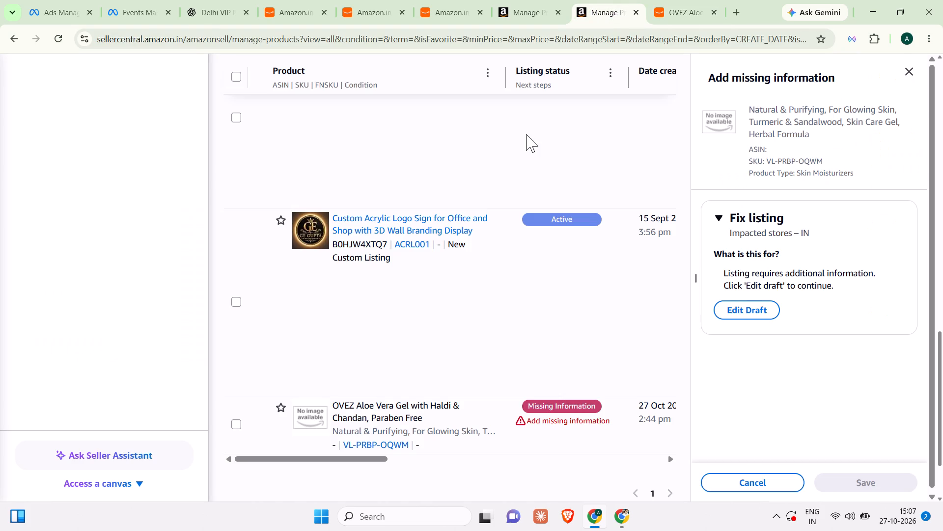
scroll(548, 182, down, 4)
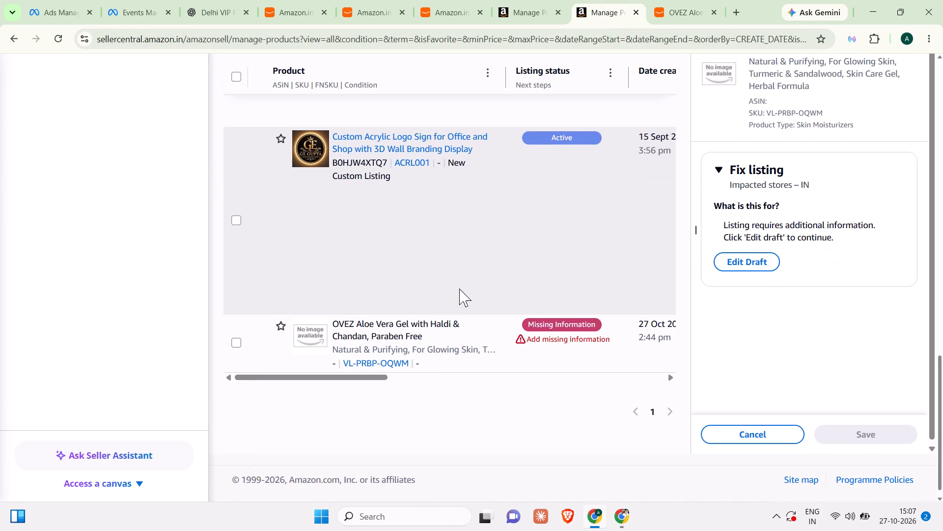
scroll(354, 278, up, 20)
scroll(354, 278, up, 14)
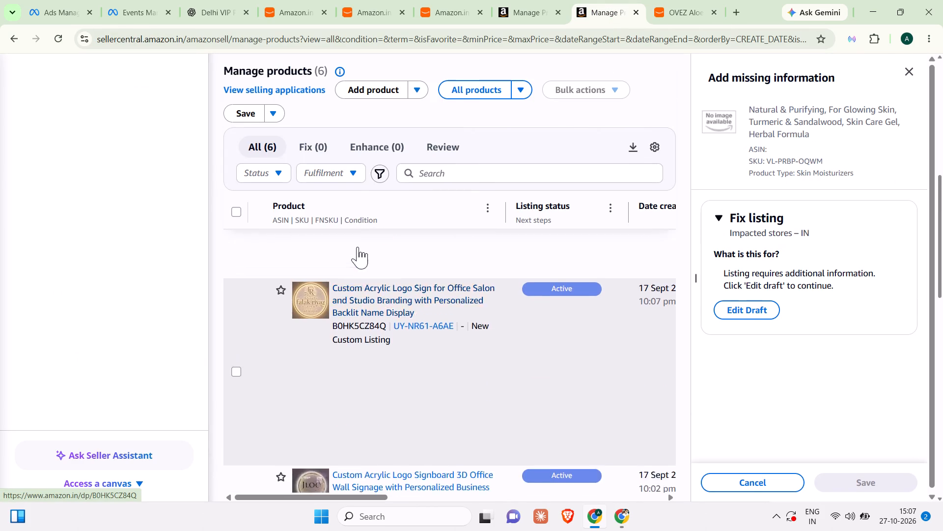
scroll(358, 247, up, 16)
scroll(357, 283, down, 5)
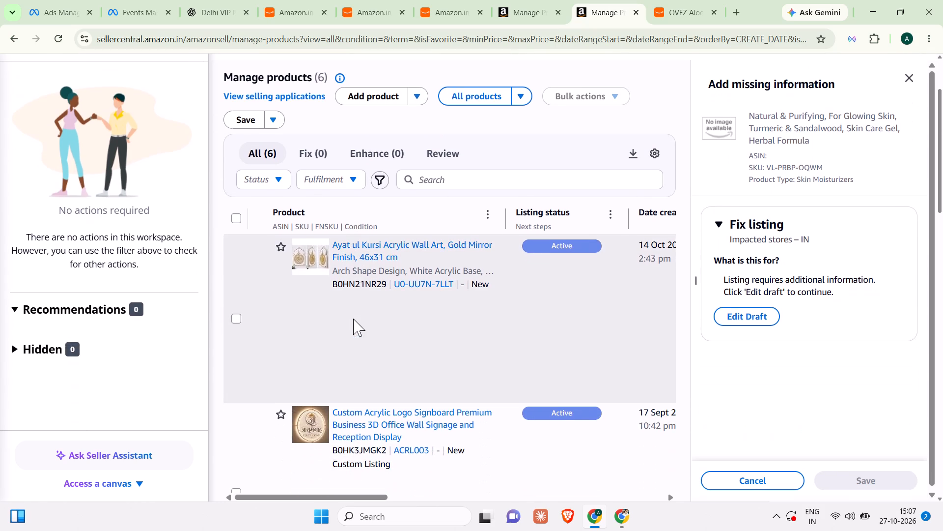
scroll(360, 324, down, 12)
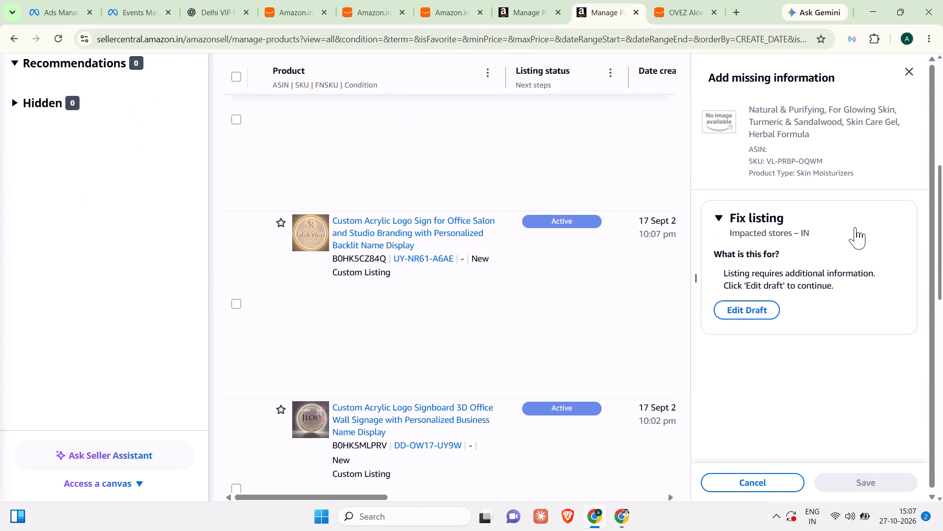
click(909, 74)
scroll(536, 51, up, 3)
Close the outdated Manage products page with the aloe vera draft and reload the one that remains.
click(535, 8)
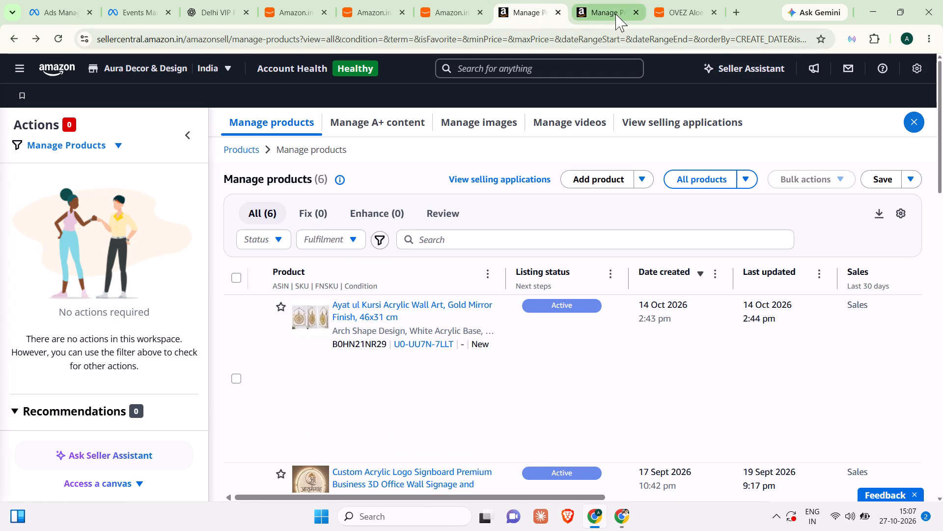
click(632, 14)
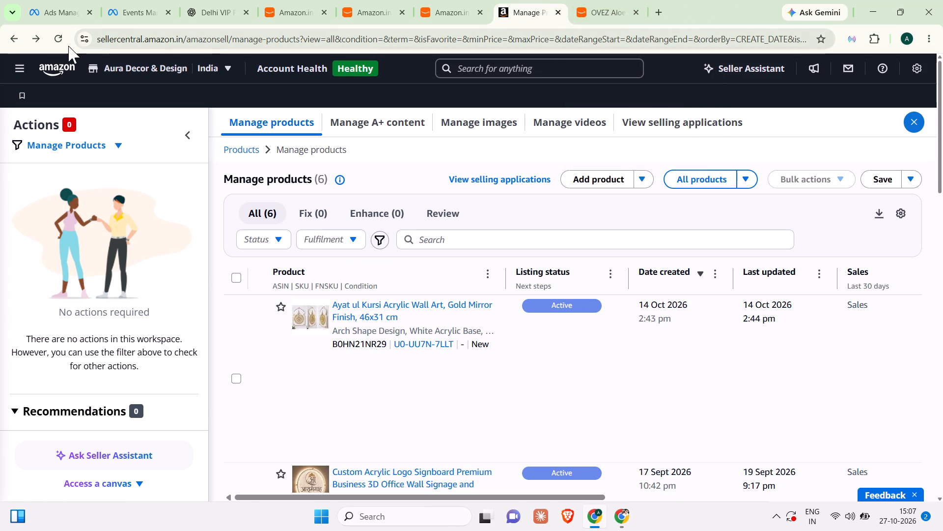
click(65, 40)
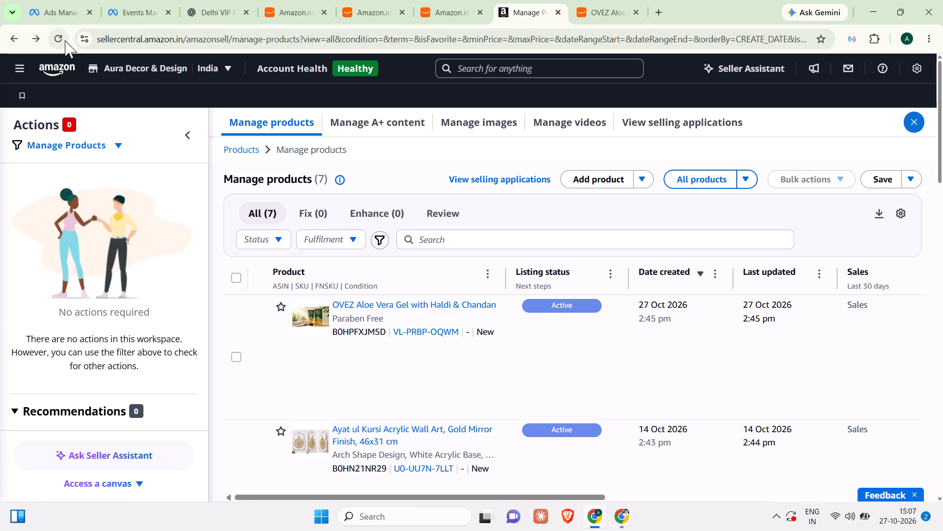
Examine the listing status, dates and sales columns for all products in the reloaded inventory list.
scroll(471, 256, down, 6)
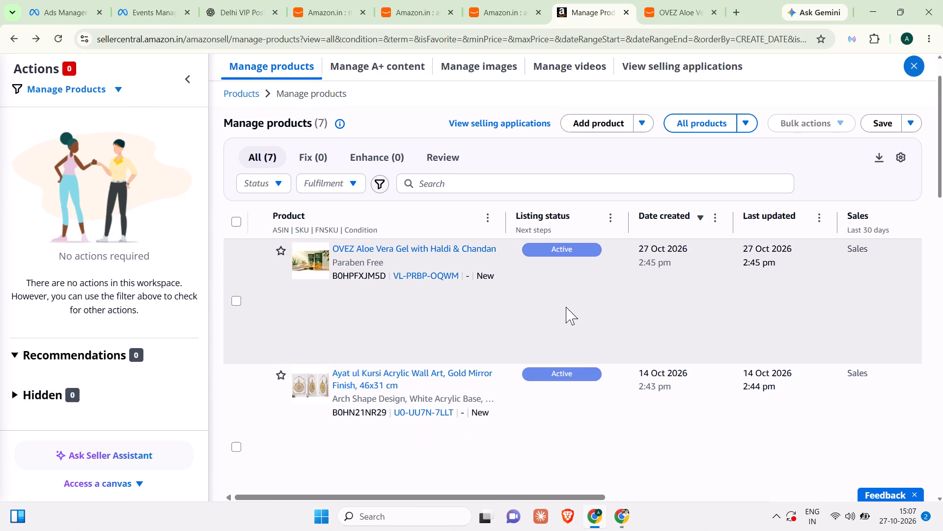
scroll(581, 302, down, 7)
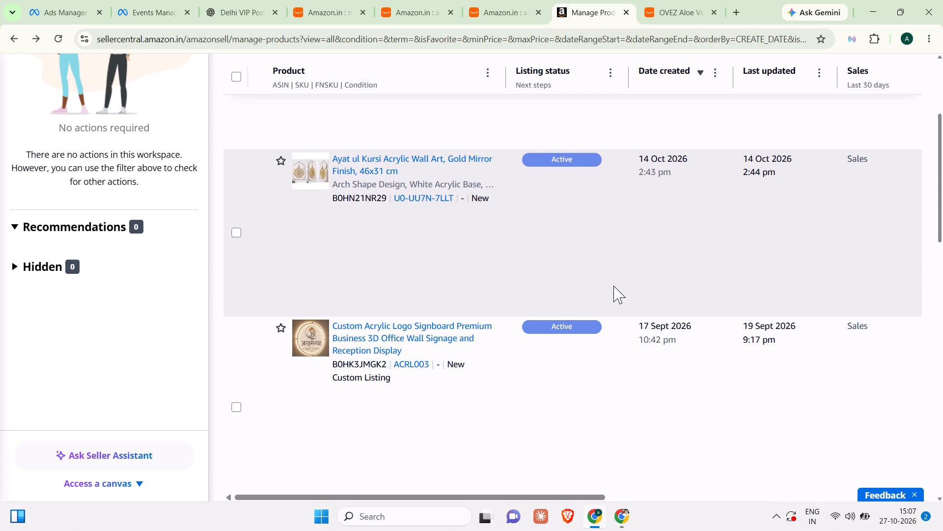
scroll(595, 239, down, 12)
scroll(590, 220, down, 18)
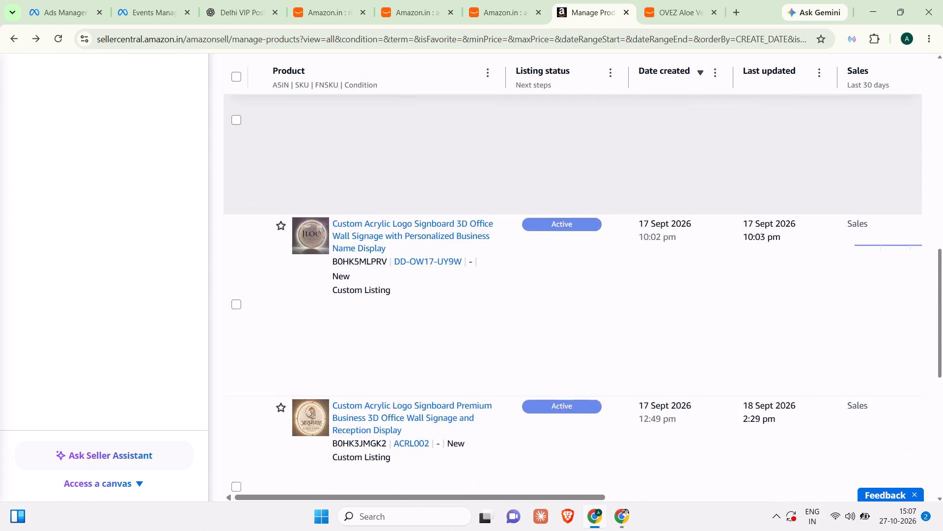
scroll(650, 213, down, 19)
scroll(687, 162, up, 20)
scroll(687, 162, up, 4)
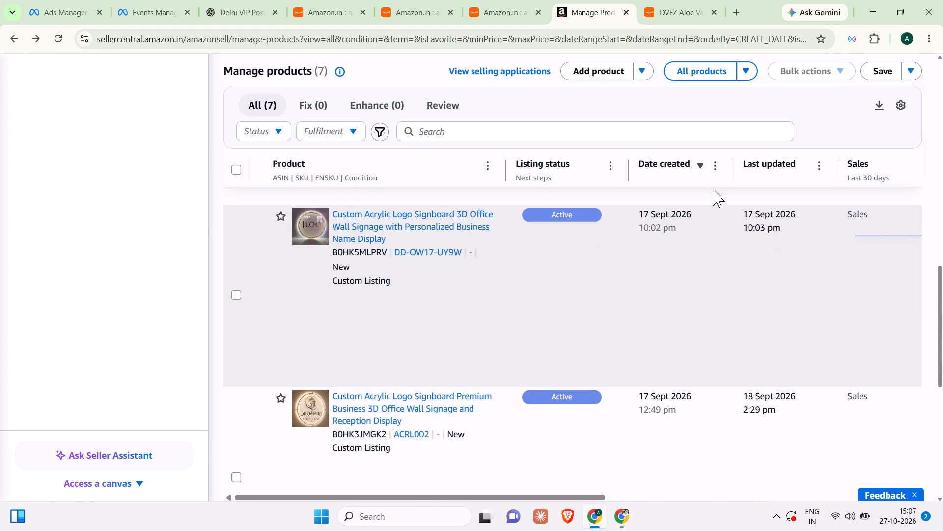
scroll(713, 189, up, 20)
scroll(713, 189, up, 17)
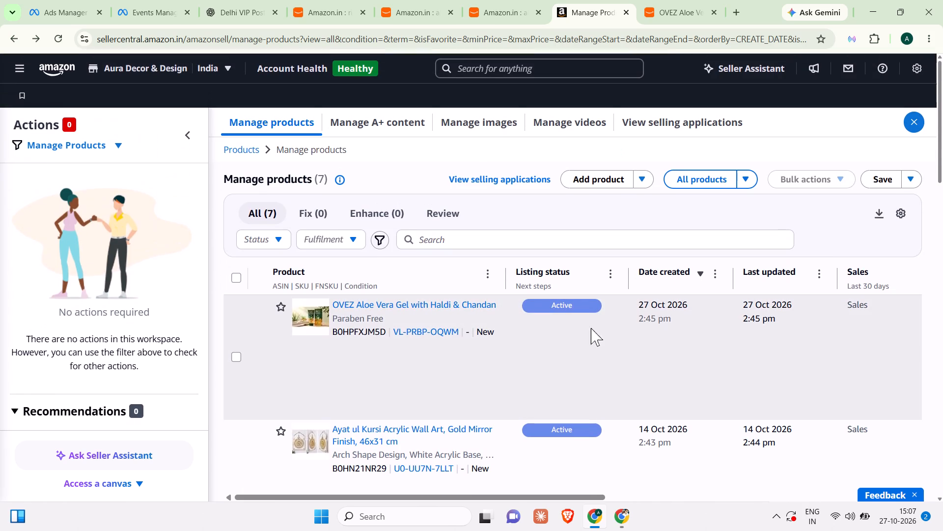
double_click(858, 306)
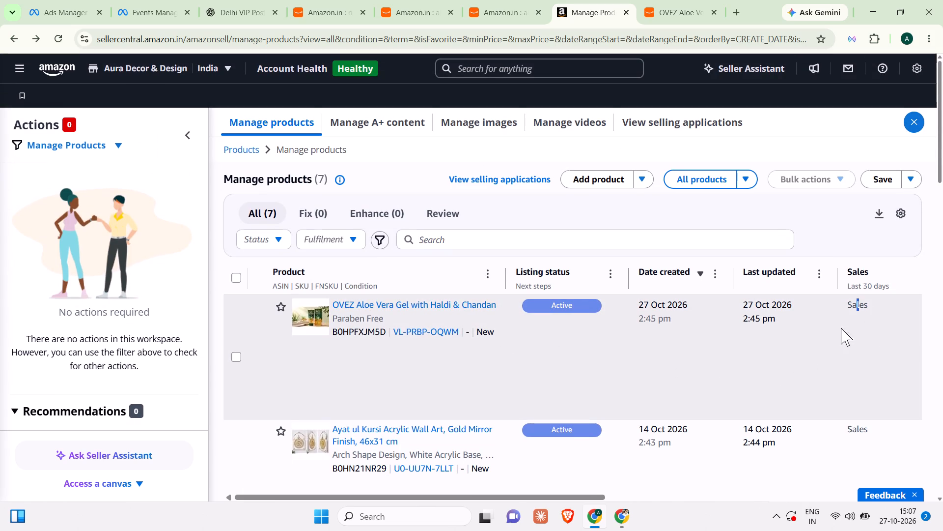
Open the OVEZ aloe vera gel's live product page again and inspect its main photo in full view.
click(449, 306)
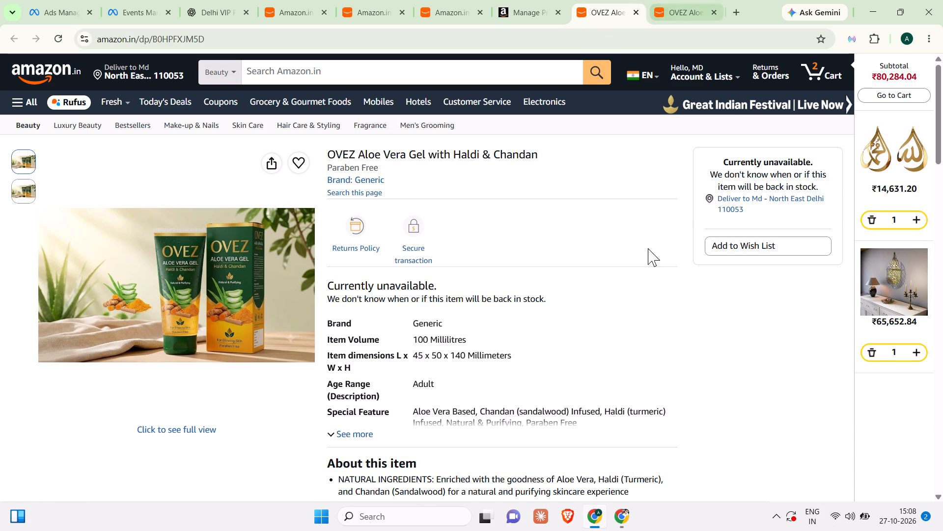
click(284, 269)
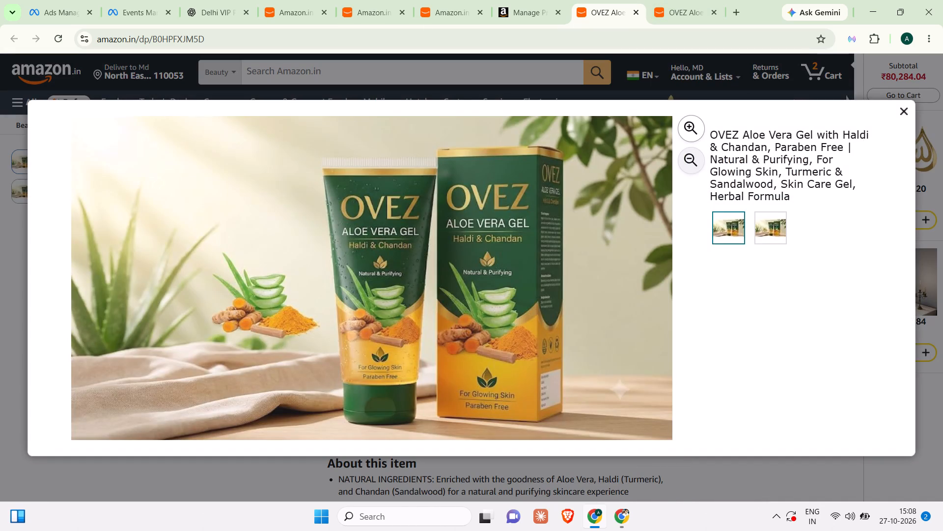
scroll(365, 197, up, 7)
click(373, 213)
triple_click(378, 212)
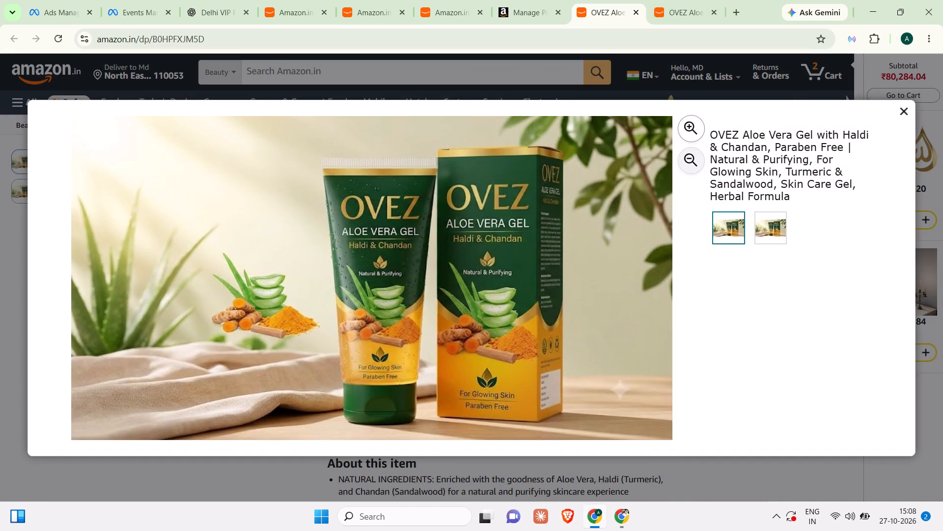
click(378, 212)
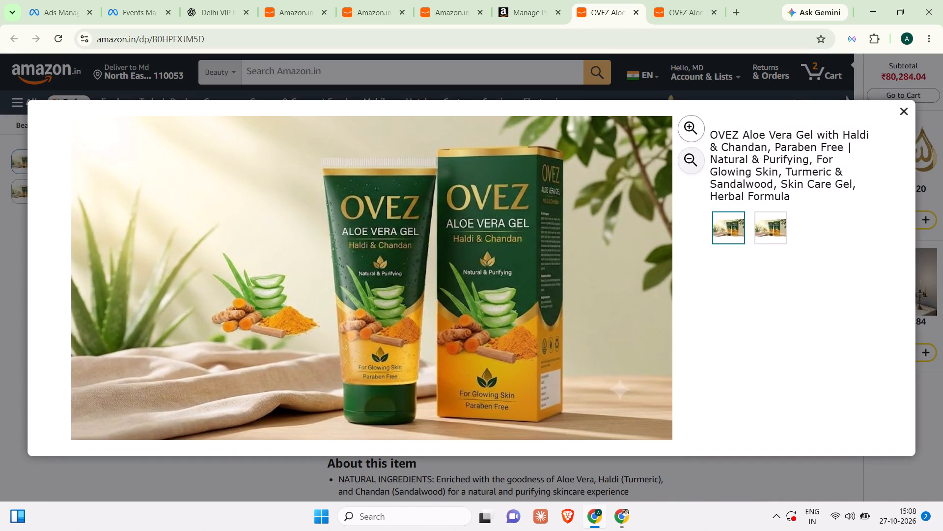
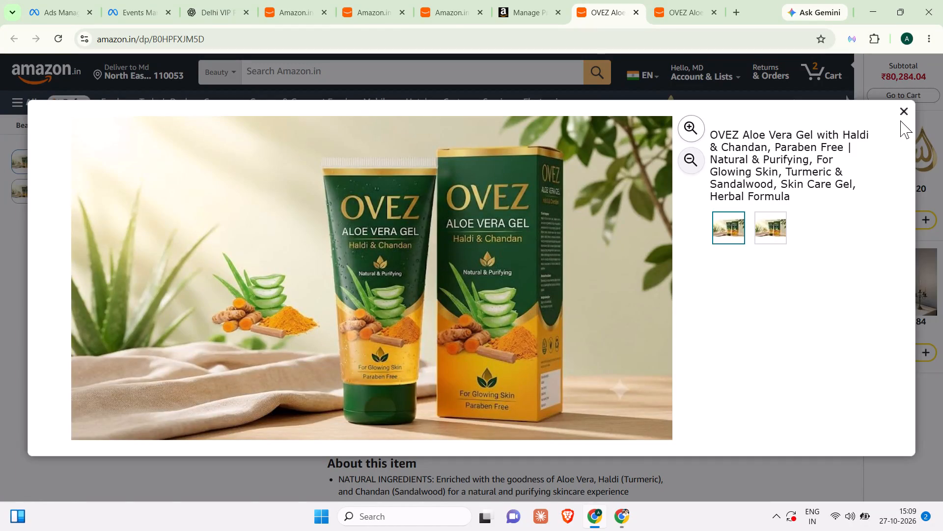
Close the full-view photo and review the aloe vera gel's availability, product attributes and About this item bullet points.
click(904, 113)
scroll(410, 230, down, 1)
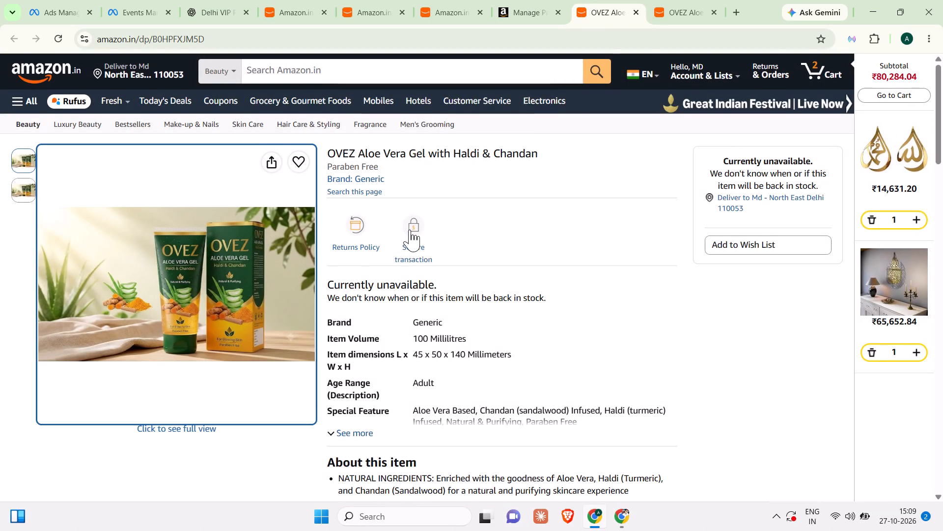
scroll(410, 230, down, 1)
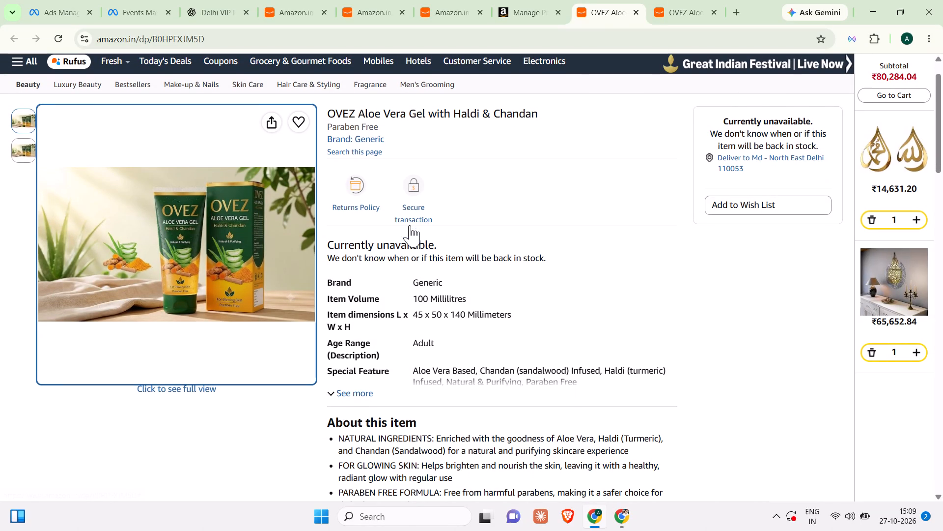
scroll(578, 315, down, 4)
scroll(471, 321, down, 4)
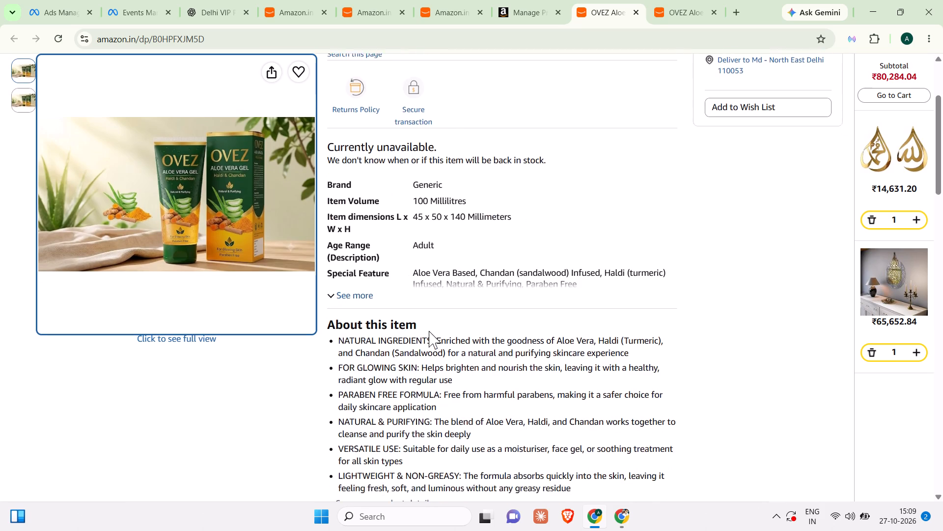
scroll(473, 283, down, 3)
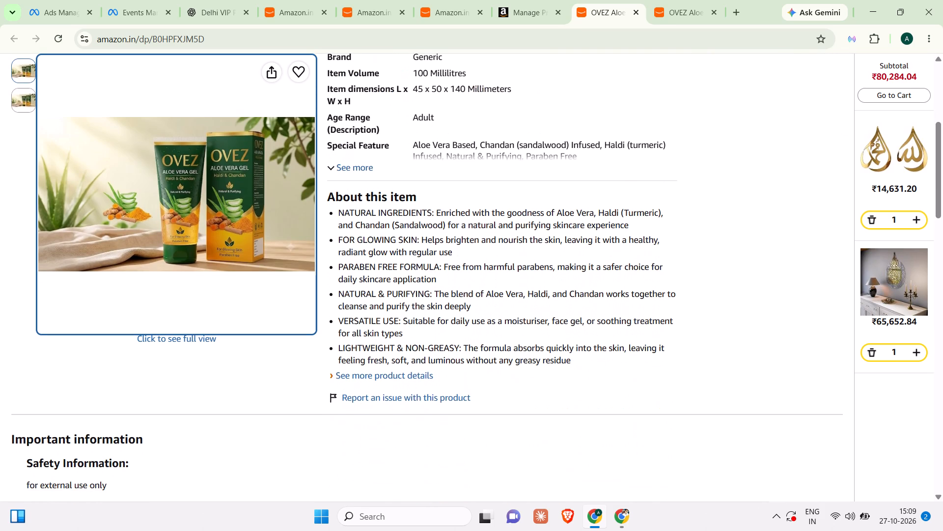